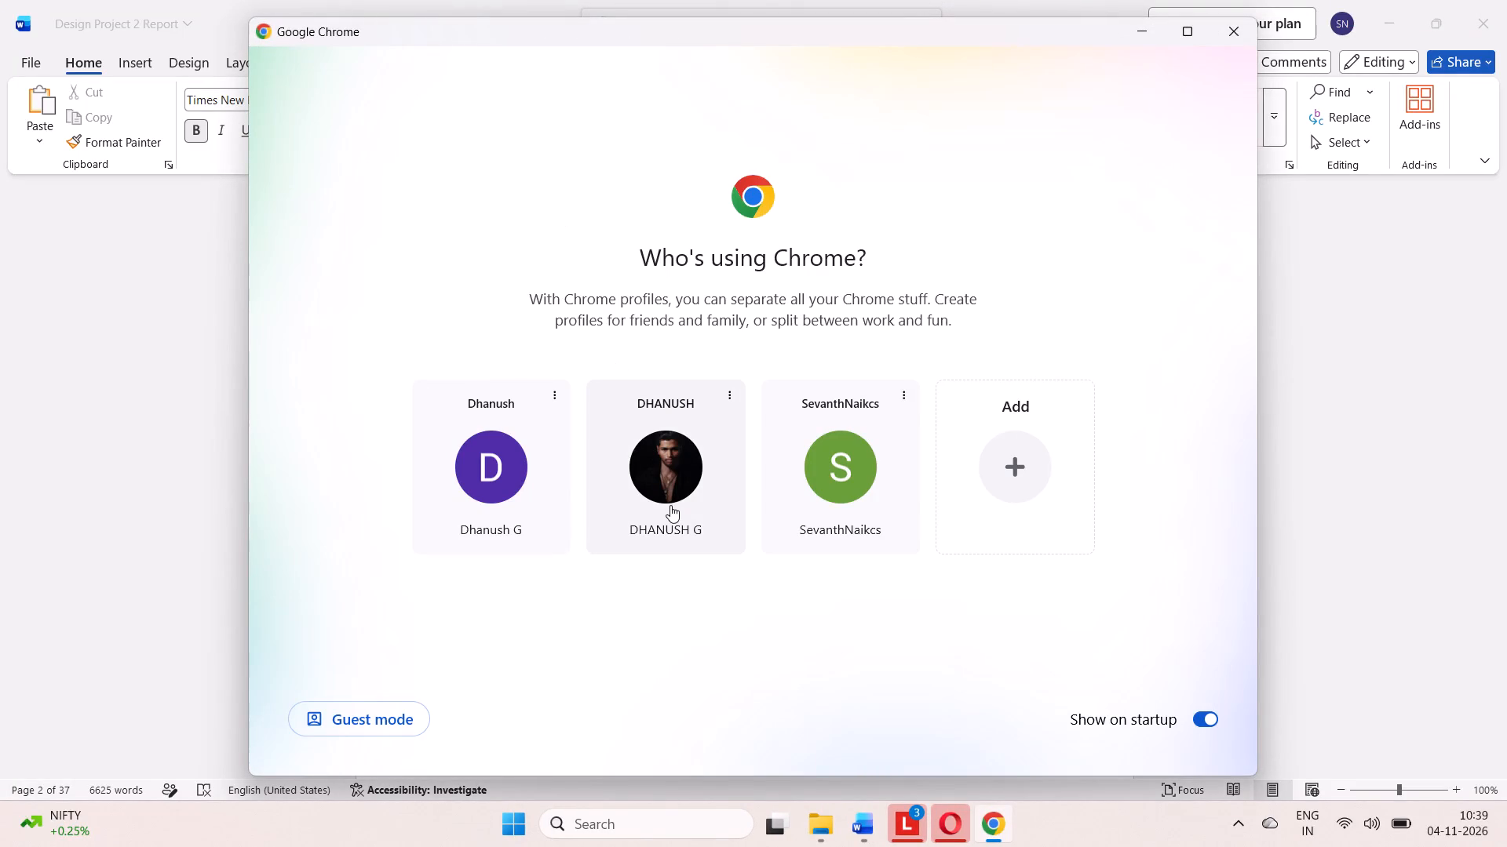
Open the report author's Chrome profile and search Google for "signature".
left_click(844, 493)
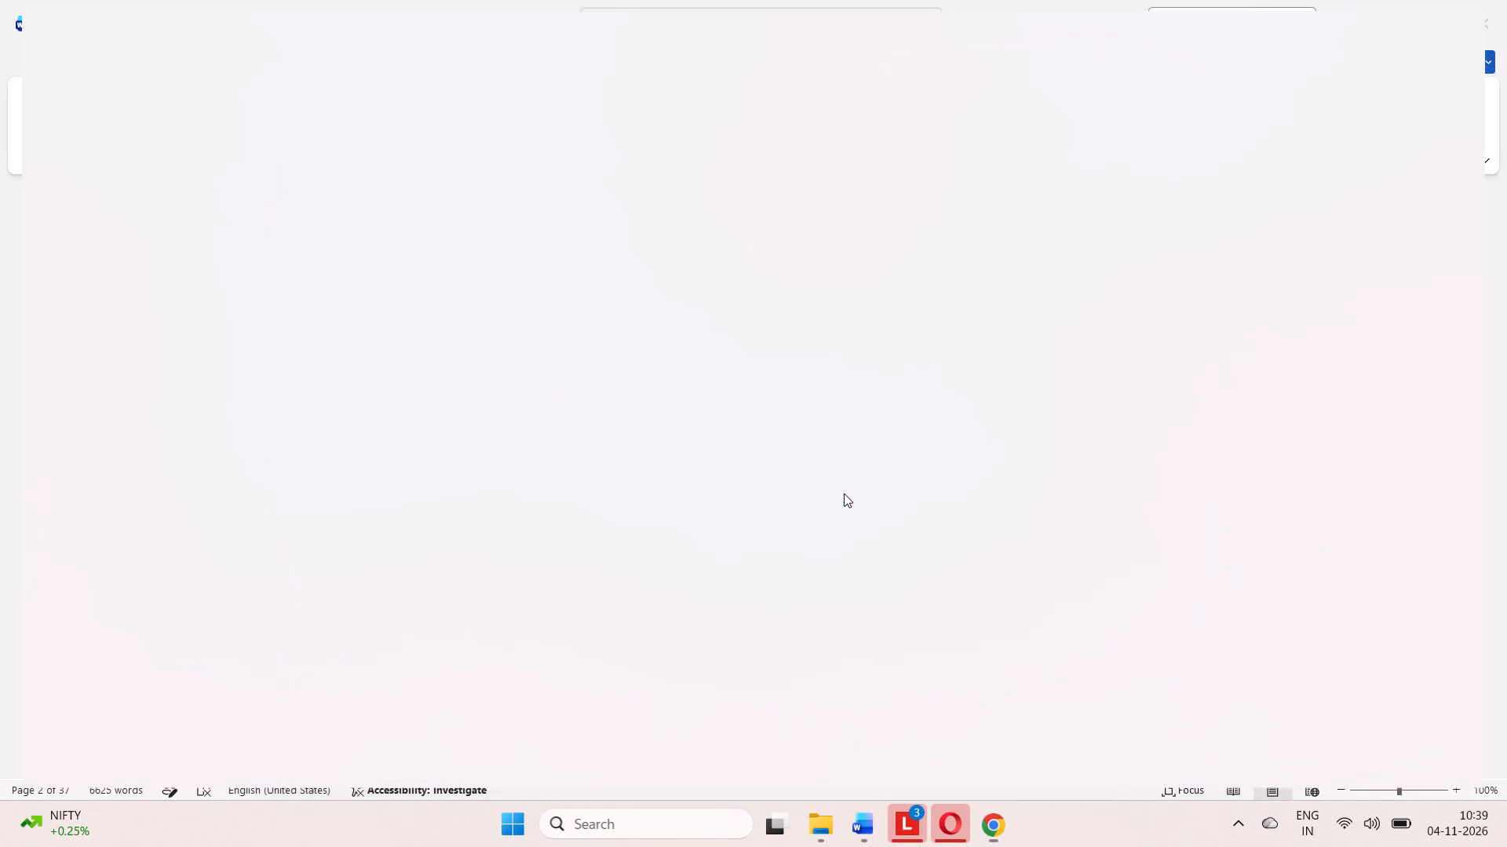
left_click(544, 383)
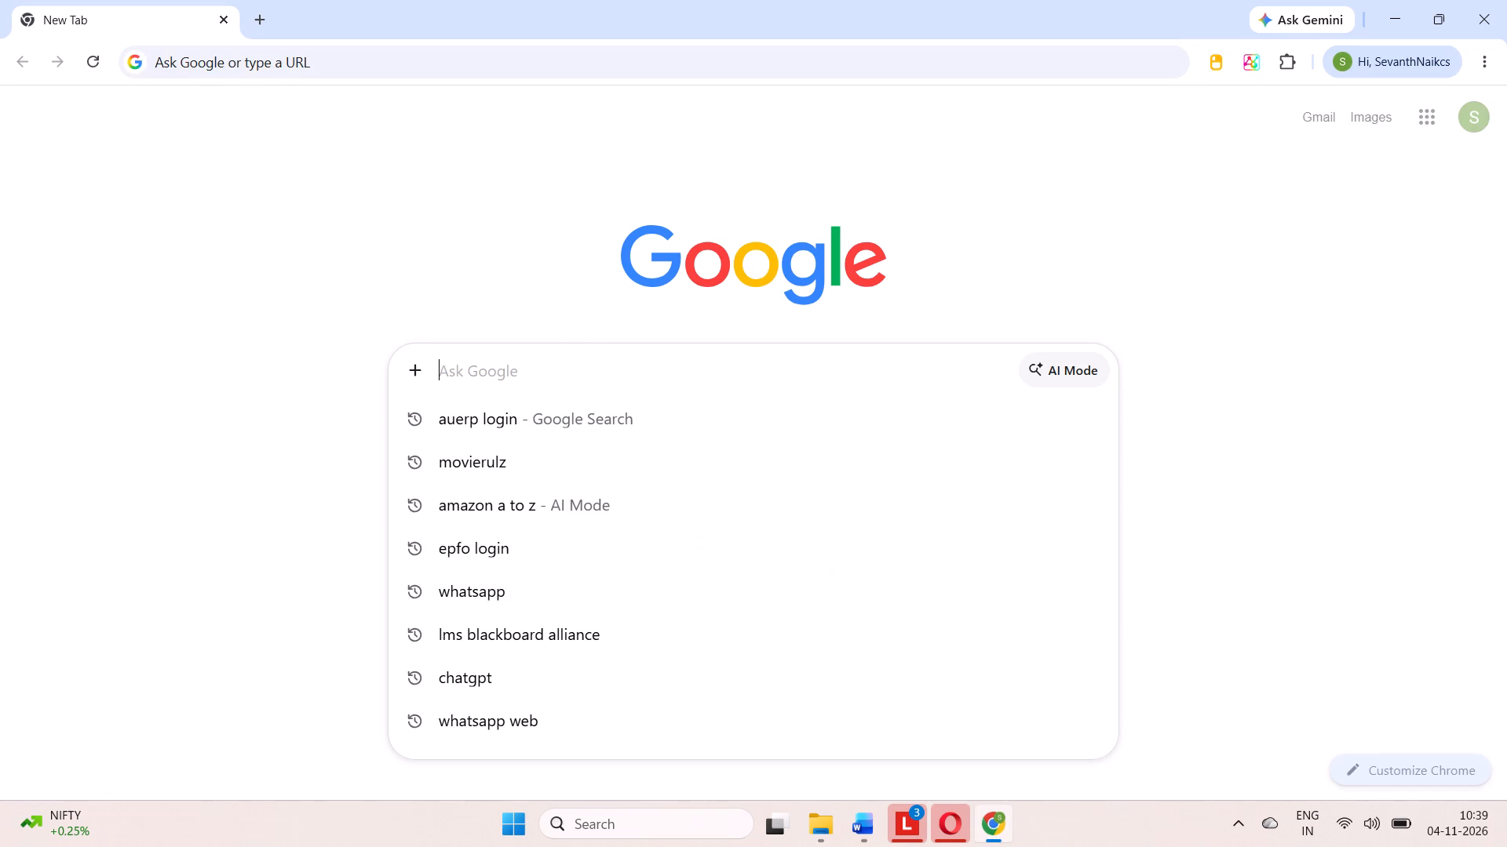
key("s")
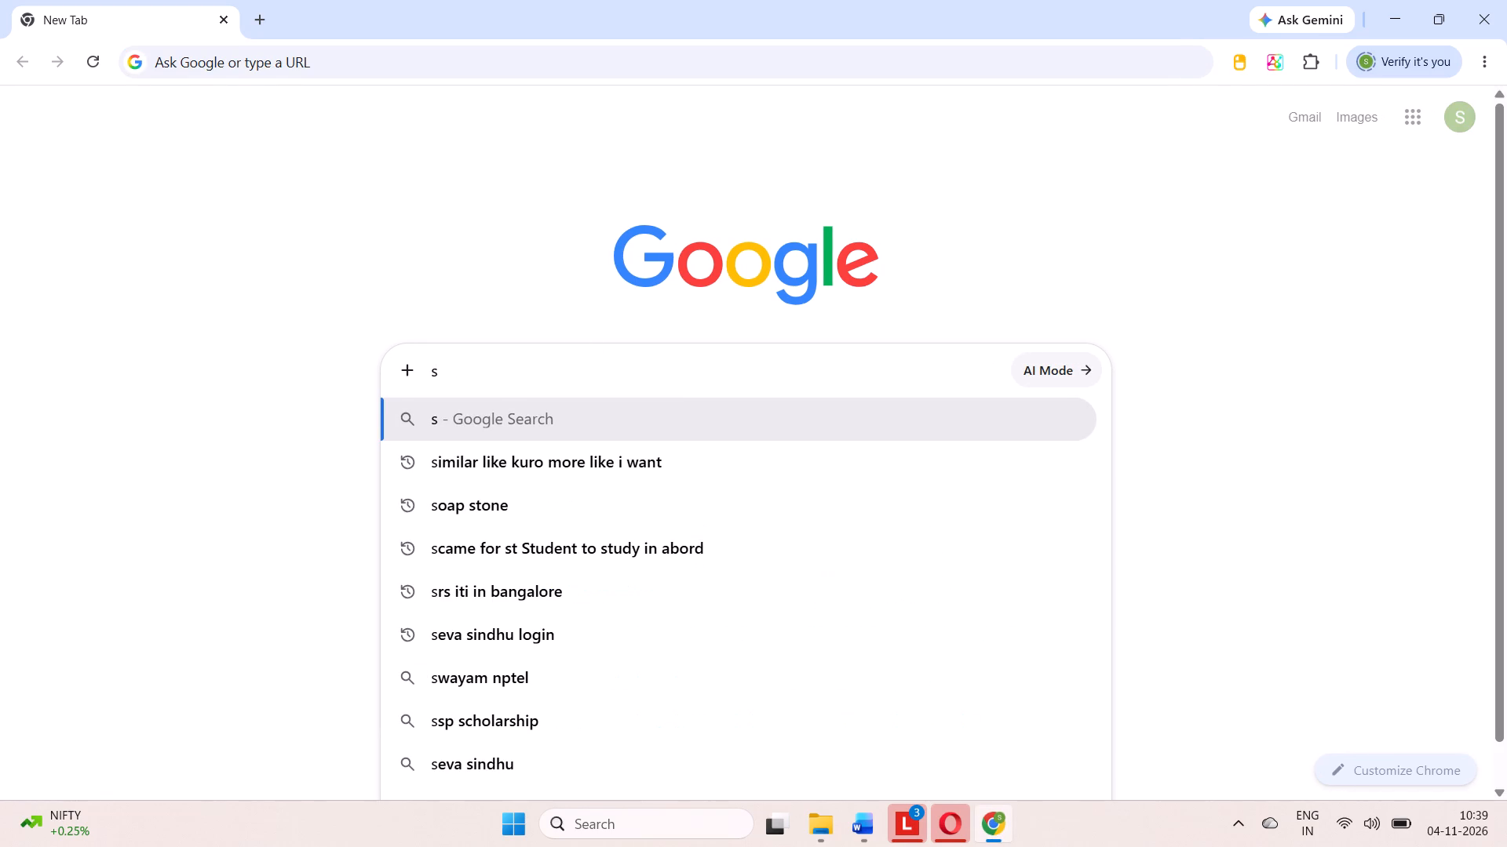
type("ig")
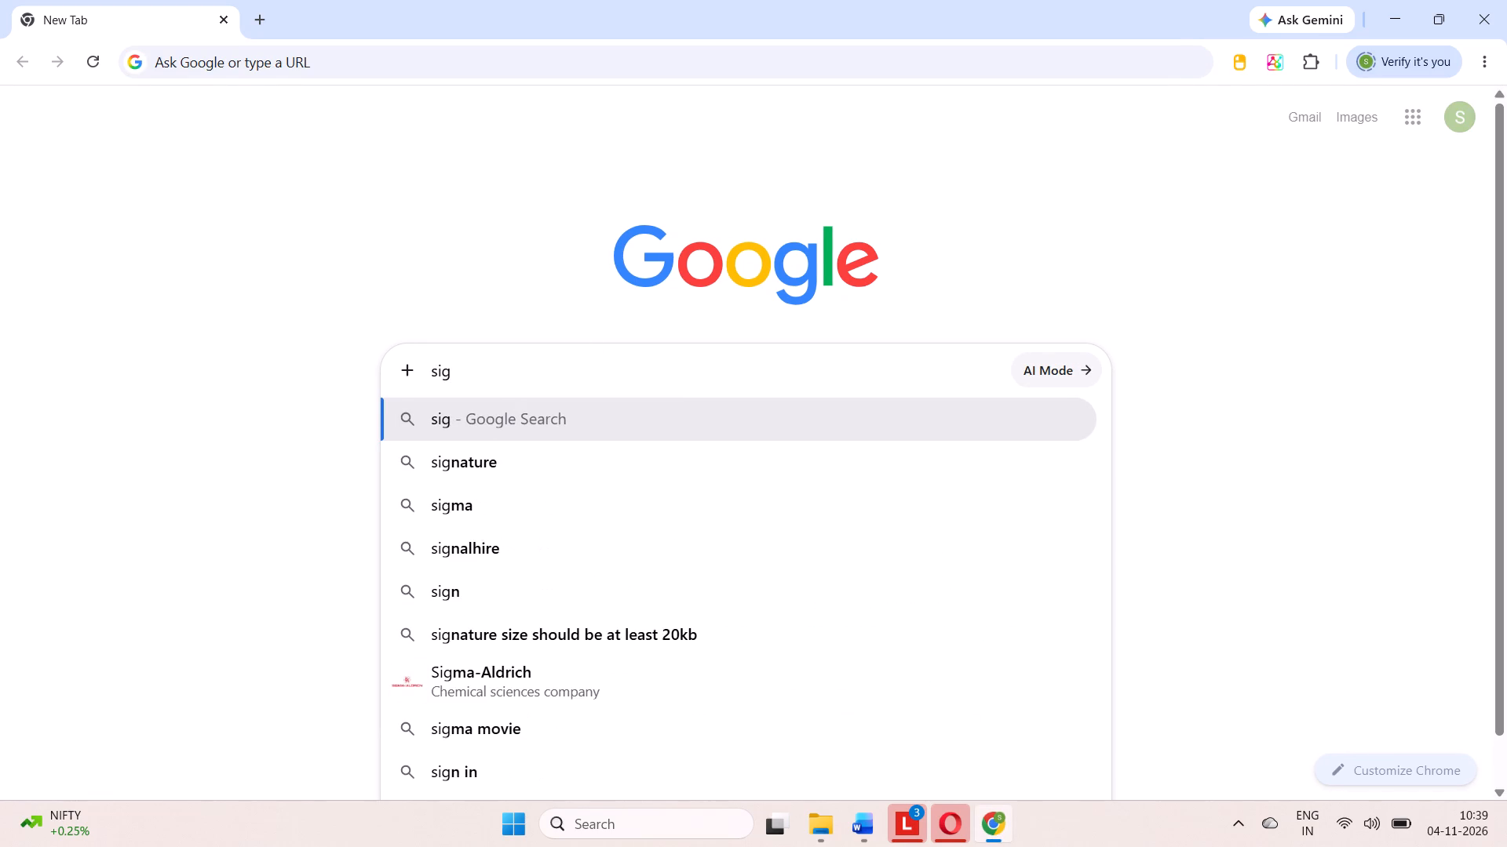
left_click(563, 468)
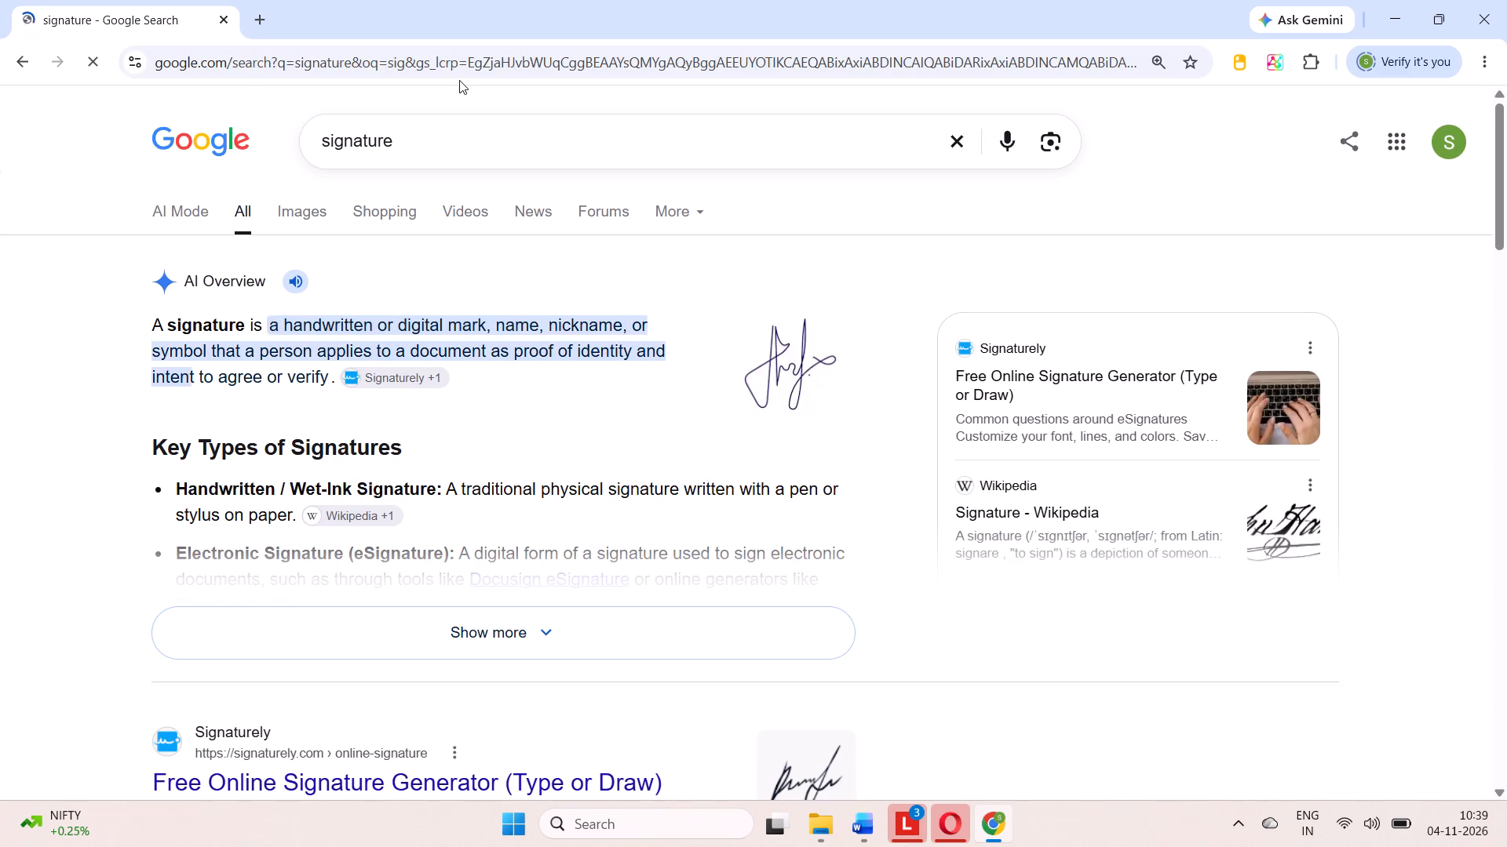
Copy the word "signature" from the search box into the empty third header cell of the Undertaking table in Word.
left_click_drag(441, 133, 314, 129)
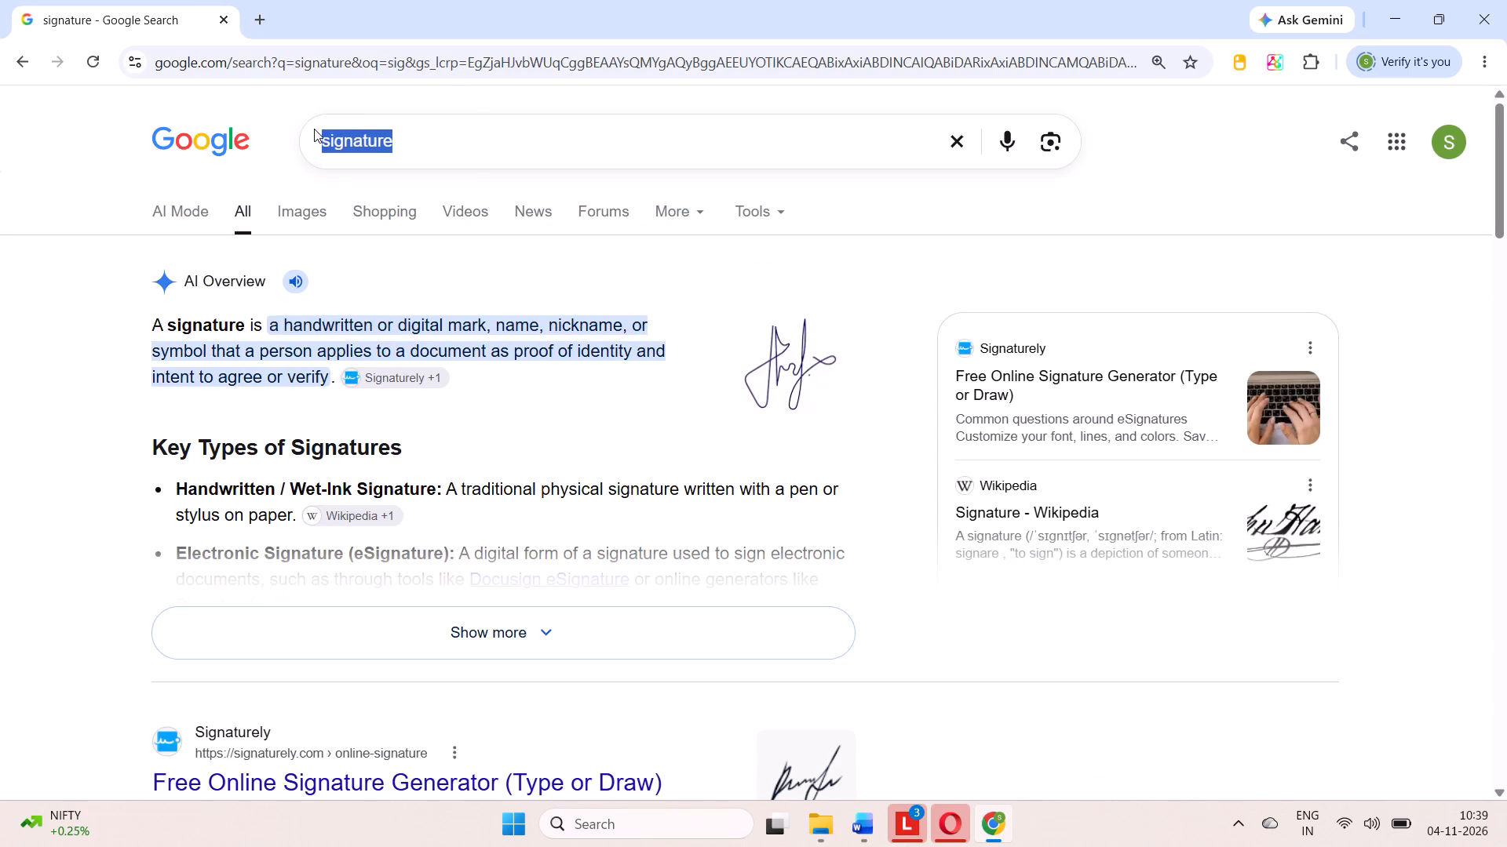
key("ctrl+c")
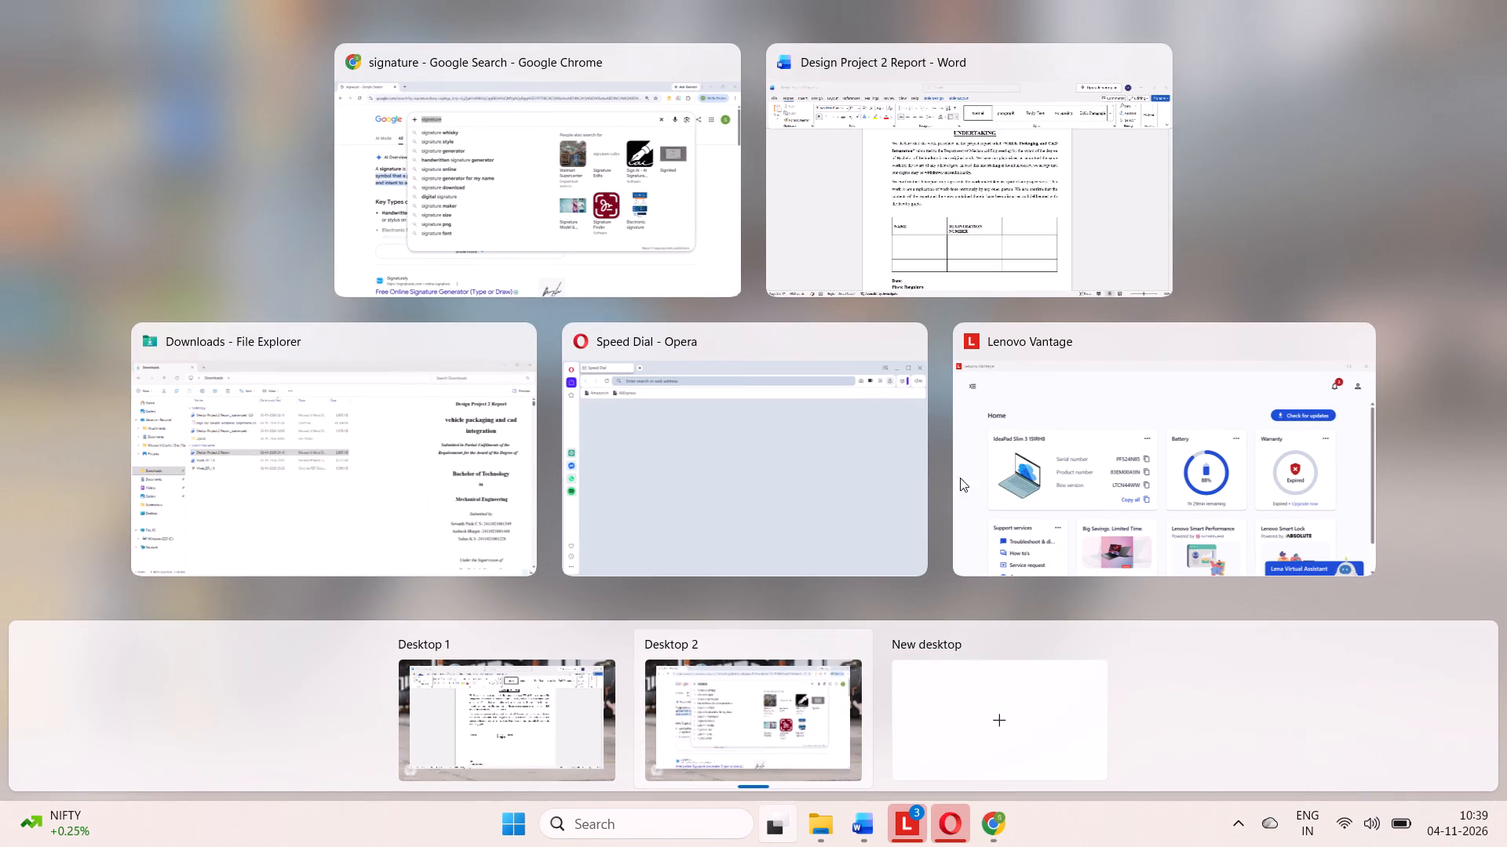
left_click(921, 196)
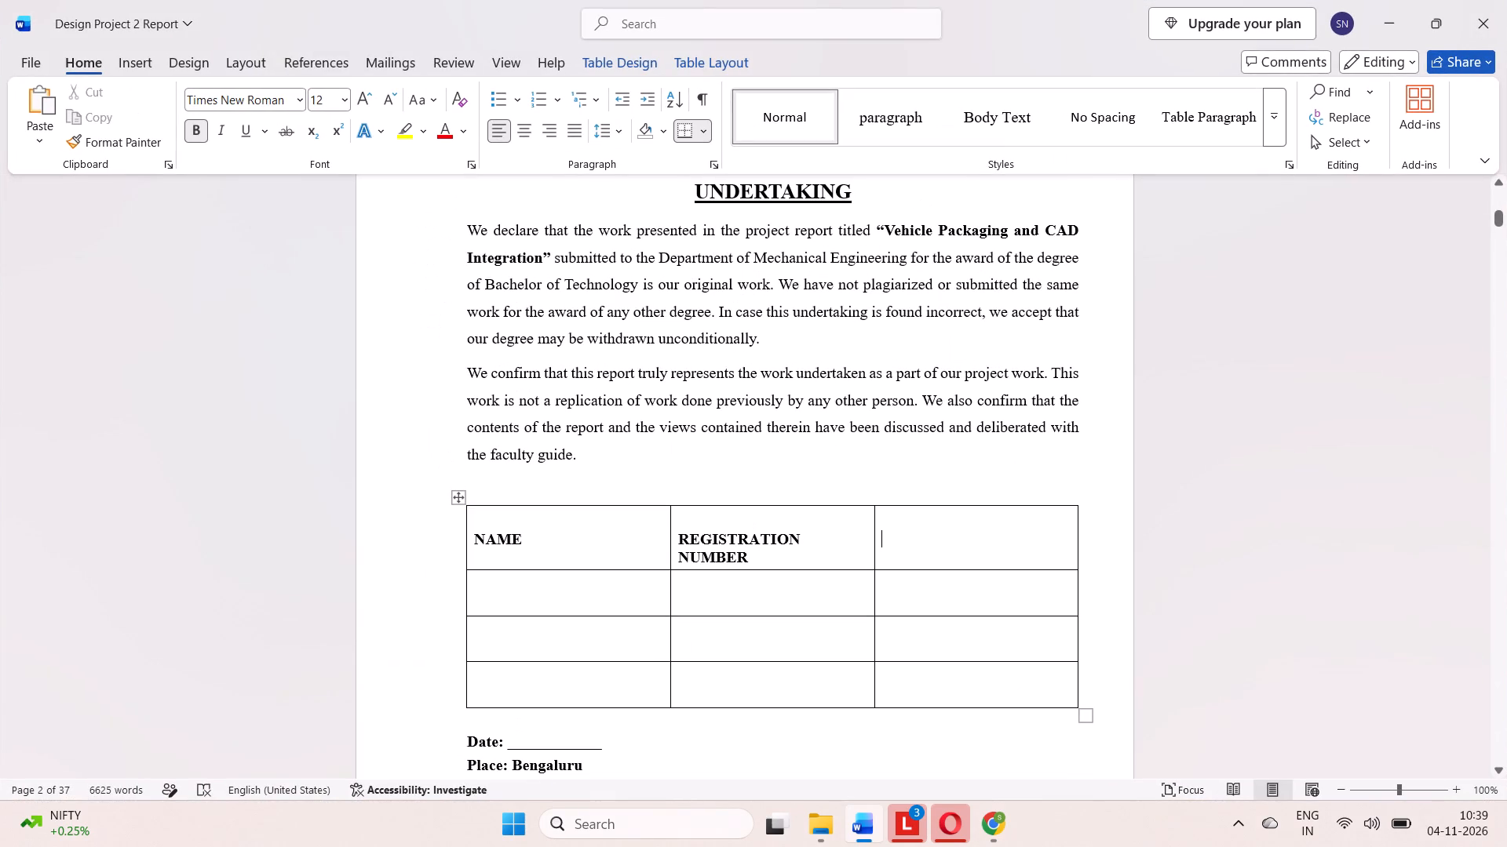
key("ctrl+v")
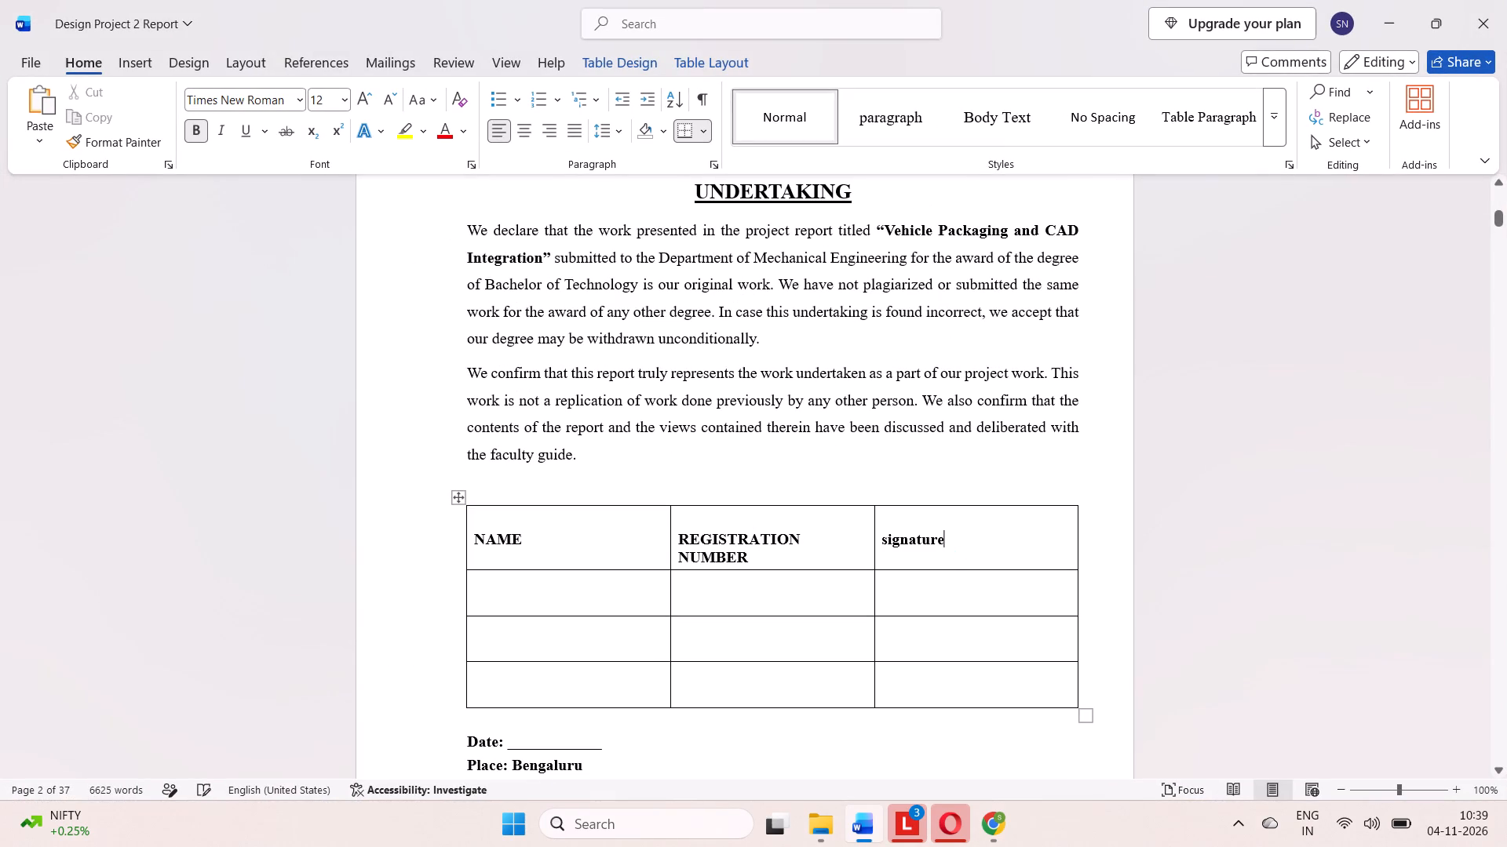
left_click(954, 558)
Change the "signature" header text in the Undertaking table to uppercase.
left_click_drag(946, 540, 889, 543)
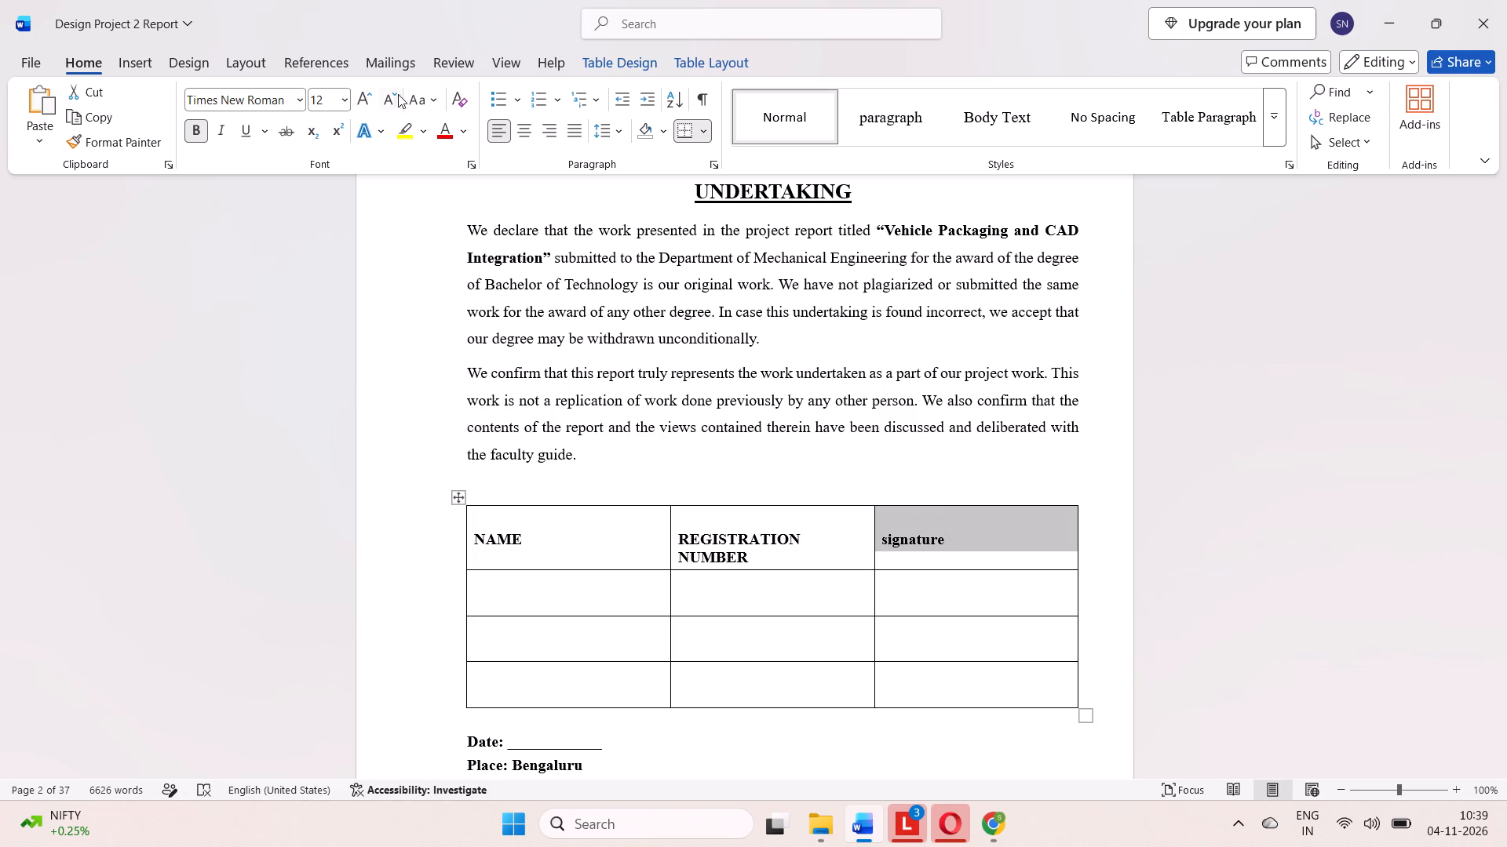
left_click(443, 110)
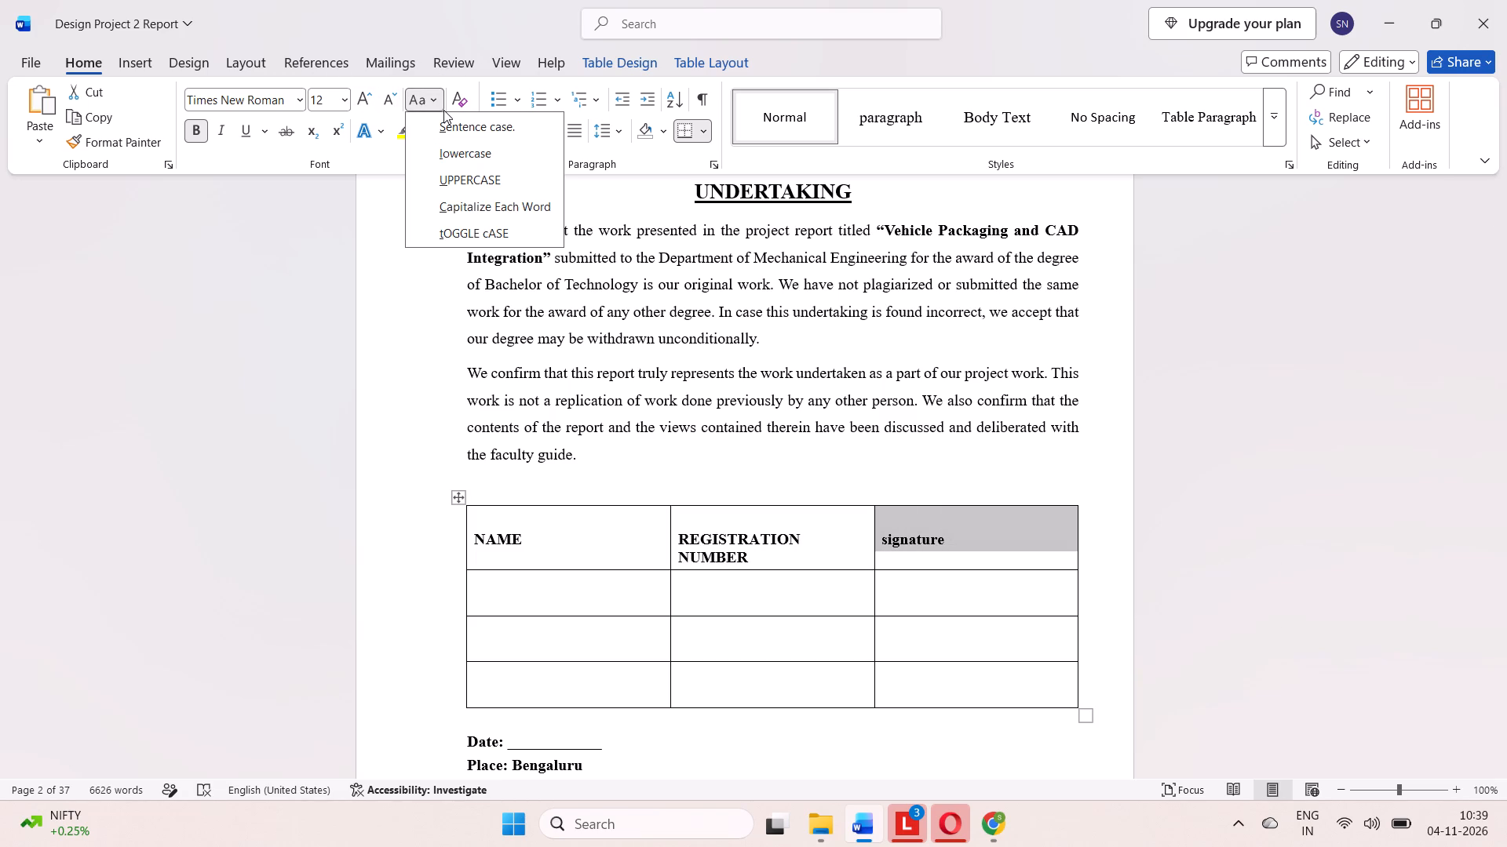
left_click(464, 177)
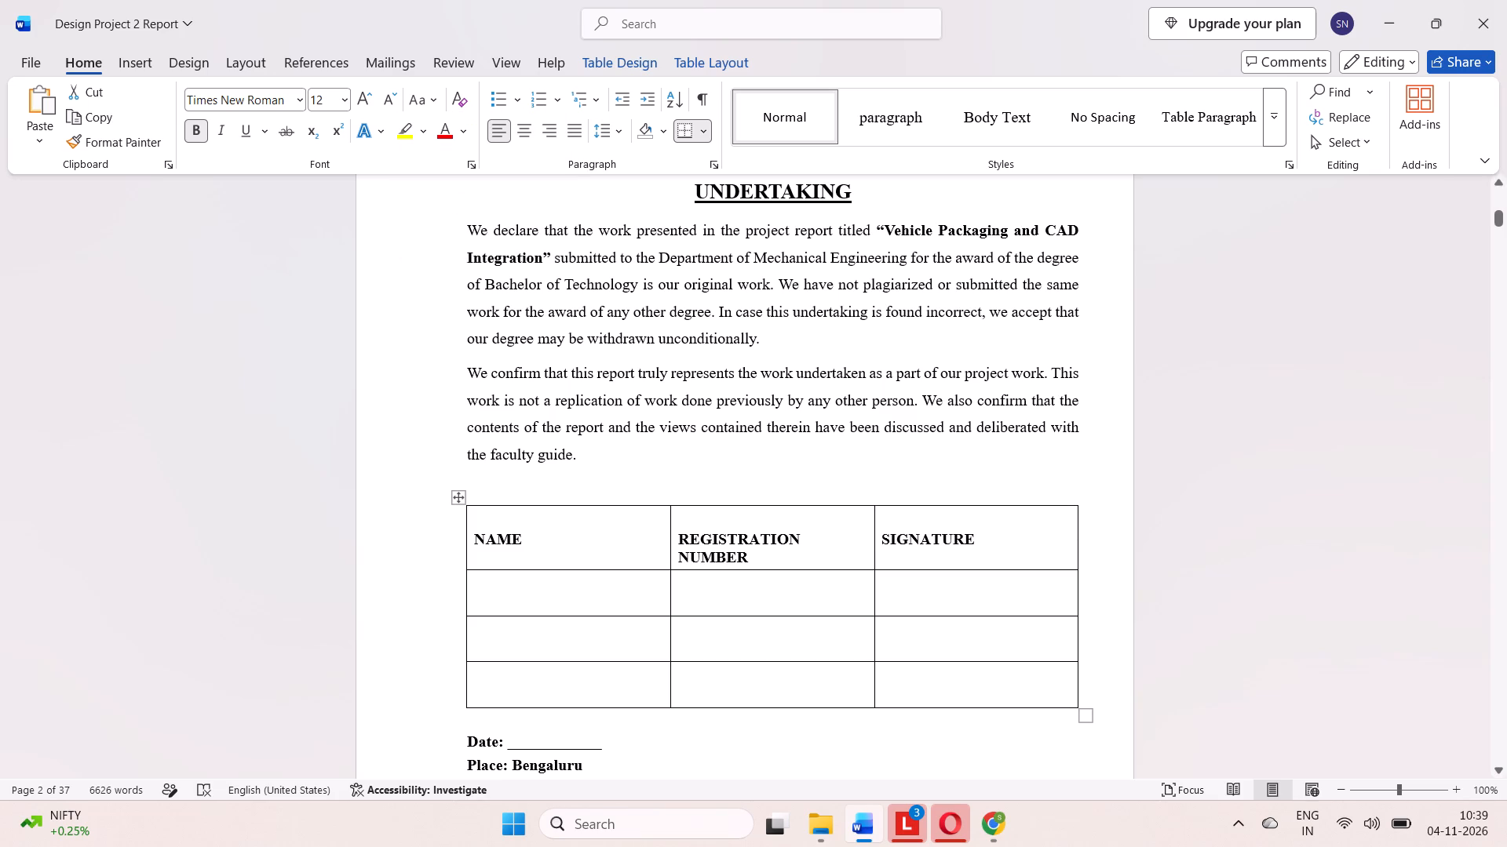
Enter the first-listed student's name in capitals in the first empty row of the NAME column.
left_click(476, 590)
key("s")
key("BackSpace")
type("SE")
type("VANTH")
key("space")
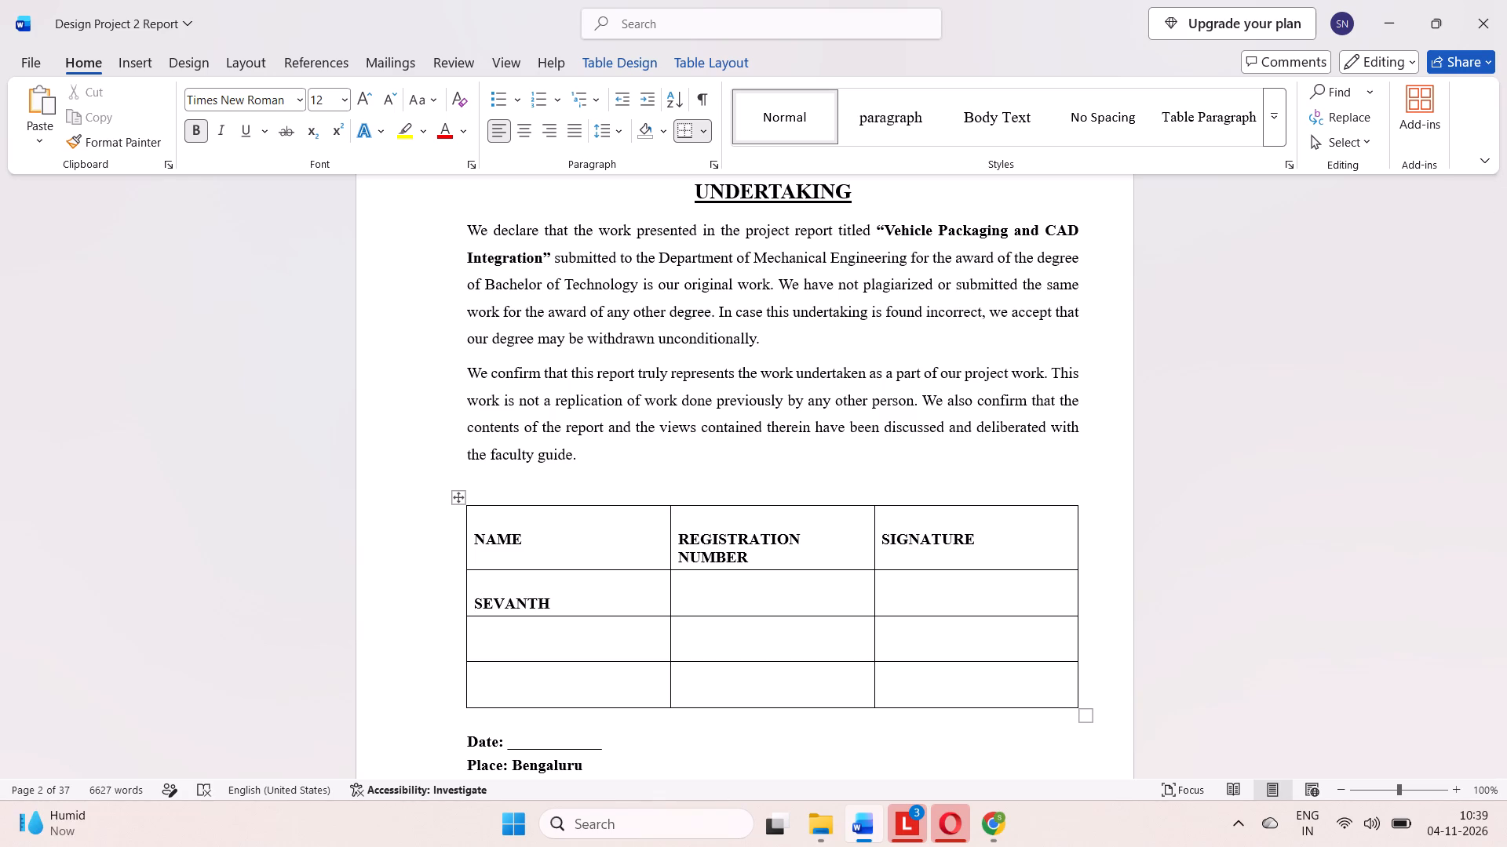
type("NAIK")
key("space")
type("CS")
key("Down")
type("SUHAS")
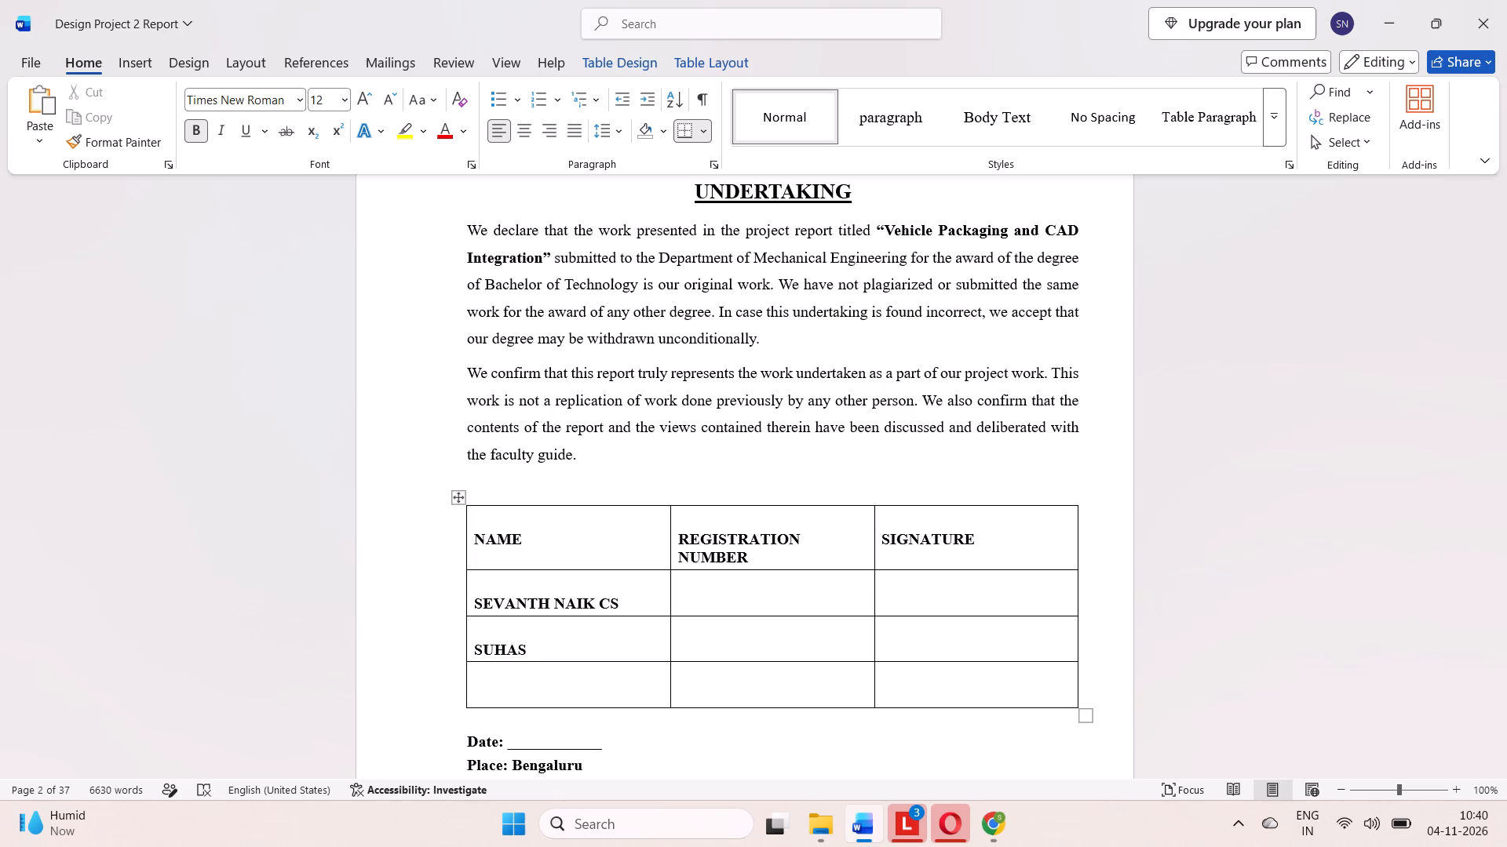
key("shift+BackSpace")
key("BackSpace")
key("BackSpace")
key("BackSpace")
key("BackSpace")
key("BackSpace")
Copy the second-listed student's name from the cover page into the NAME cell of the Undertaking table's second student row.
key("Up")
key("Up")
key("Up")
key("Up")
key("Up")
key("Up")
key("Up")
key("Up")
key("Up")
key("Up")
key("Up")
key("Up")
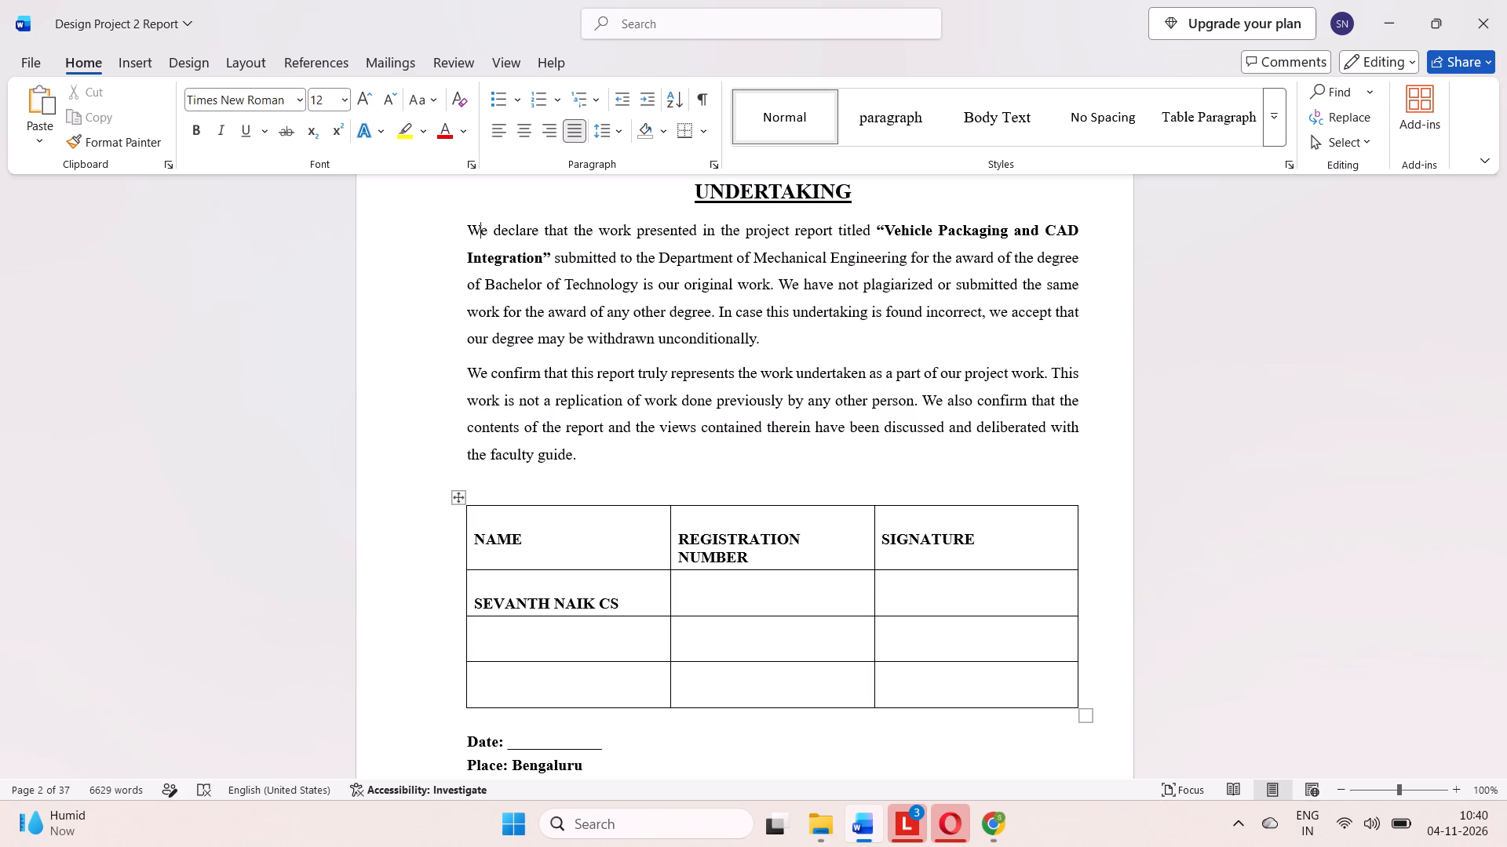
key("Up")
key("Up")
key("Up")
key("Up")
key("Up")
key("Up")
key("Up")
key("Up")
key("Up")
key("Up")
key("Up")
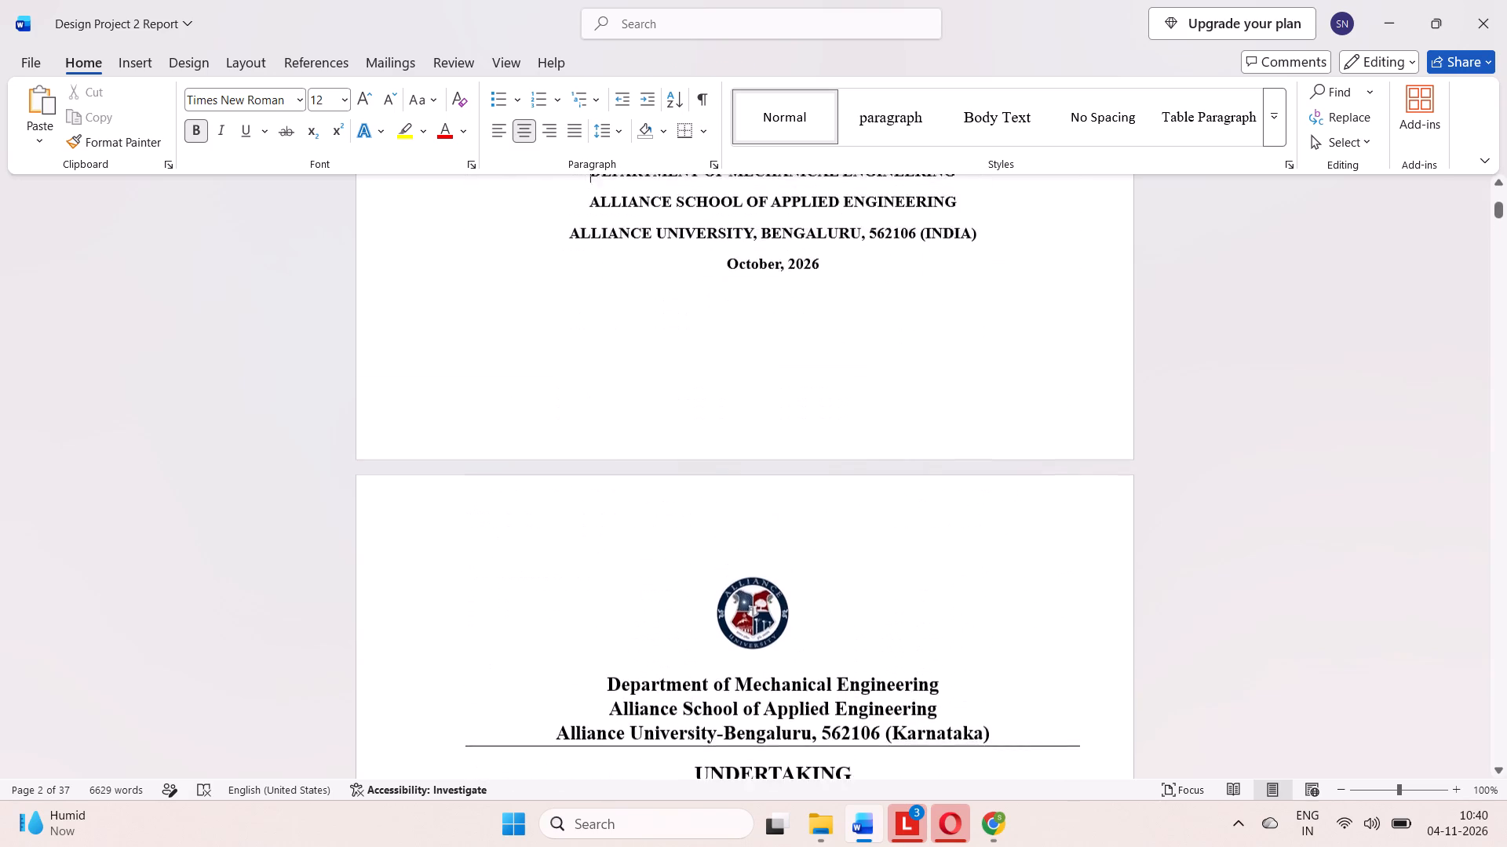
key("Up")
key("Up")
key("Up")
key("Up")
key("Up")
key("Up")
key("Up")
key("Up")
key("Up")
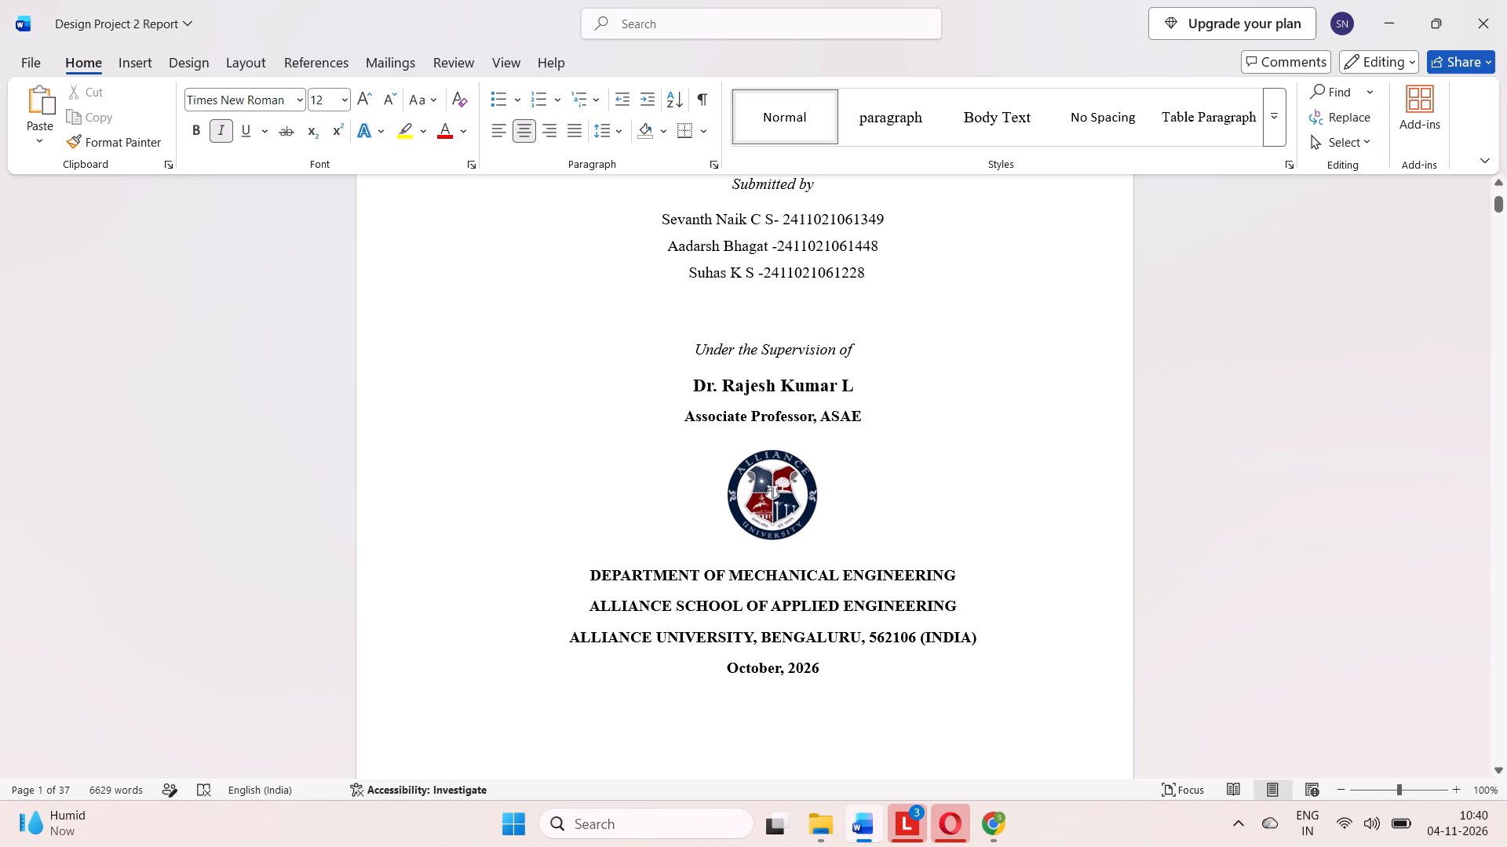
left_click_drag(772, 242, 721, 243)
left_click_drag(721, 243, 691, 237)
key("ctrl+c")
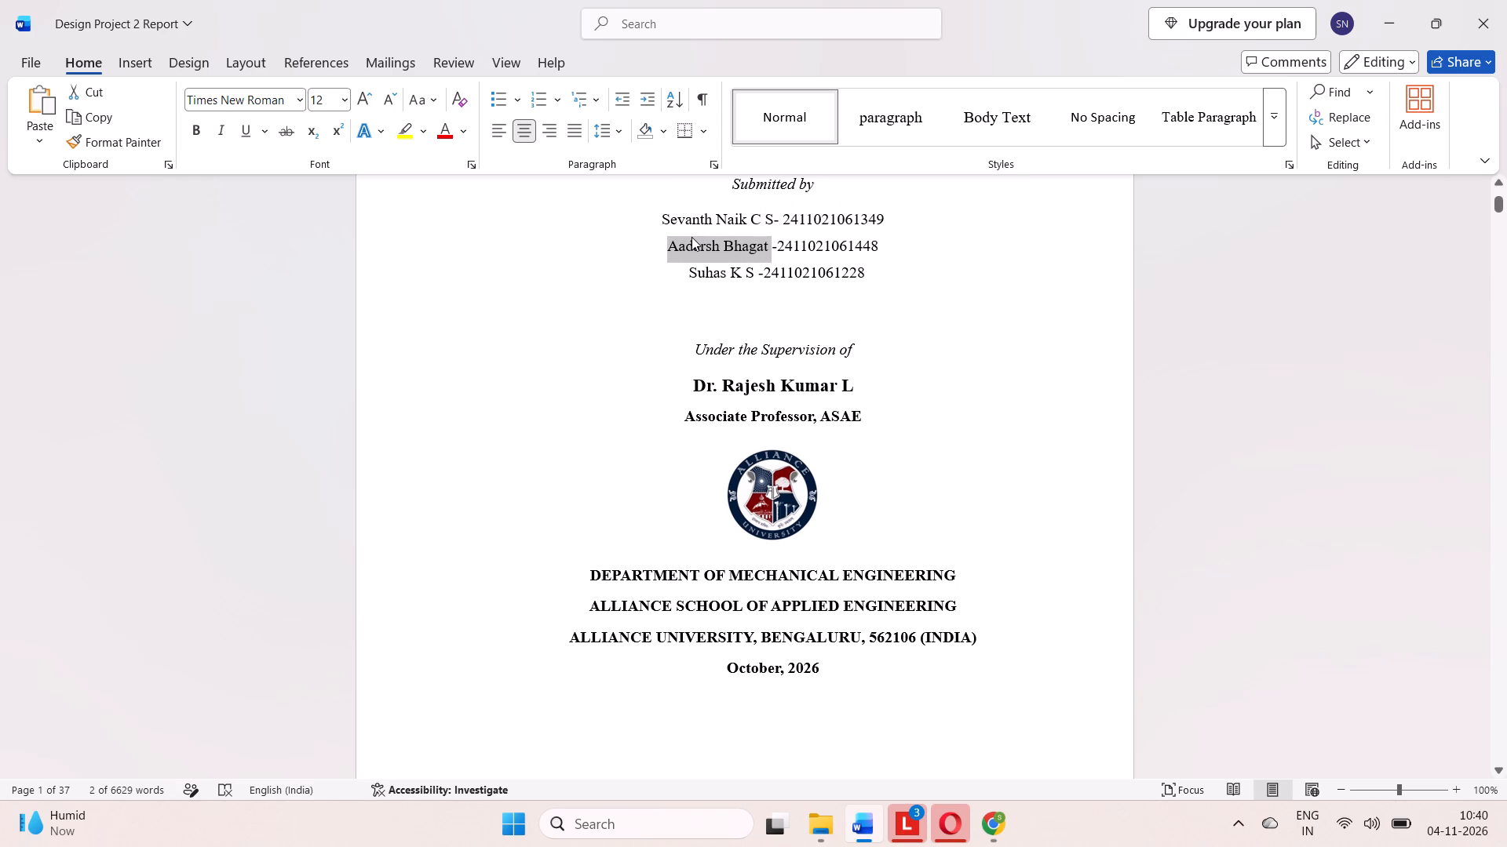
scroll(691, 237, "down", 1)
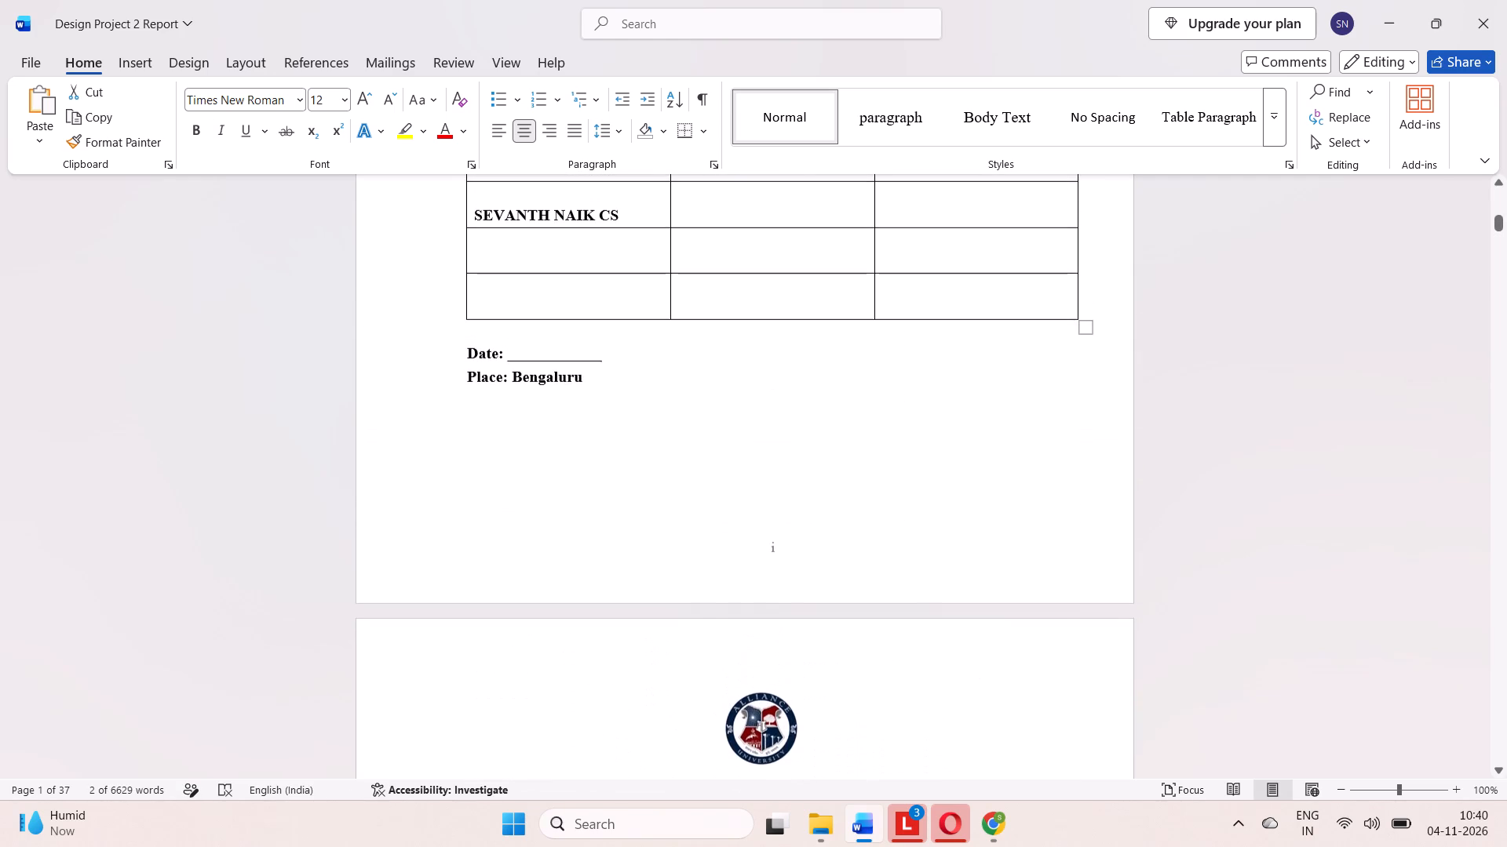
scroll(691, 237, "down", 1)
left_click(613, 253)
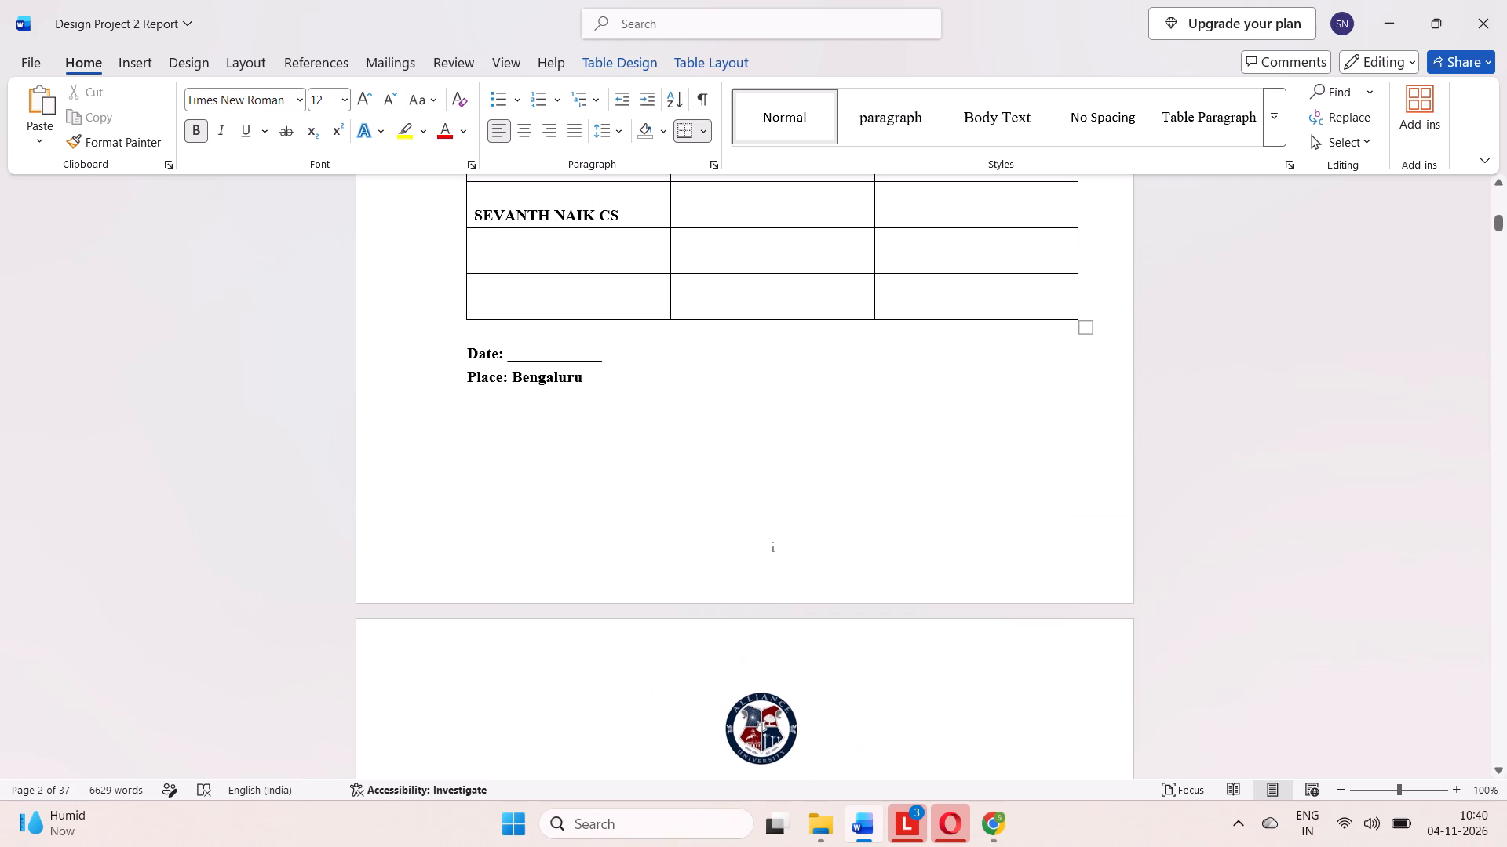
key("ctrl+v")
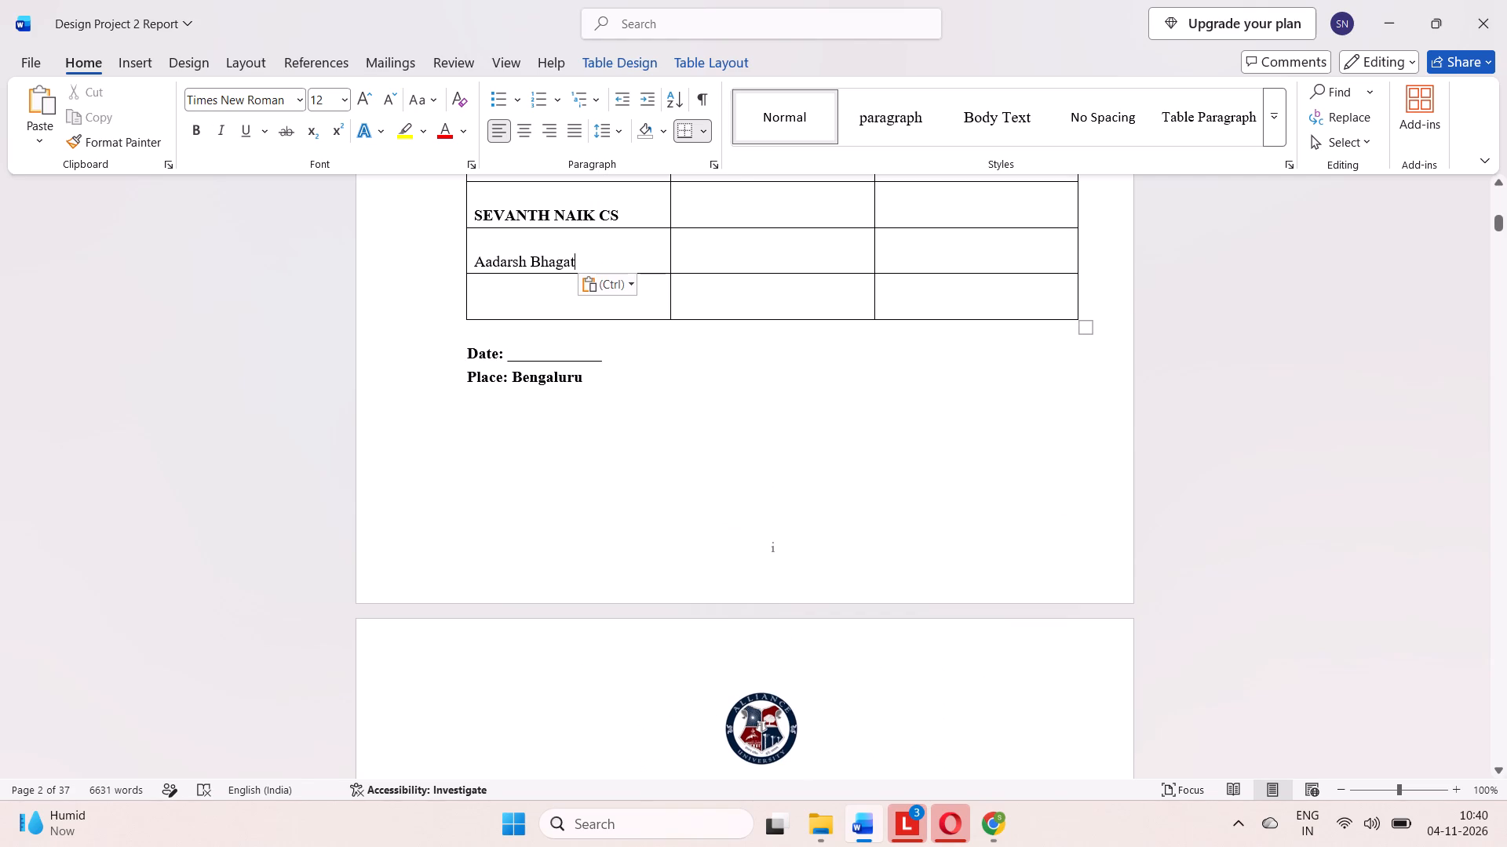
Copy the third-listed student's name from the cover page into the NAME cell of the Undertaking table's third student row, without the trailing hyphen.
key("Up")
key("Up")
key("Up")
key("Up")
key("Up")
key("Up")
key("Up")
key("Up")
key("Up")
key("Up")
key("Up")
key("Up")
key("Up")
key("Up")
key("Up")
key("Up")
key("Up")
key("Up")
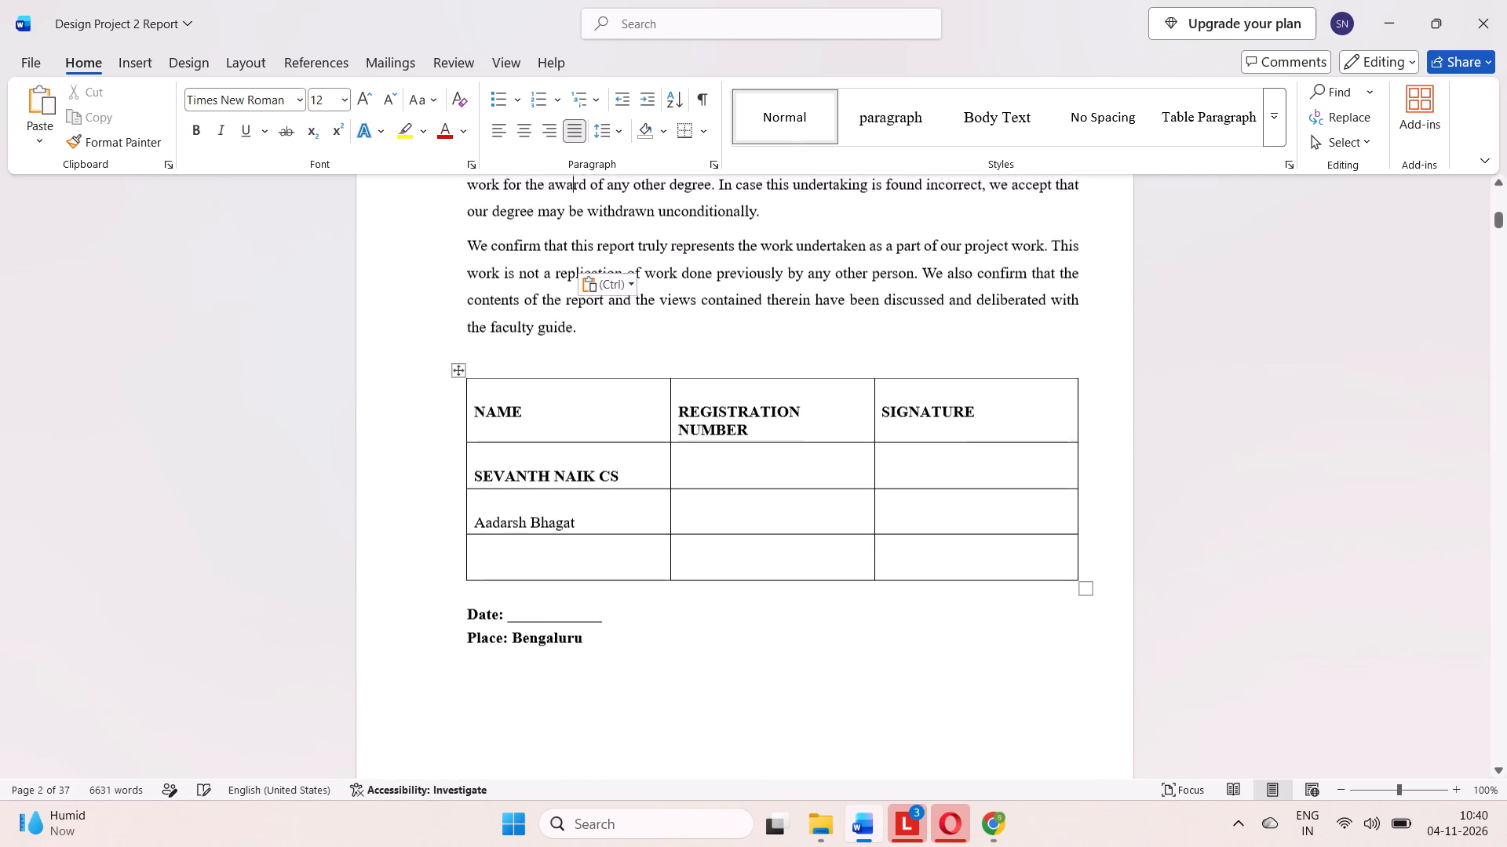
key("Up")
key("Up")
key("Up")
key("Up")
key("Up")
key("Up")
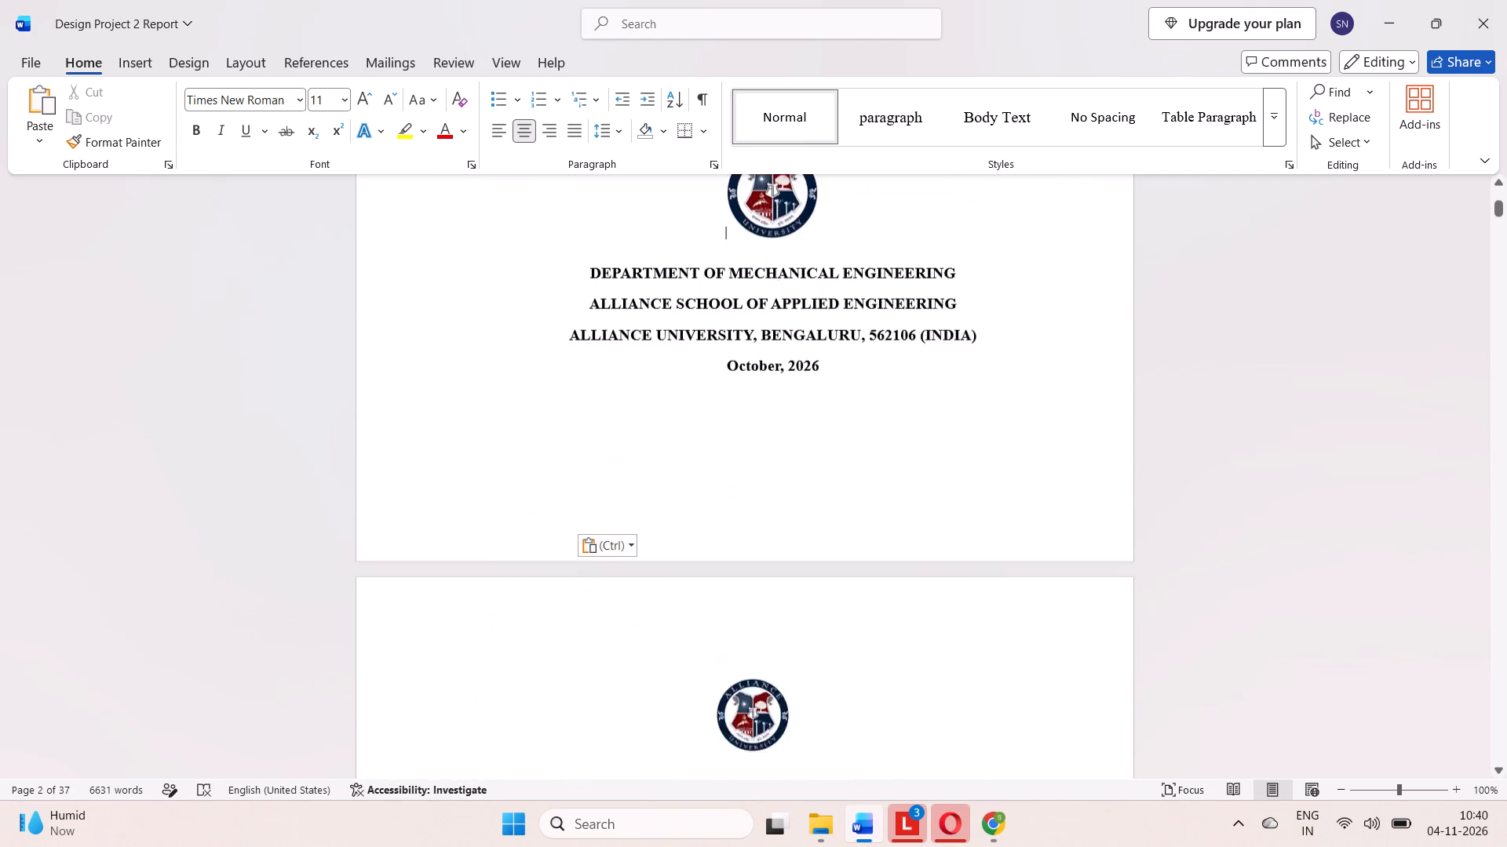
key("Up")
key("Up")
key("Up")
key("Up")
key("Up")
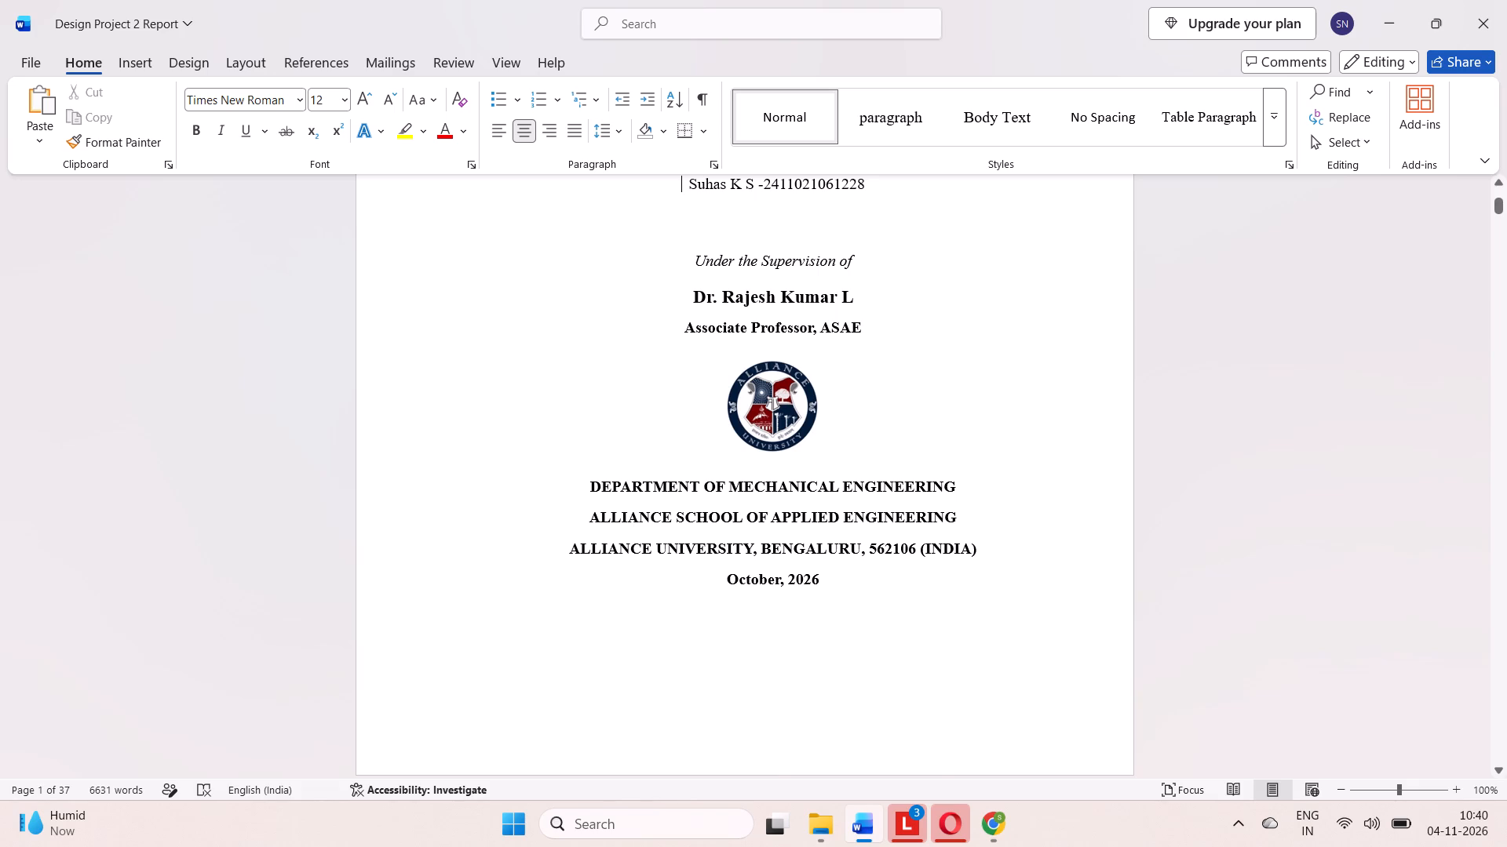
left_click_drag(764, 187, 717, 186)
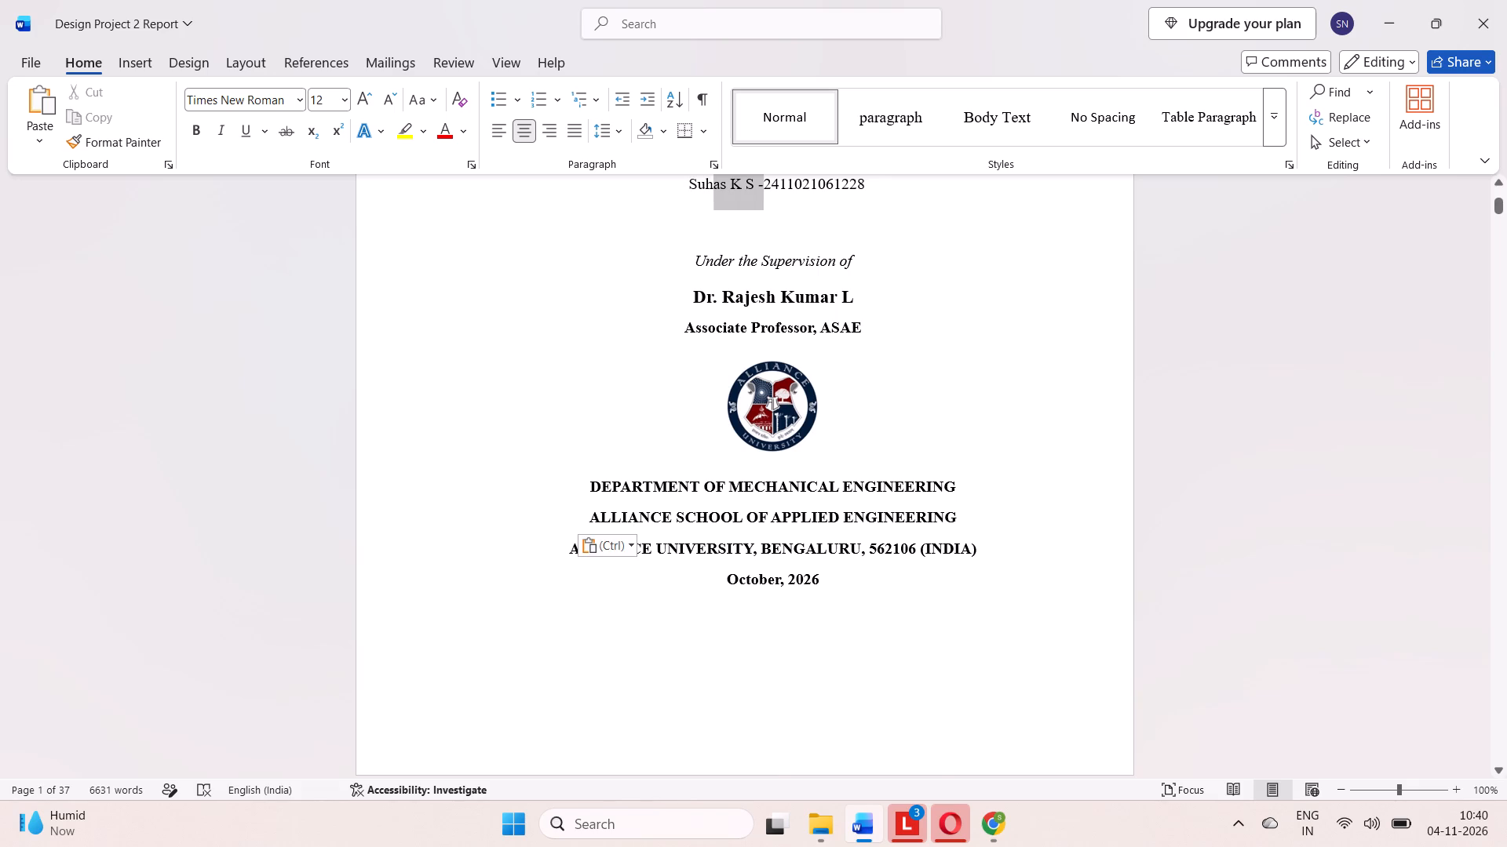
left_click_drag(717, 186, 683, 187)
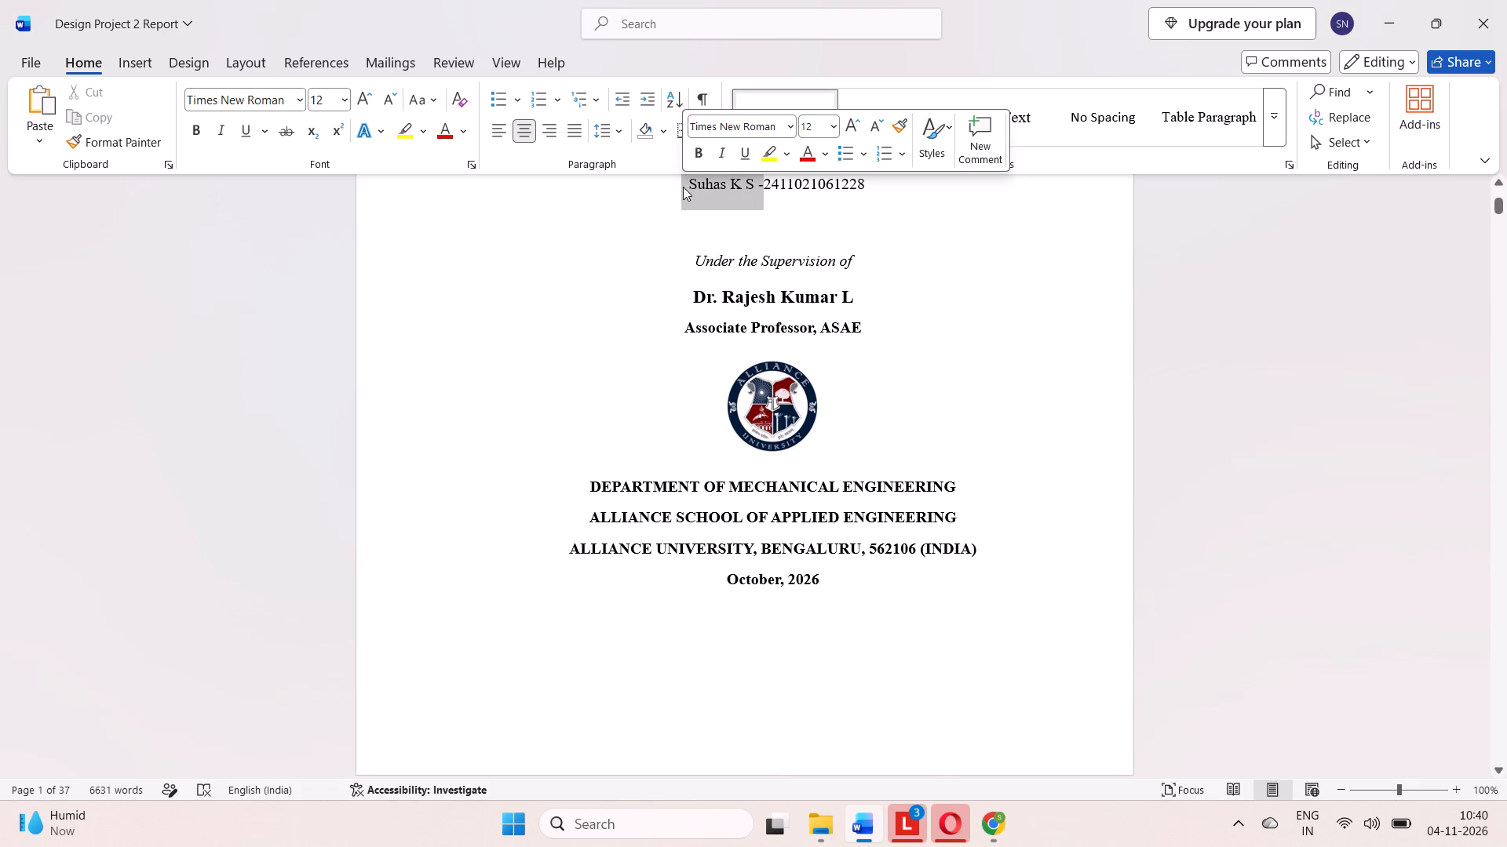
key("ctrl+c")
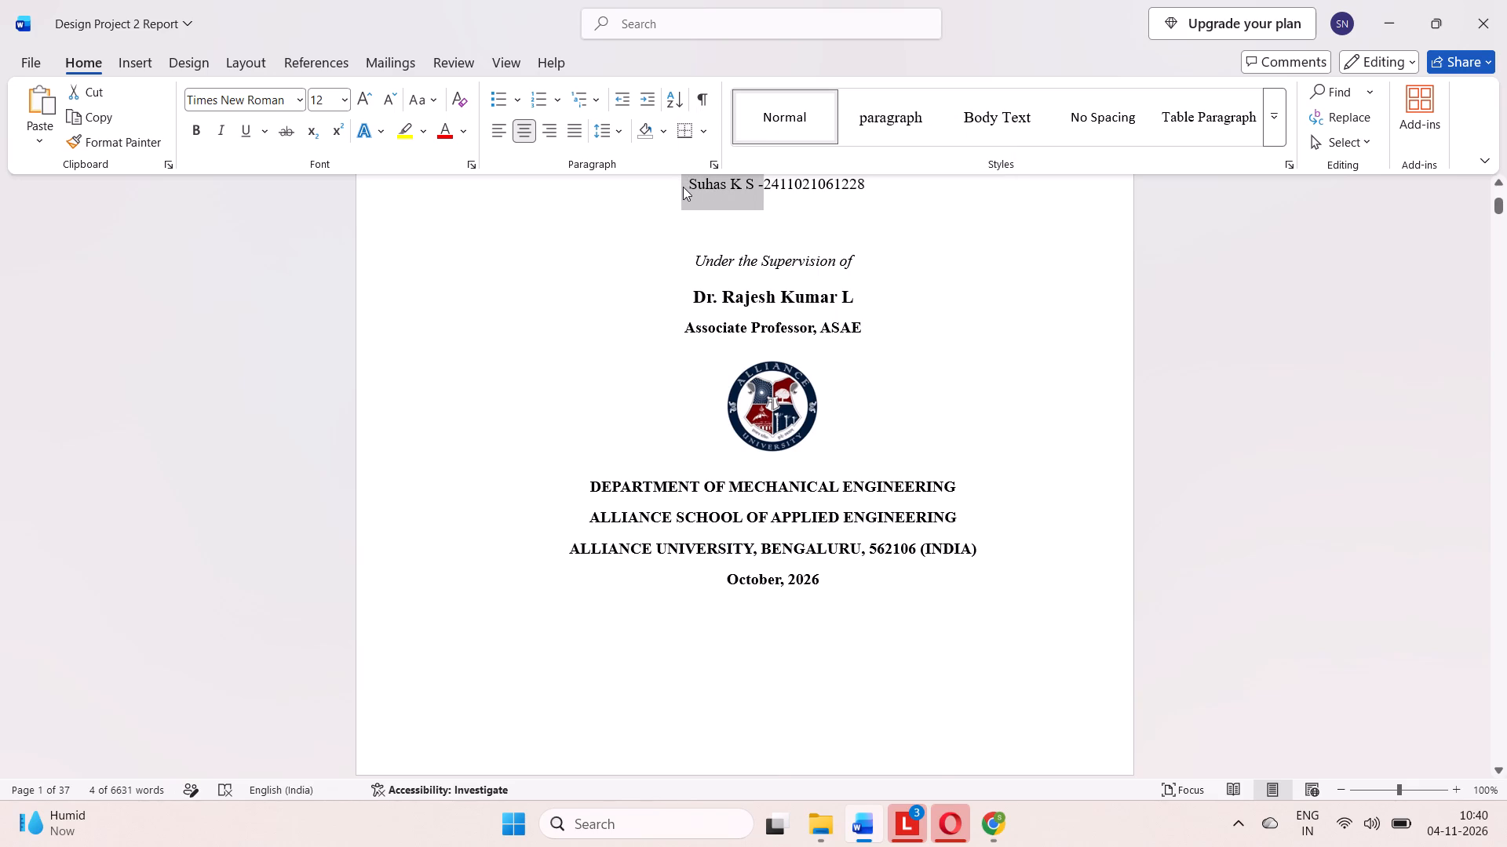
key("Down")
key("Down")
key("Down")
key("Down")
key("Down")
key("Down")
key("Down")
key("Down")
key("Down")
key("Down")
key("Down")
key("Down")
key("Down")
key("Down")
key("Down")
key("Down")
key("Down")
key("Down")
key("Down")
key("Down")
key("Down")
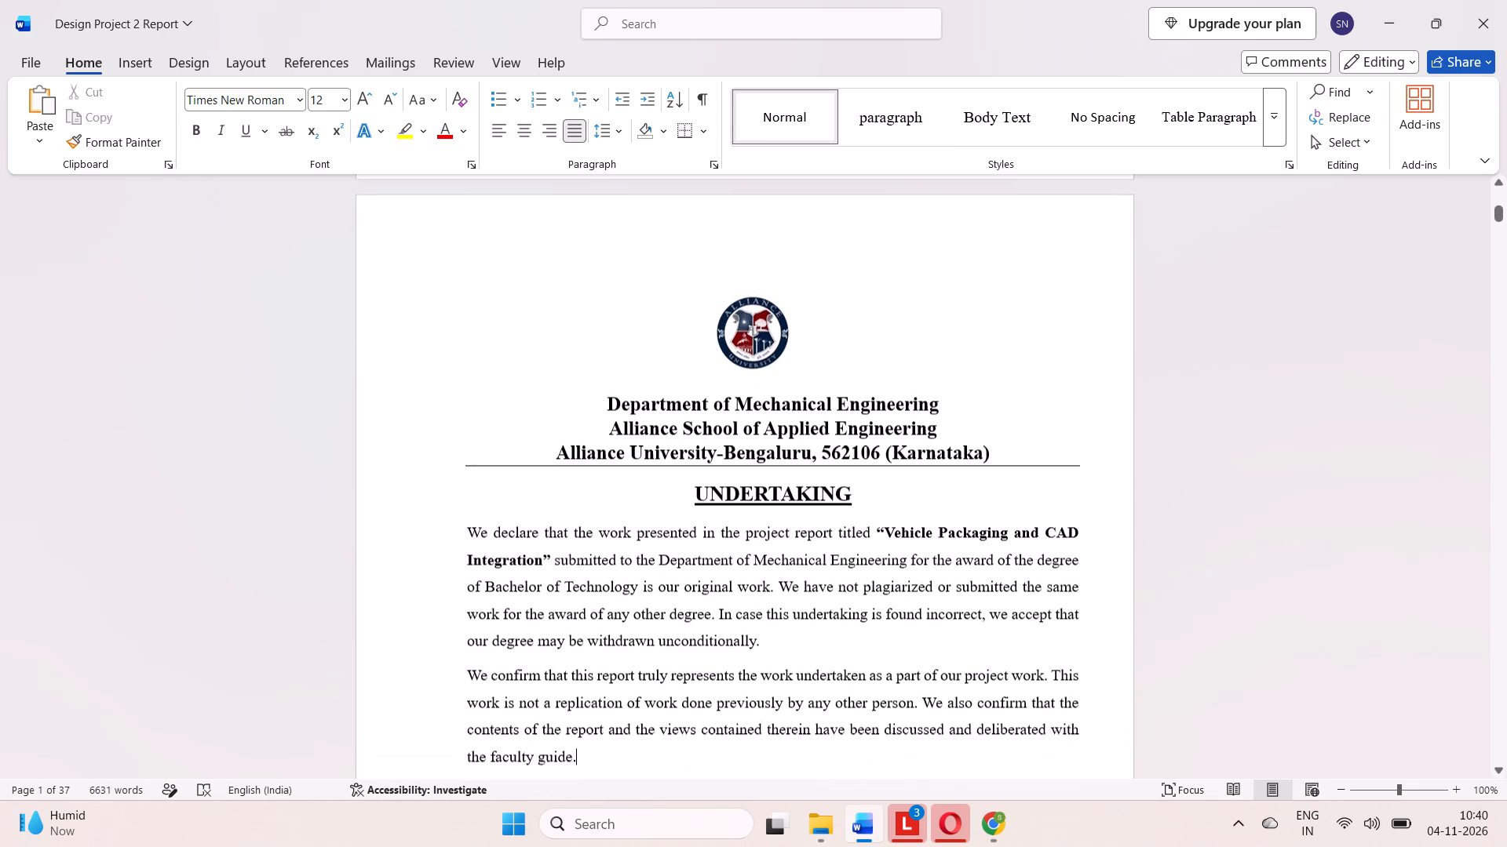
key("Down")
key("Down")
key("Down")
key("Down")
key("Down")
key("Down")
key("Down")
key("Down")
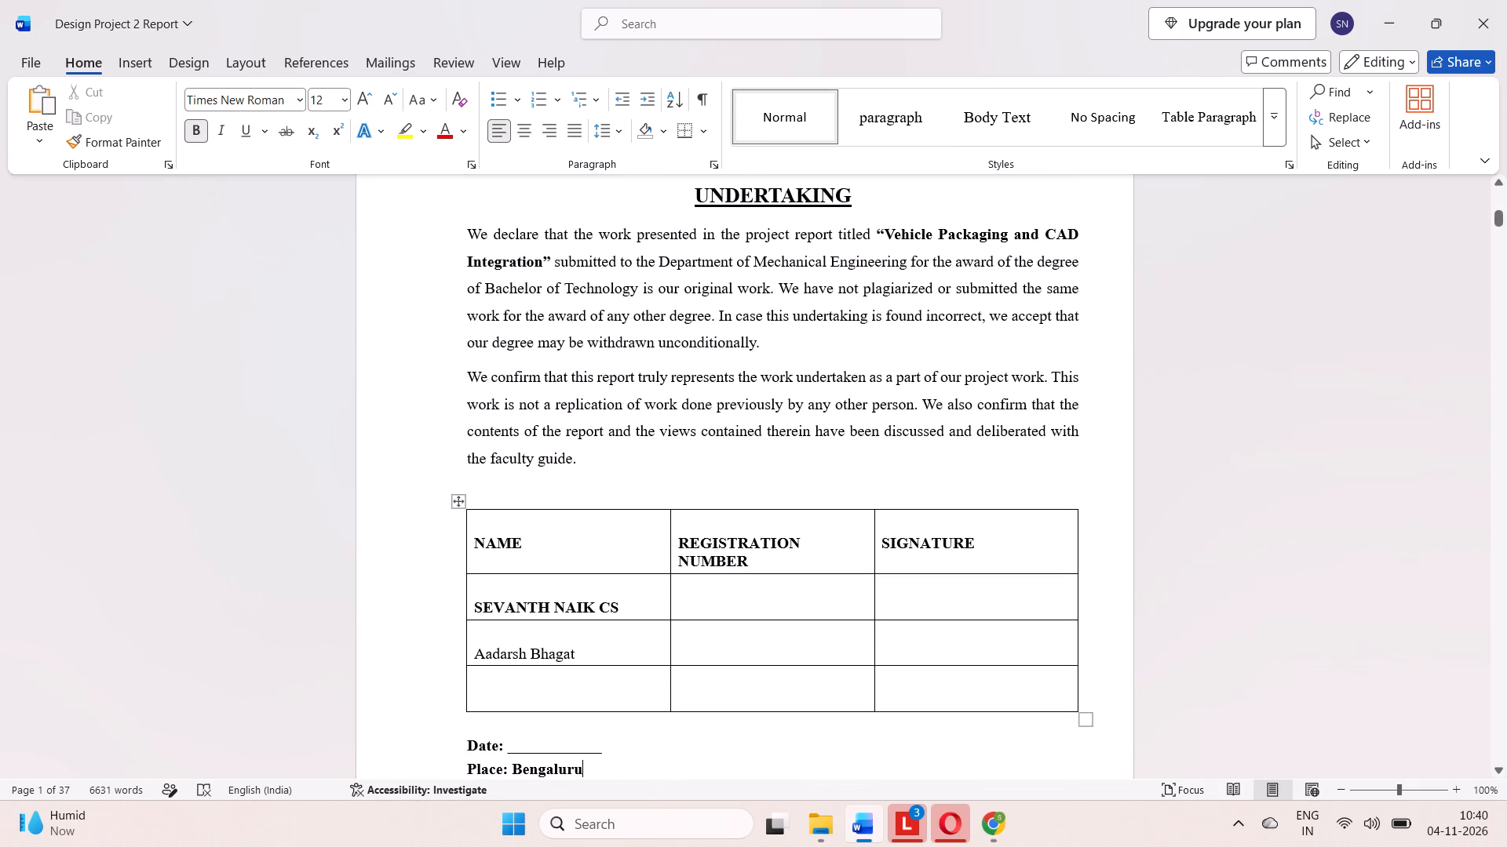
key("Up")
key("Up")
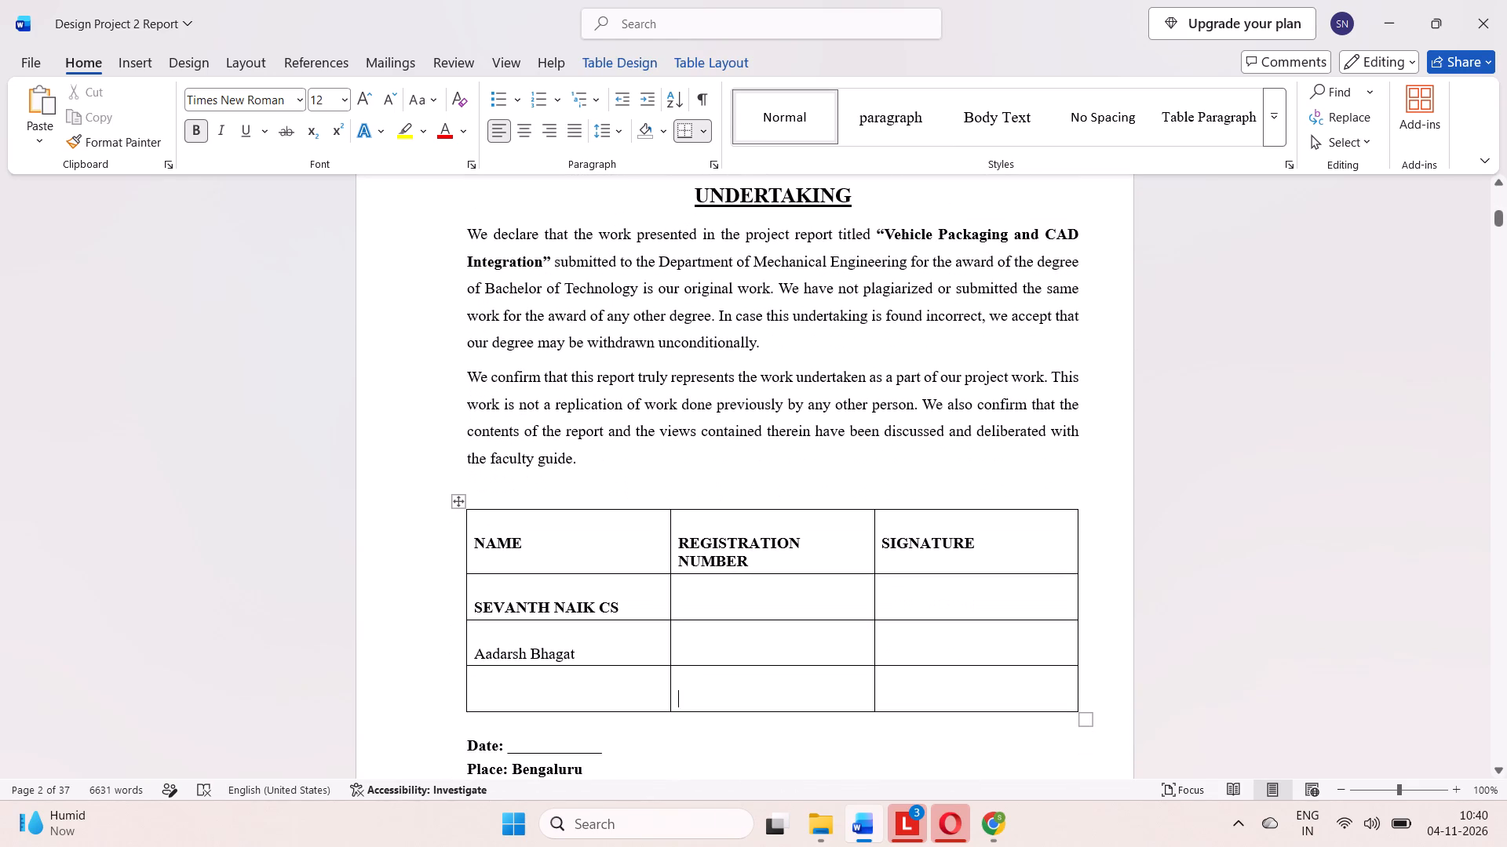
key("Left")
key("ctrl+v")
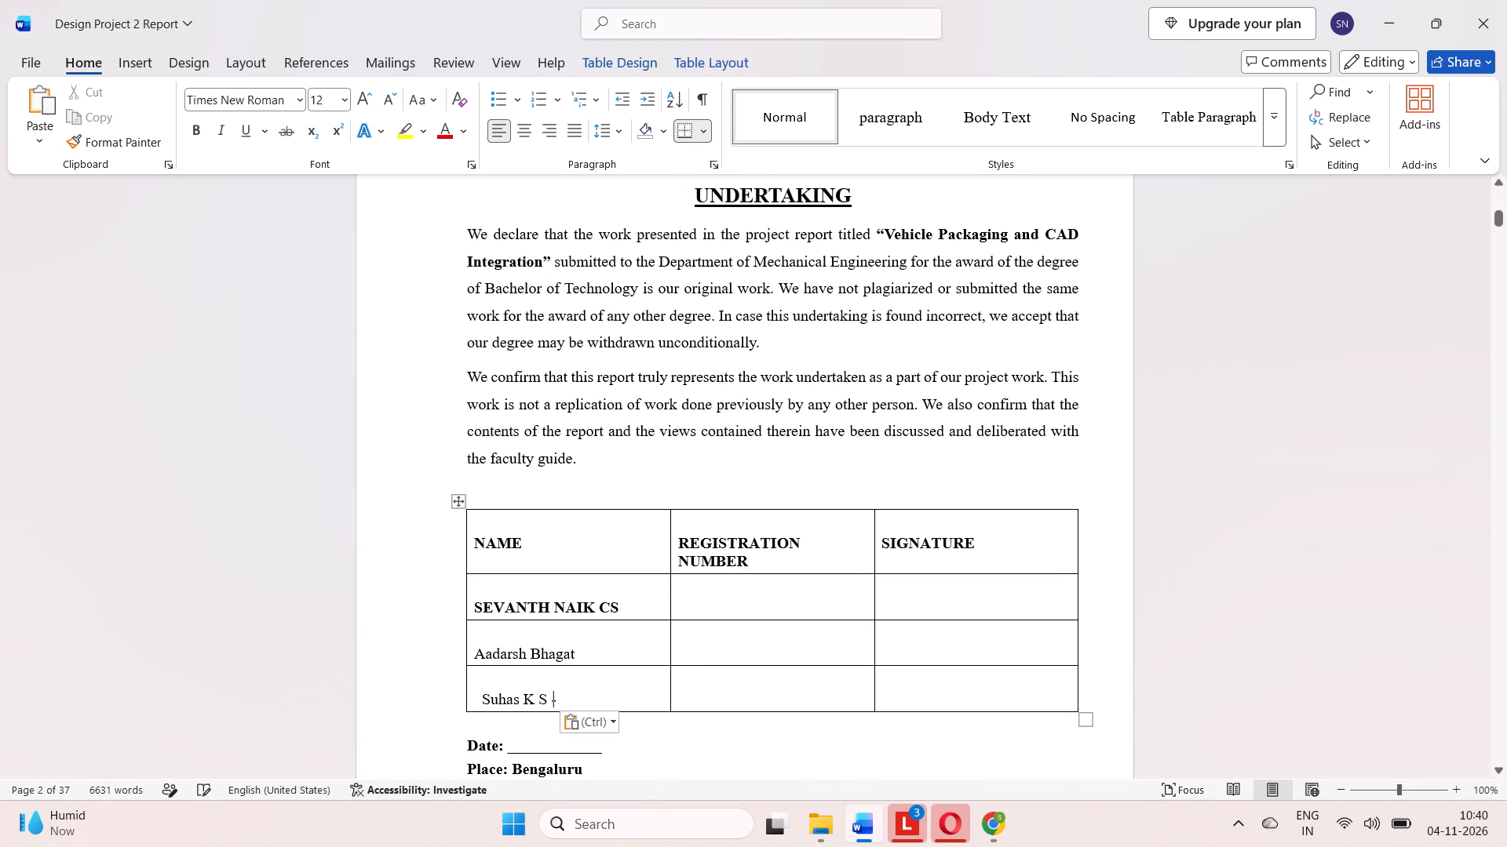
key("BackSpace")
Change the third student's name in the Undertaking table to uppercase.
left_click_drag(551, 700, 463, 703)
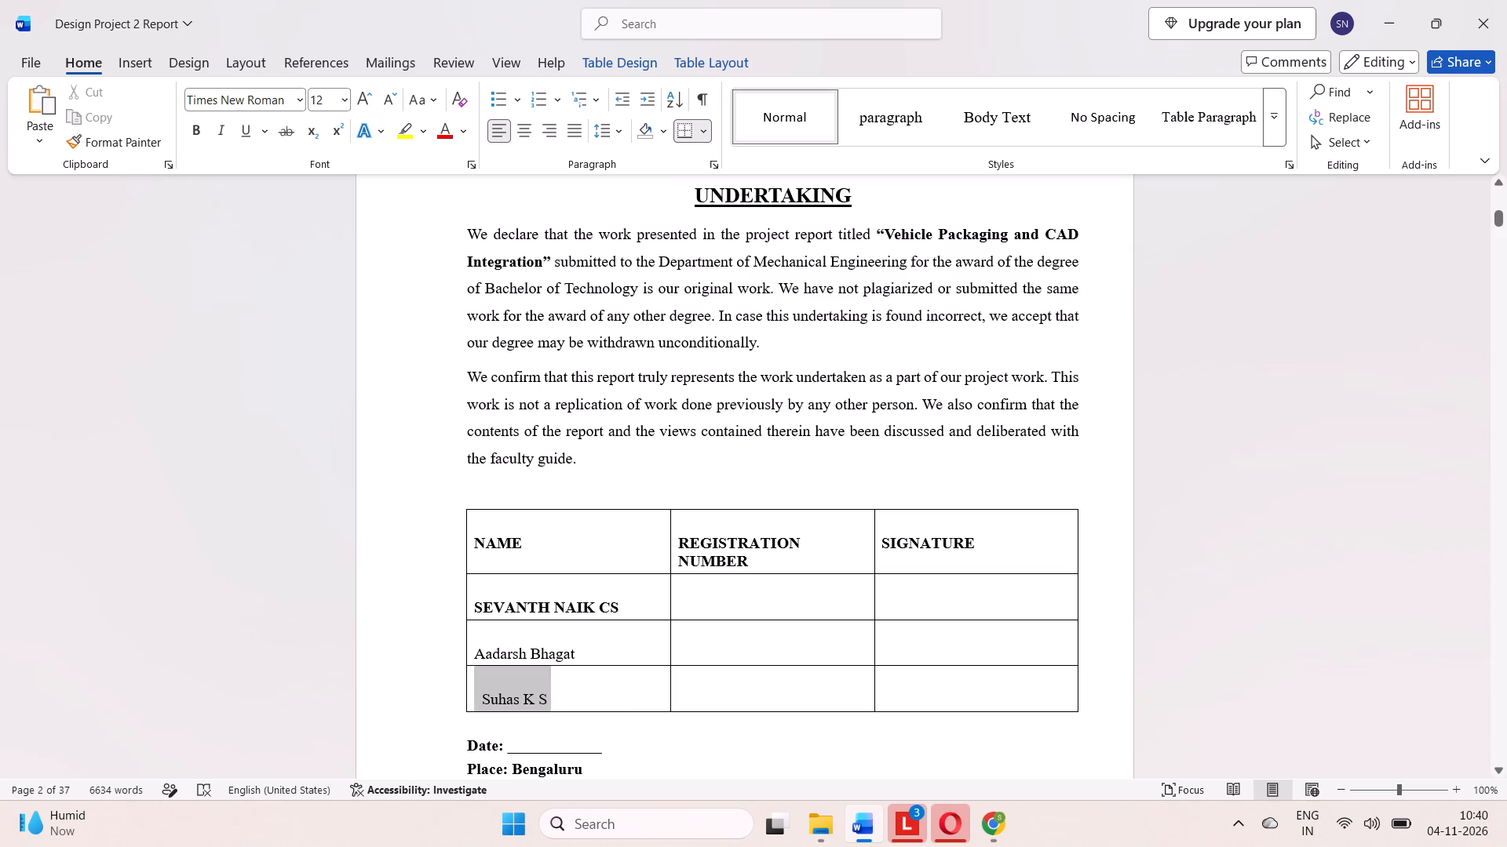
left_click(415, 105)
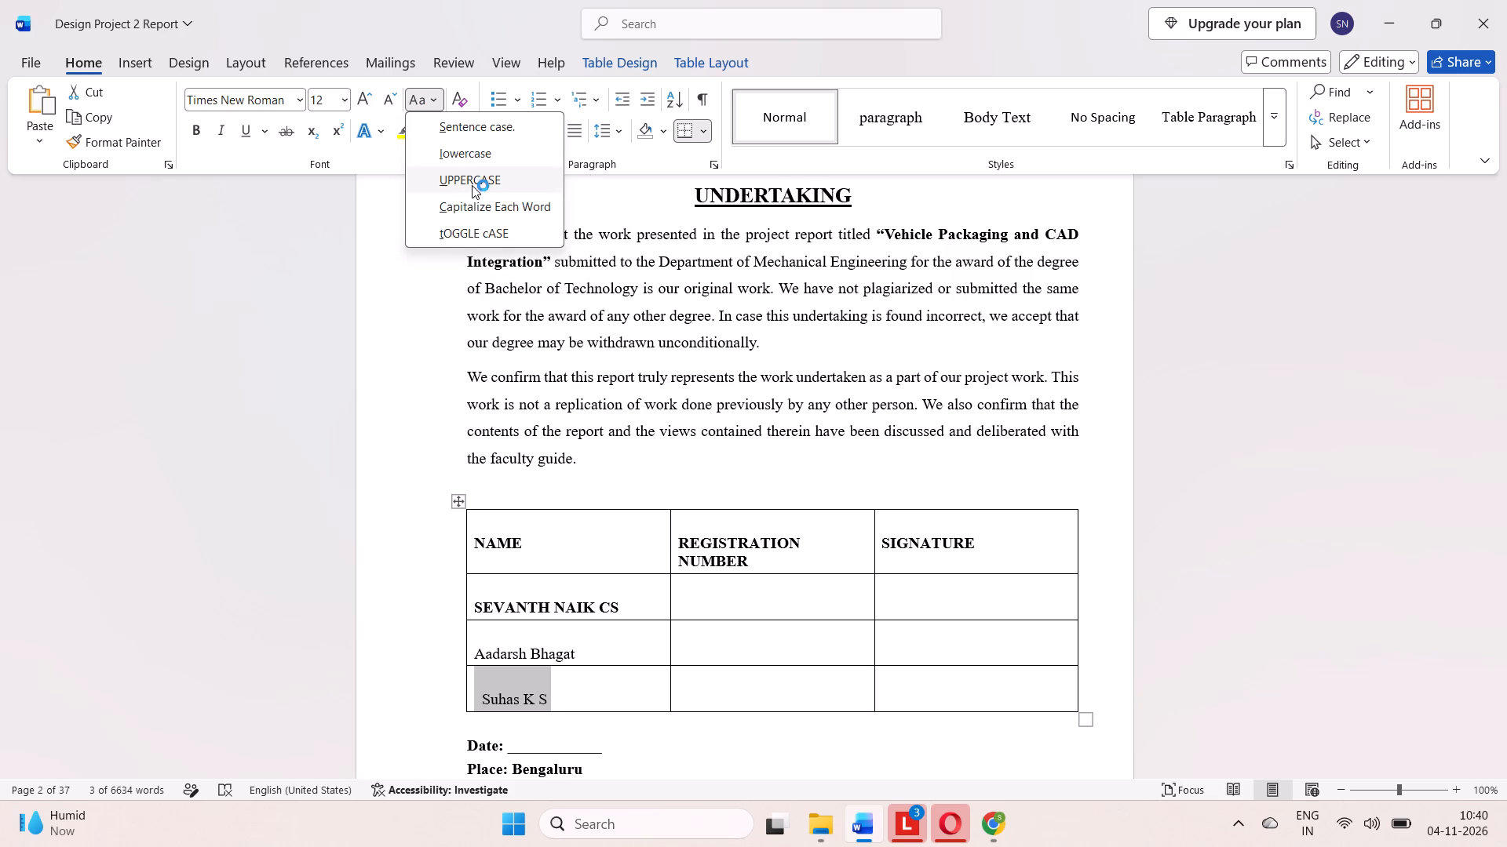
left_click(472, 185)
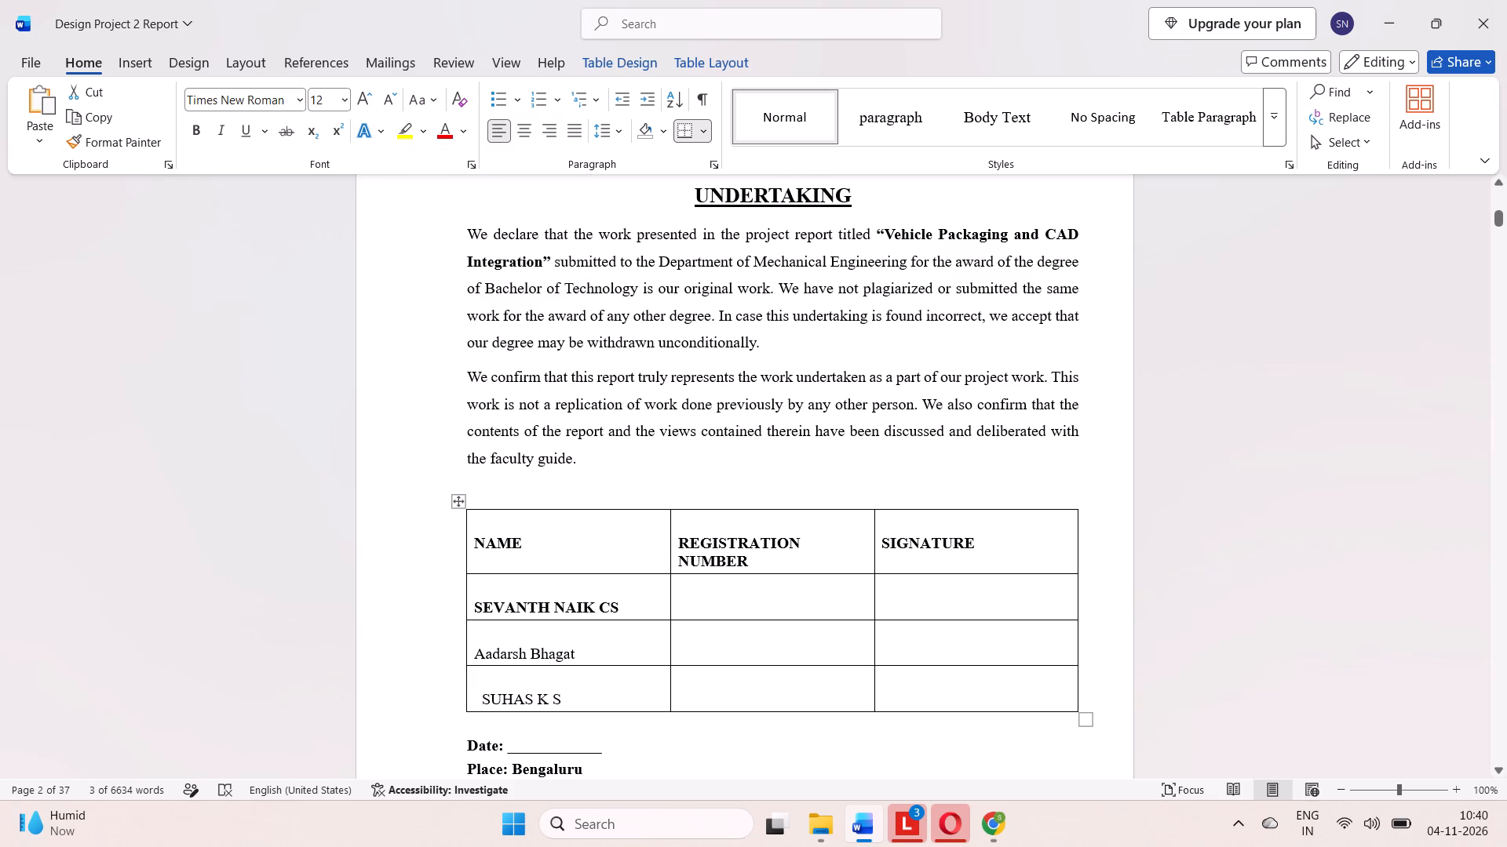
Make the second student's name in the Undertaking table bold and uppercase.
left_click_drag(589, 644, 505, 648)
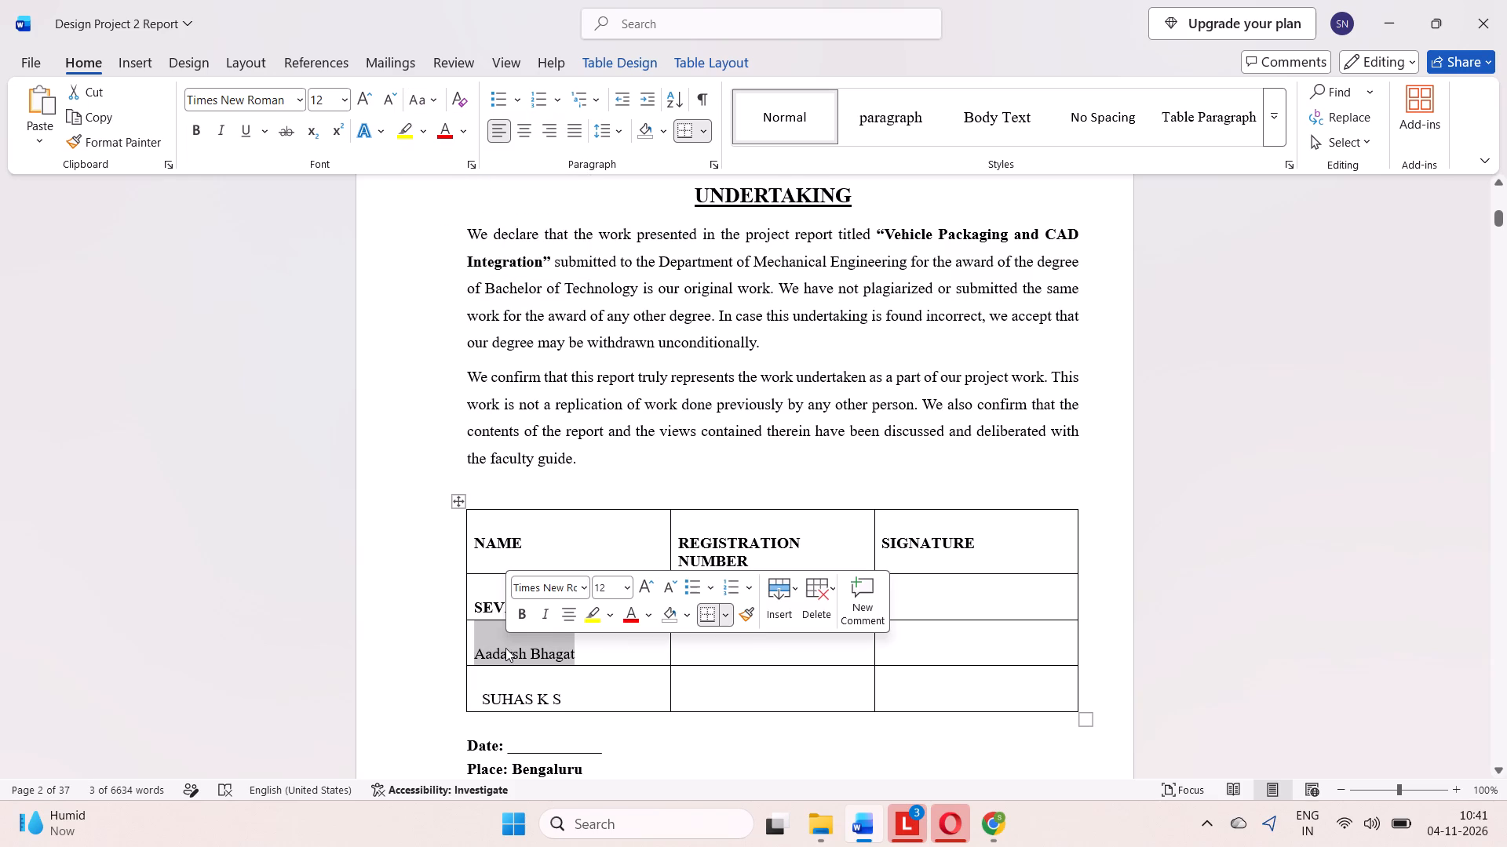
left_click(523, 625)
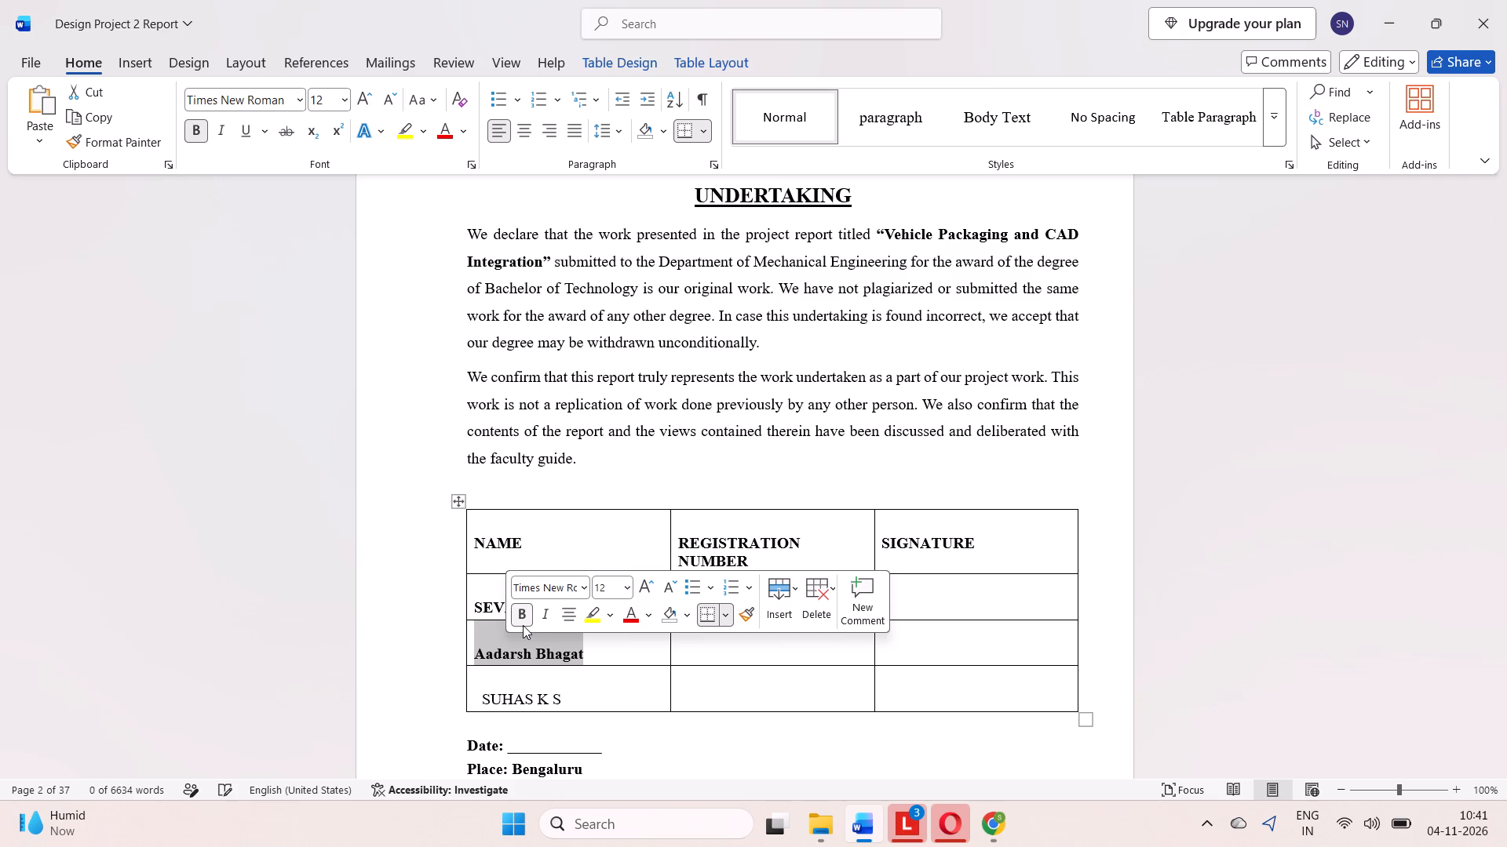
left_click(418, 103)
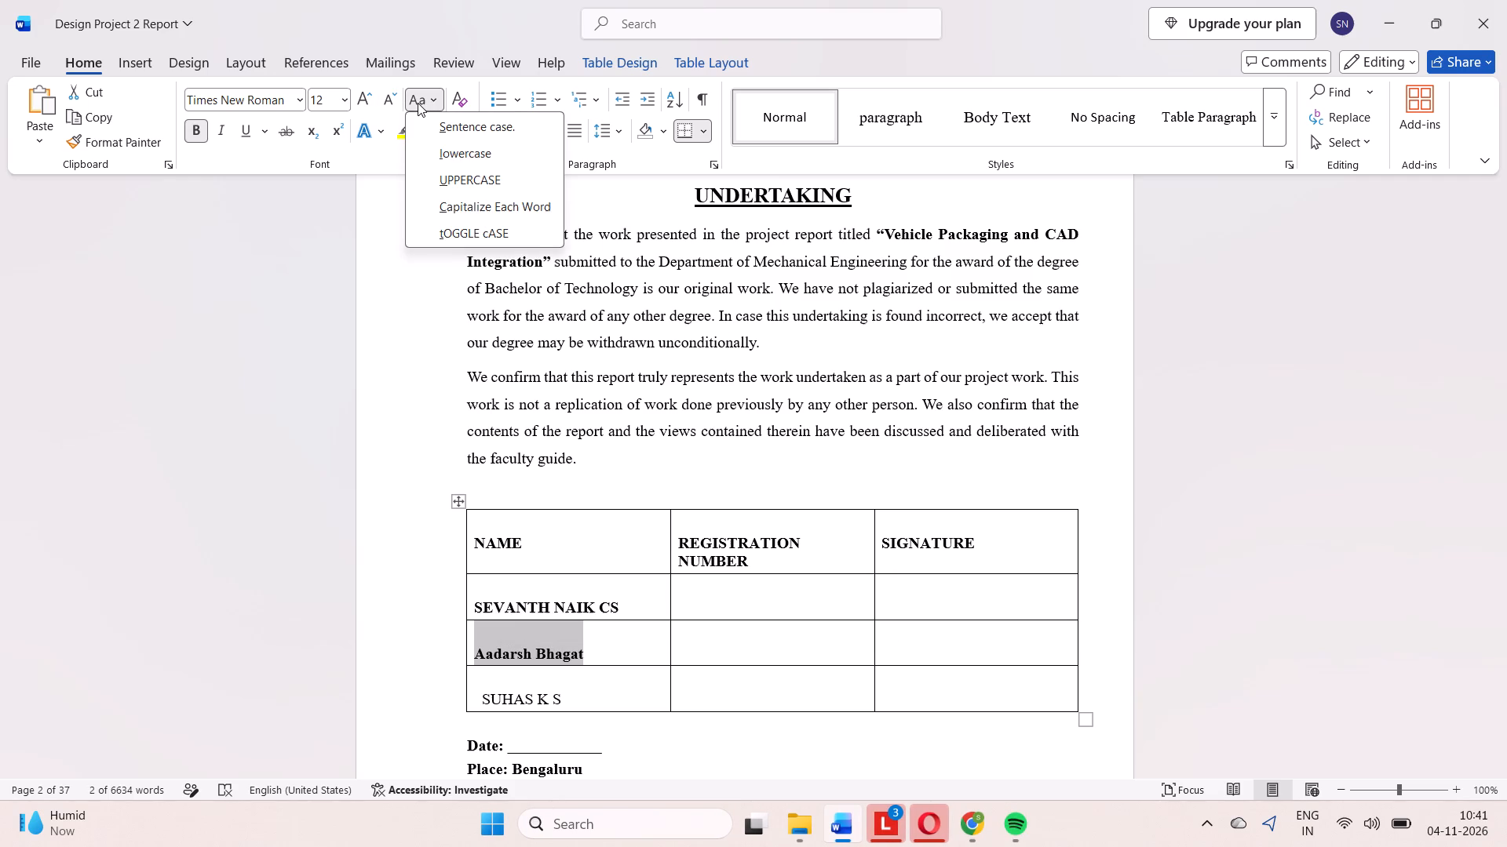
left_click(465, 185)
Remove the bold formatting from the second and first students' names in the NAME column of the Undertaking table.
left_click_drag(593, 703, 588, 704)
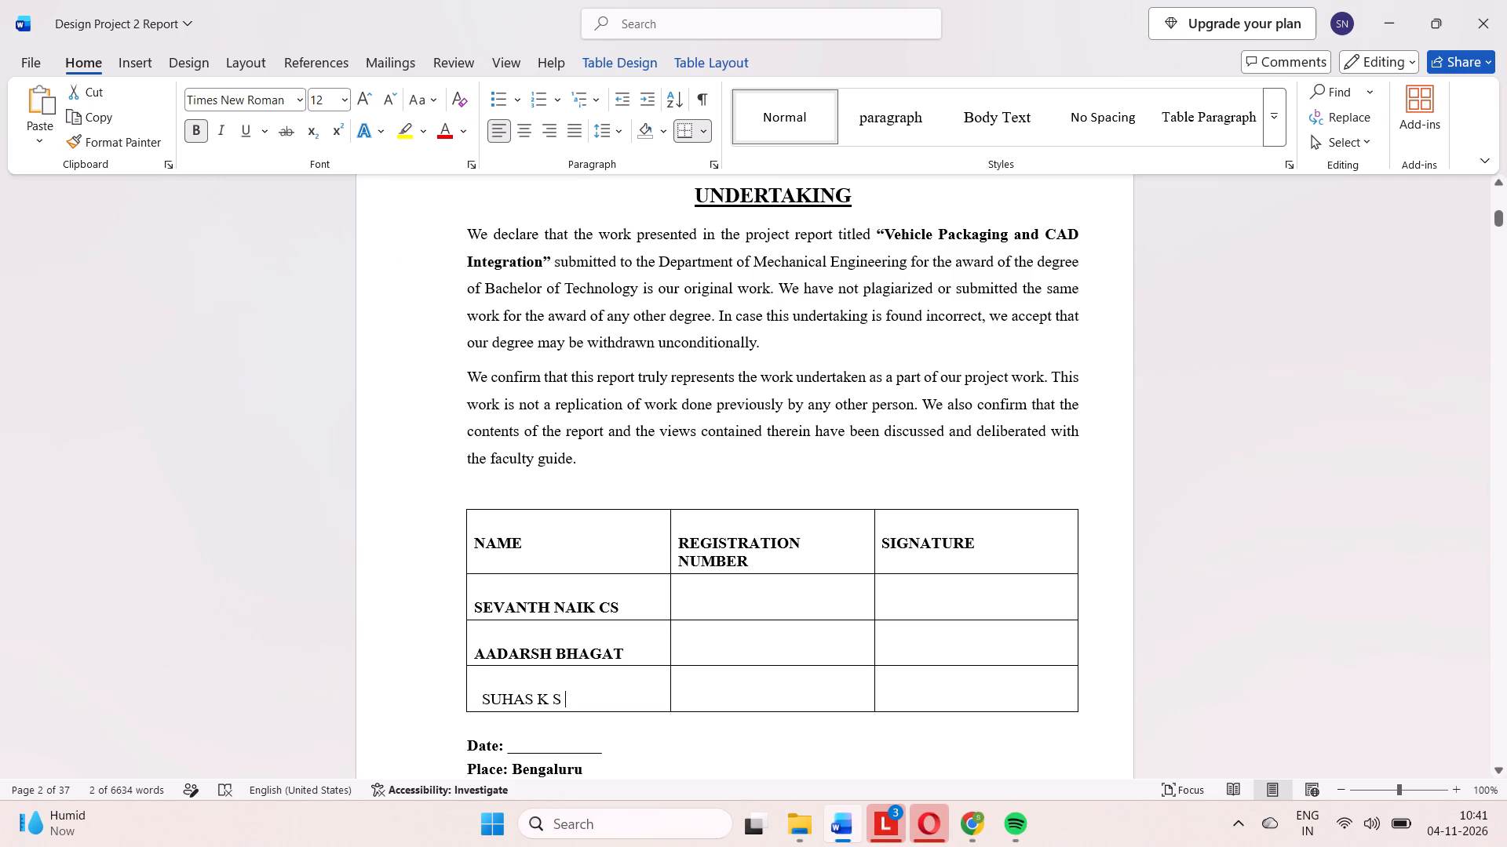
left_click_drag(588, 704, 583, 704)
left_click_drag(638, 652, 508, 654)
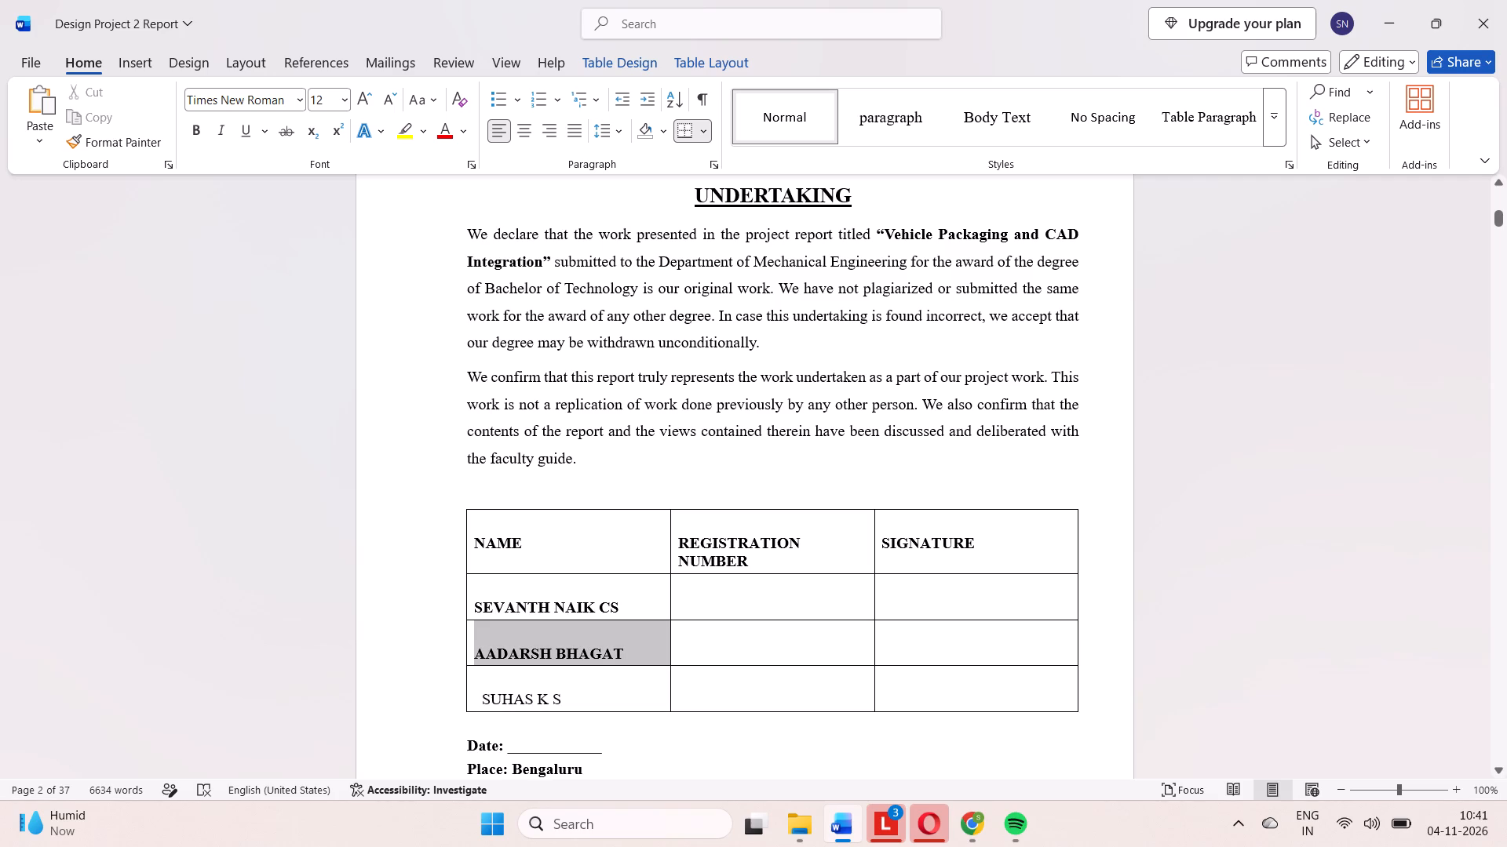
left_click_drag(508, 654, 503, 657)
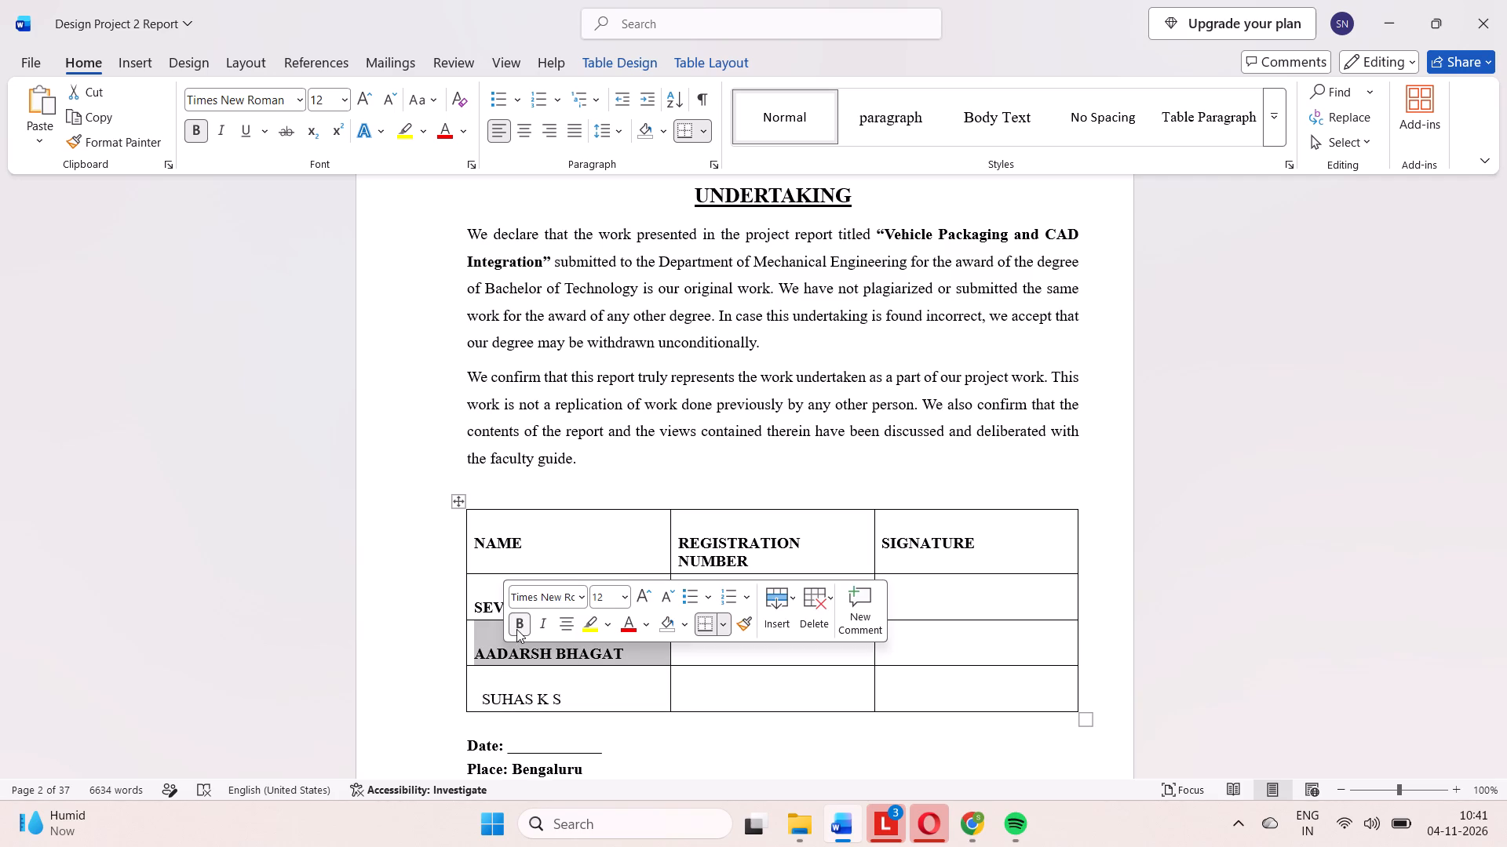
left_click(516, 629)
left_click(619, 562)
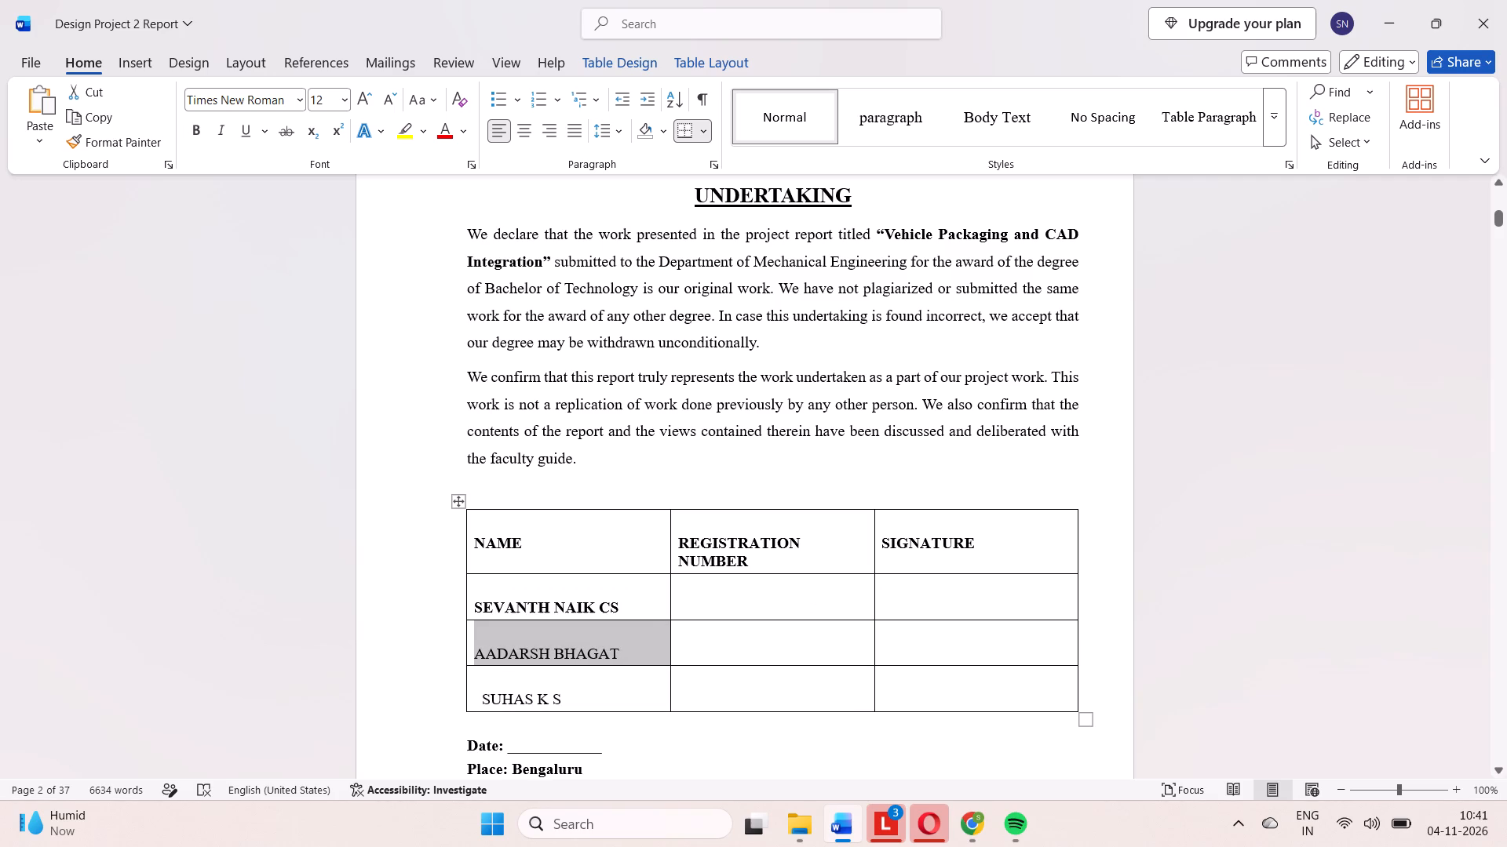
left_click_drag(638, 608, 575, 605)
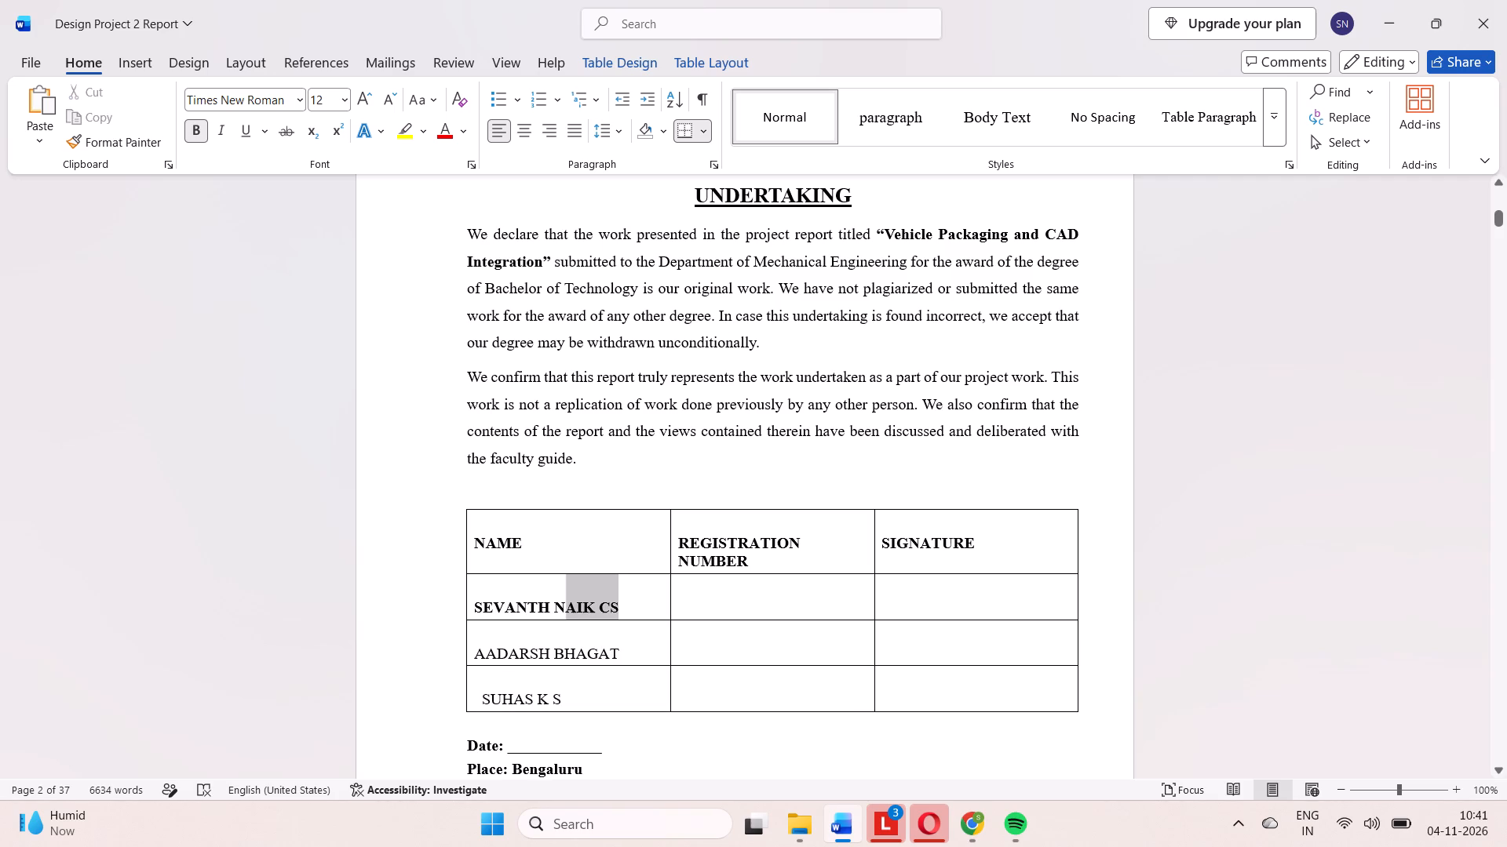
left_click_drag(575, 605, 528, 609)
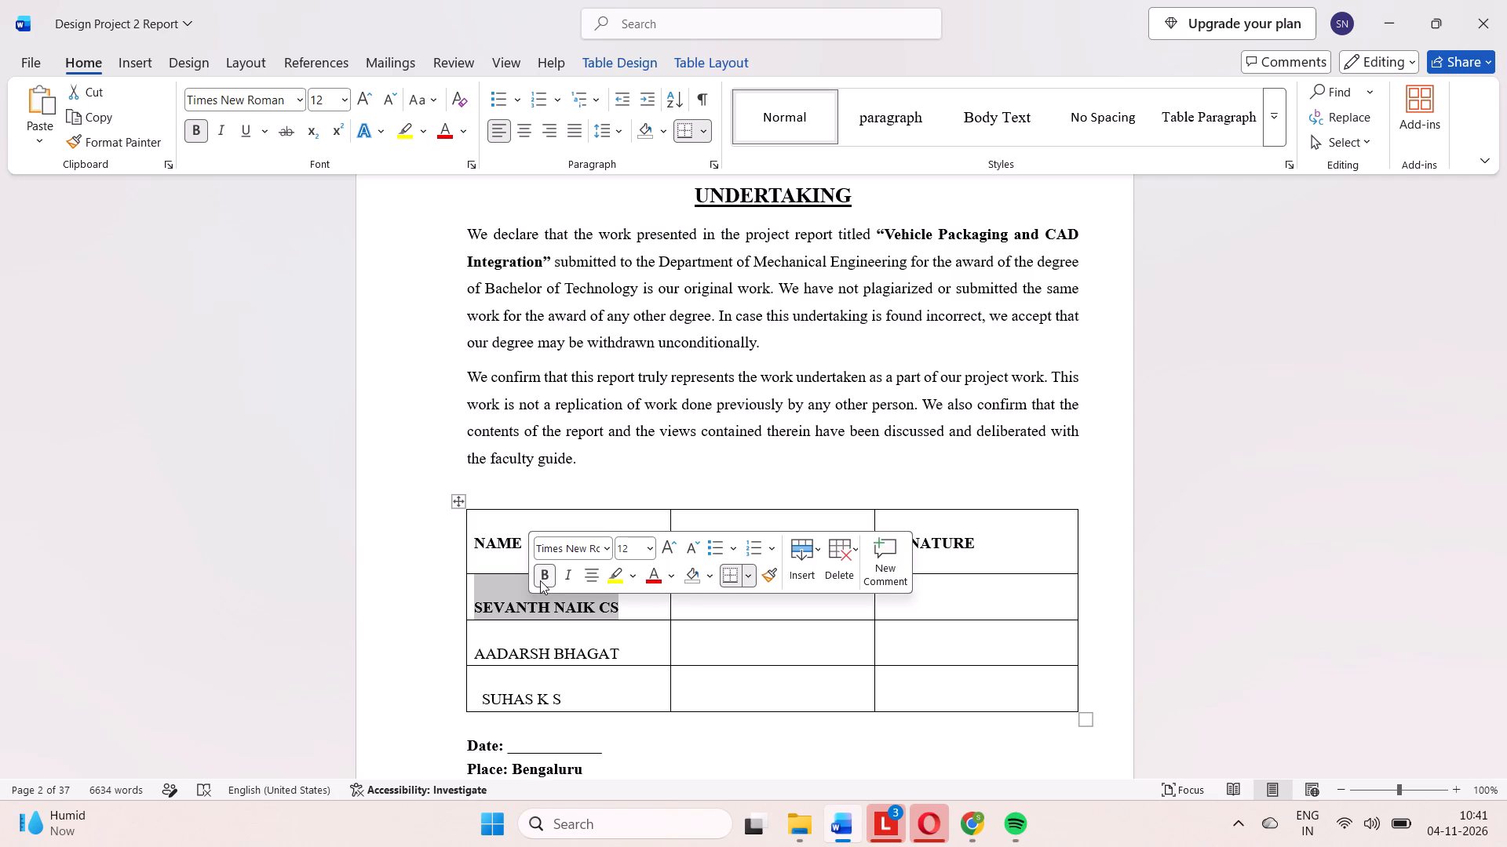
left_click(540, 580)
left_click(484, 425)
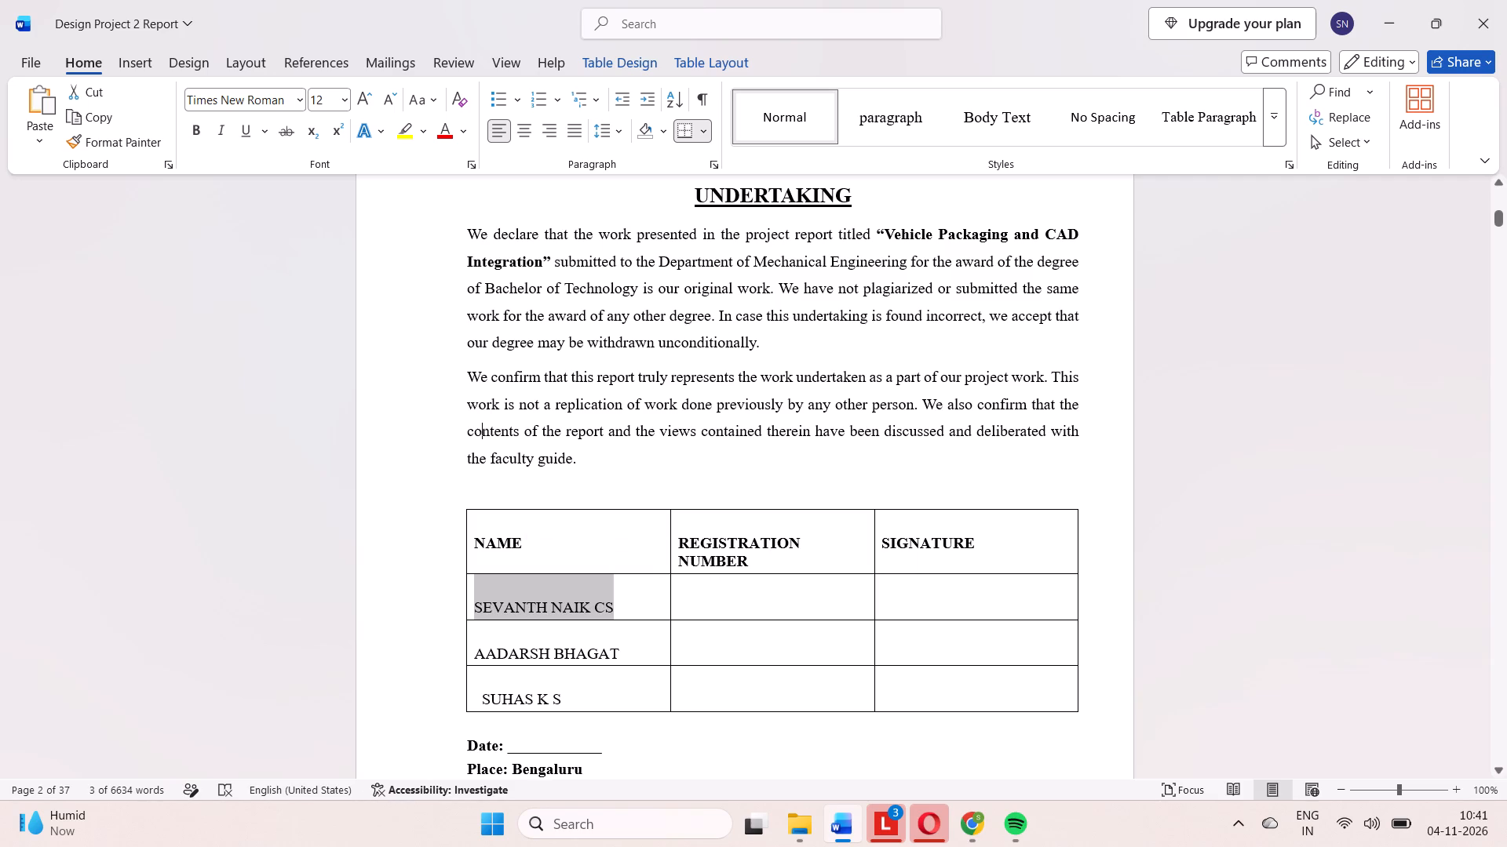
scroll(662, 239, "up", 1)
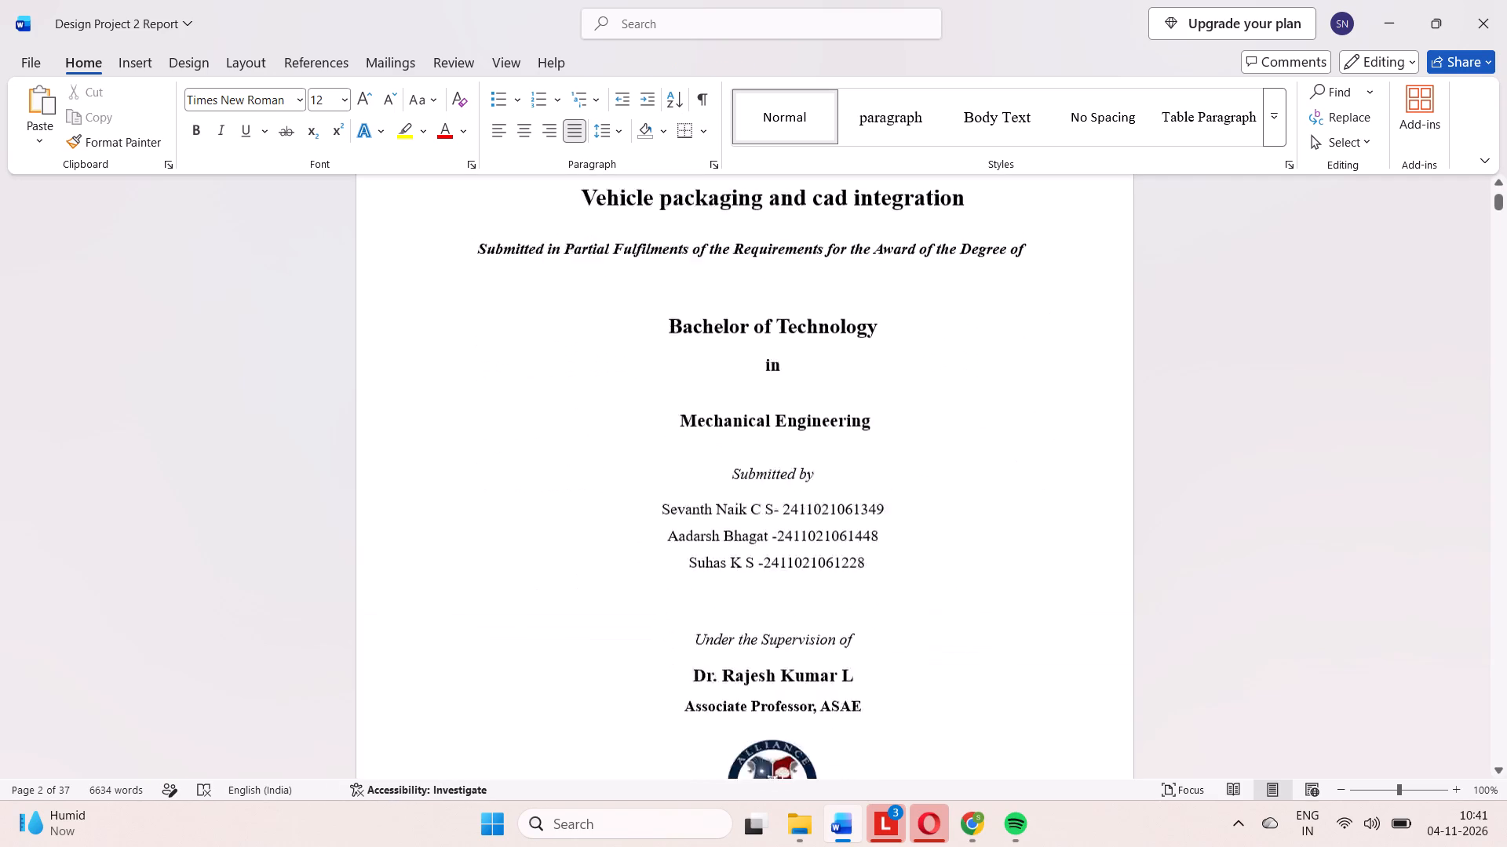
scroll(662, 239, "up", 1)
left_click_drag(925, 295, 896, 295)
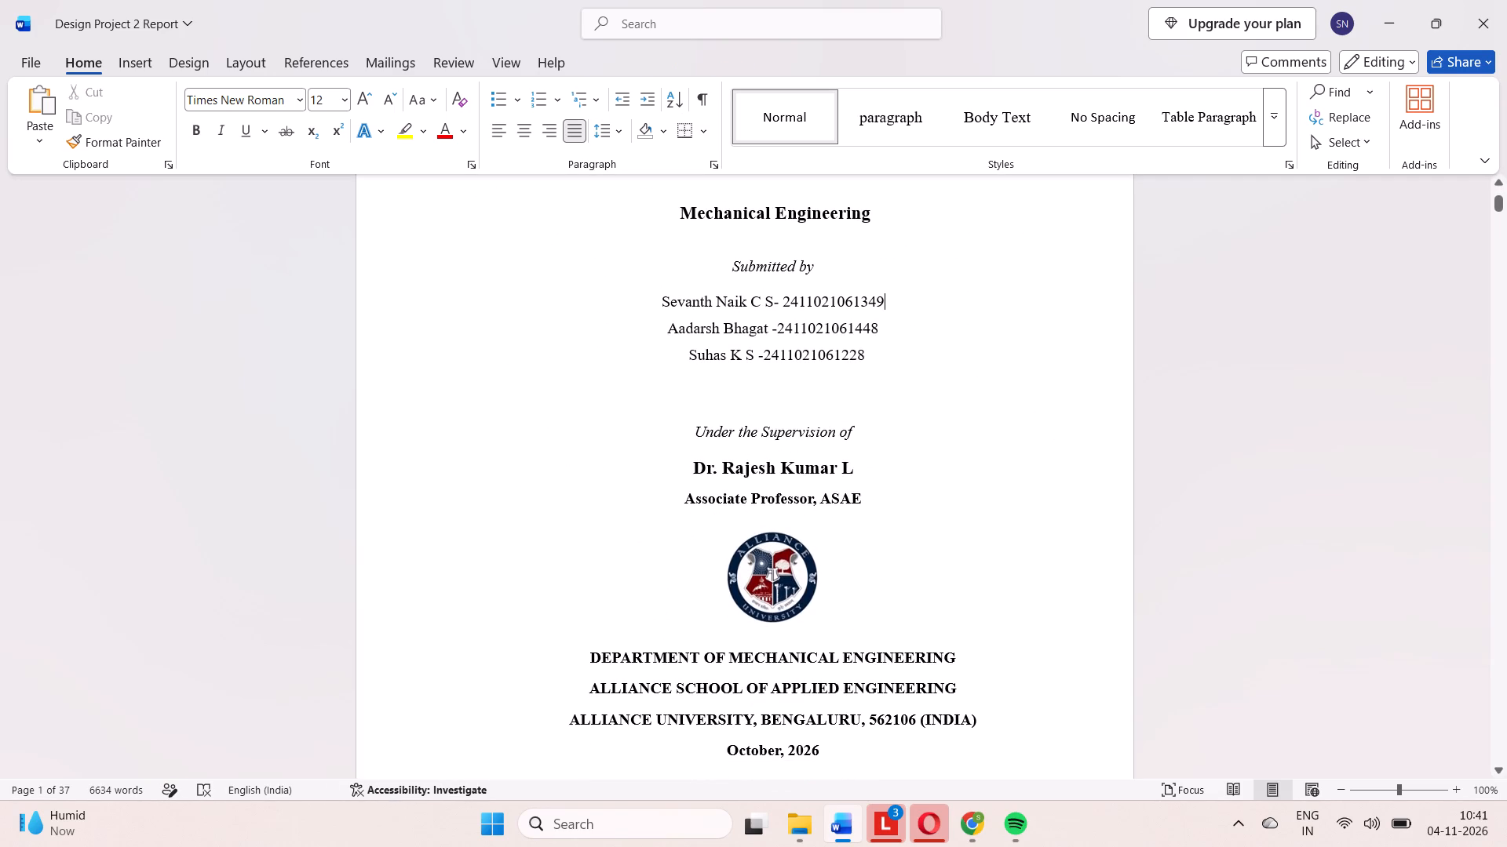
left_click_drag(896, 295, 783, 297)
key("ctrl+c")
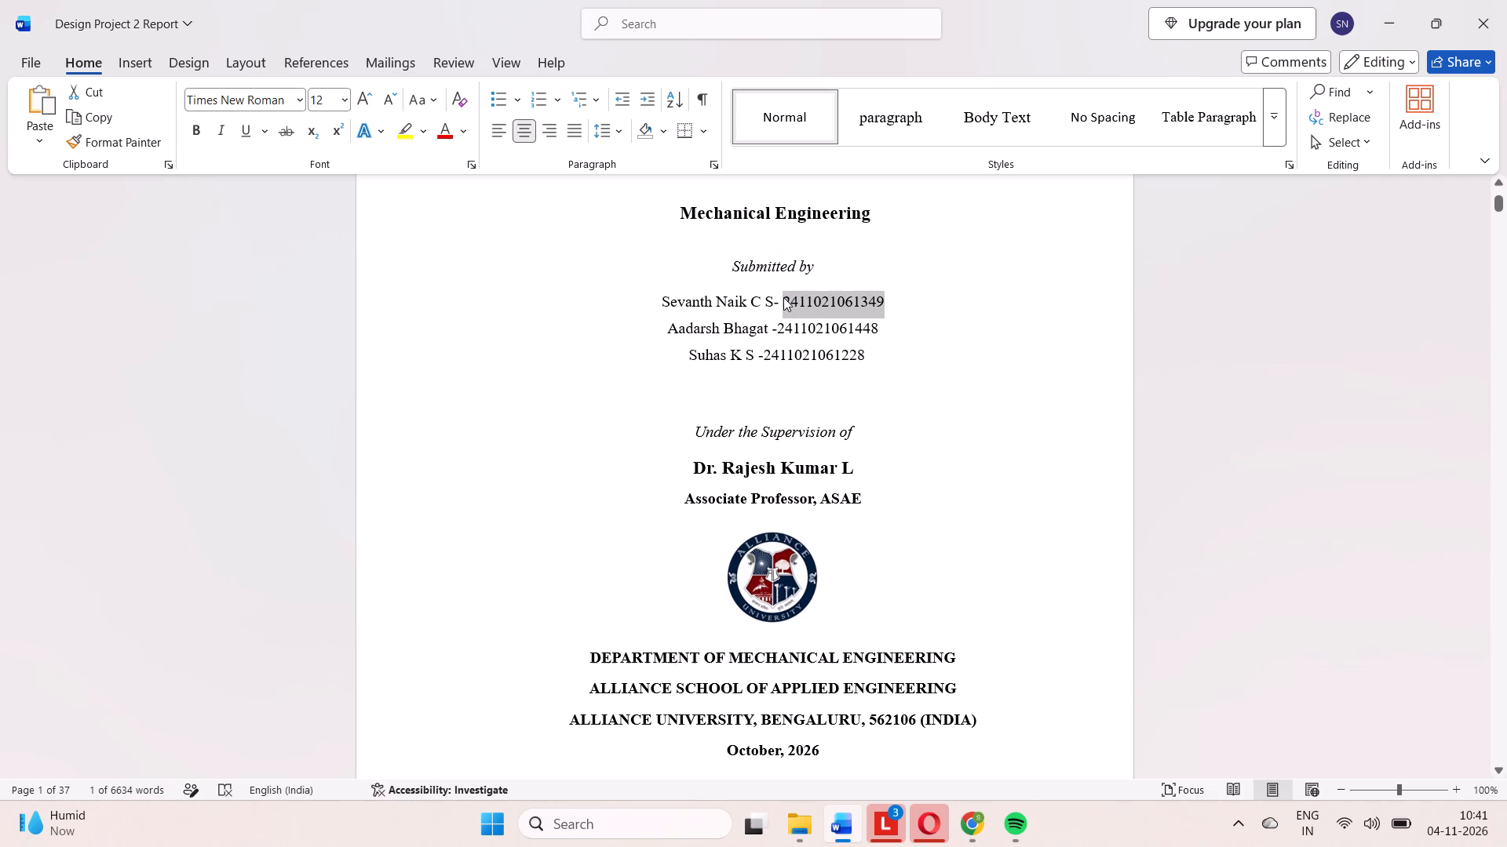
scroll(783, 297, "down", 1)
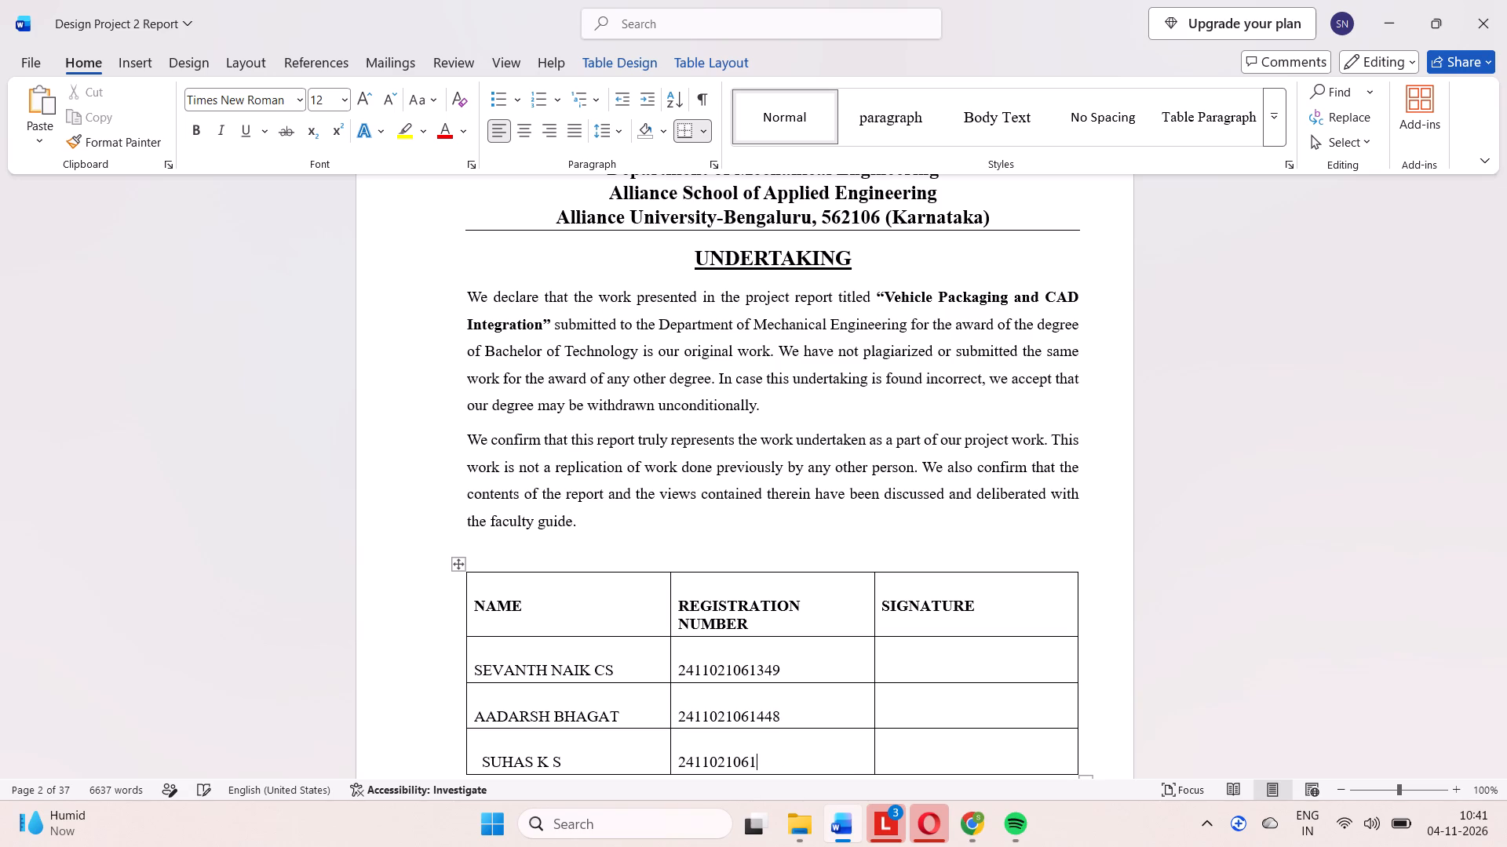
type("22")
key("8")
Review the rest of the Undertaking page and the Certificate page, including the supervisor, HoD and External Examiners blocks.
scroll(885, 656, "down", 1)
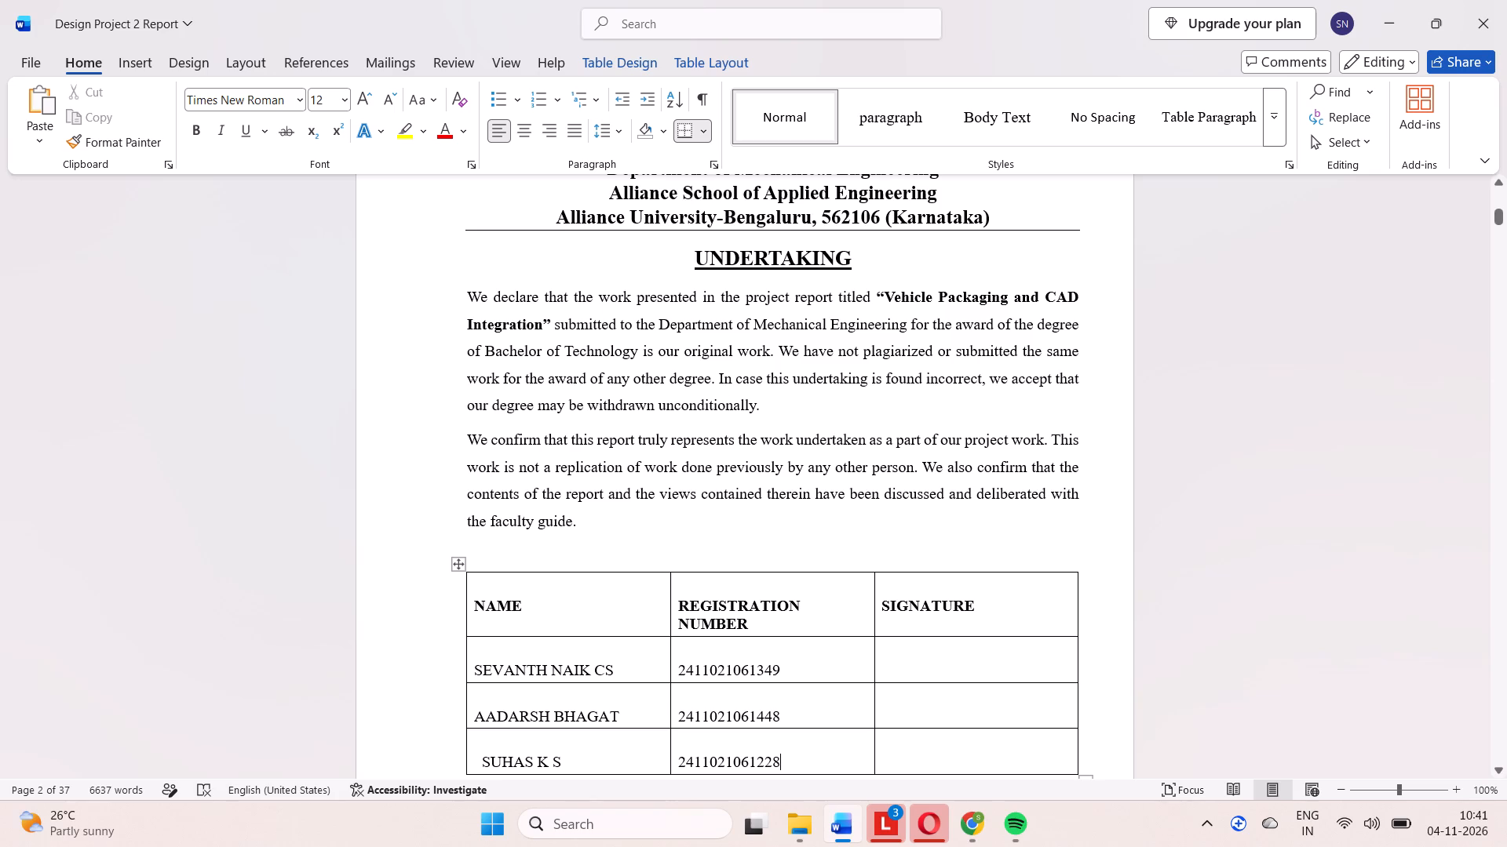
key("Down")
key("Down")
key("Down")
key("Down")
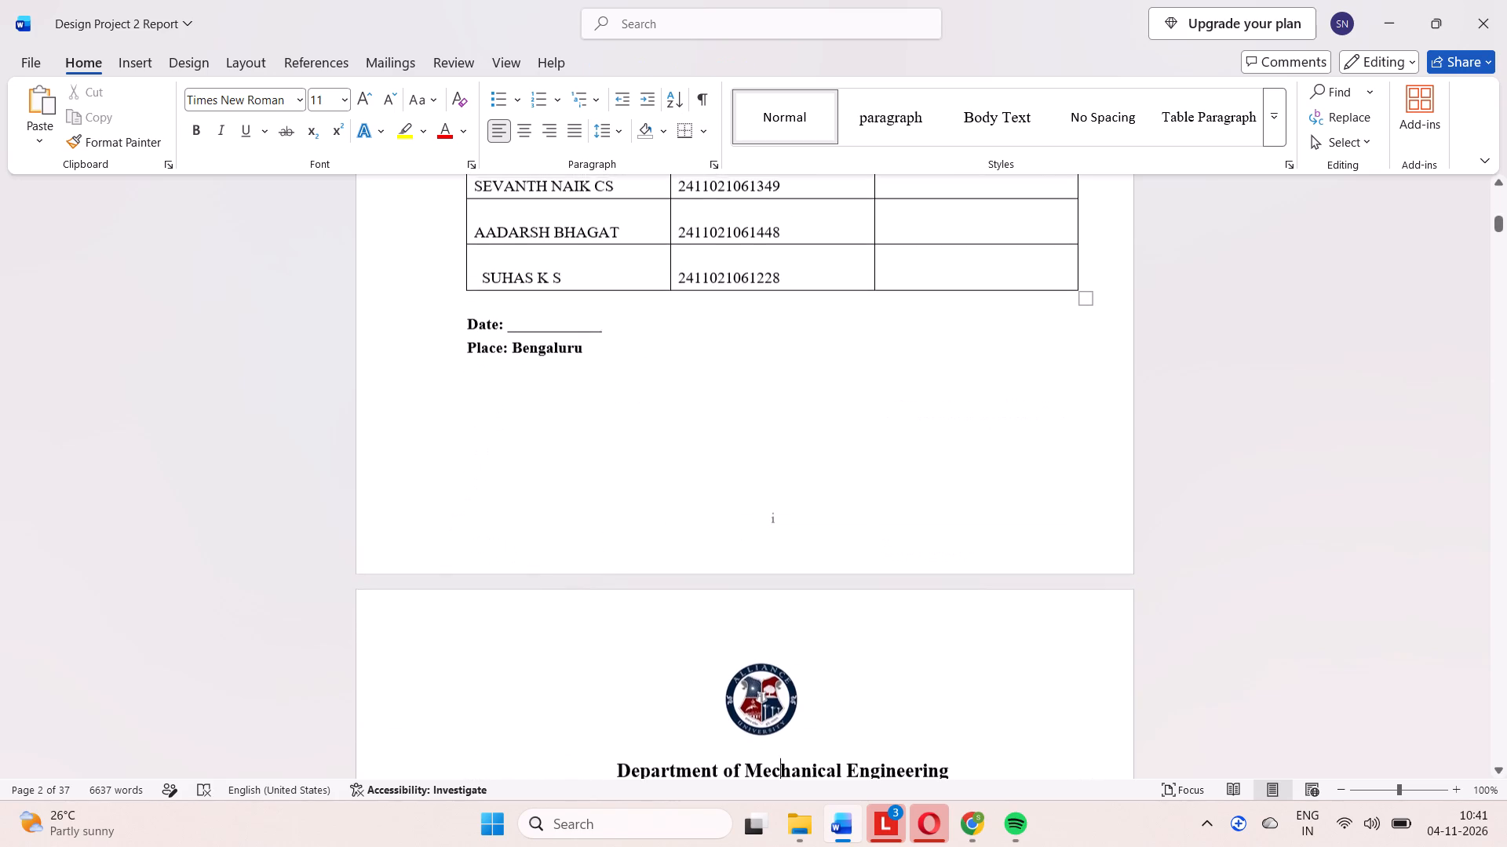
key("Down")
key("Down")
key("Down")
key("Down")
key("Down")
key("Down")
key("Down")
key("Down")
key("Down")
key("Down")
key("Down")
key("Down")
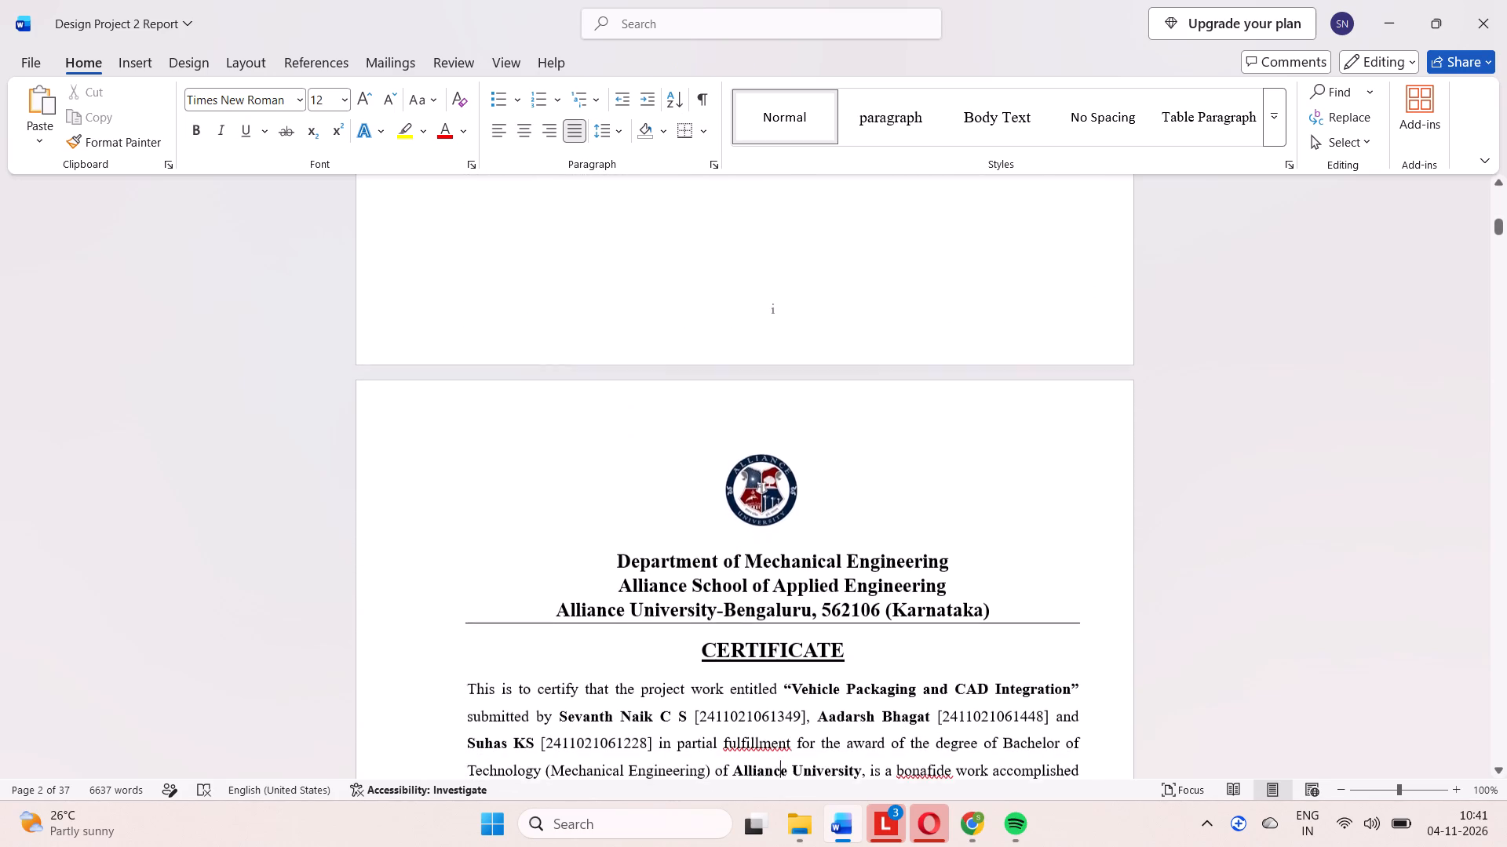
key("Down")
key("Down")
key("Down")
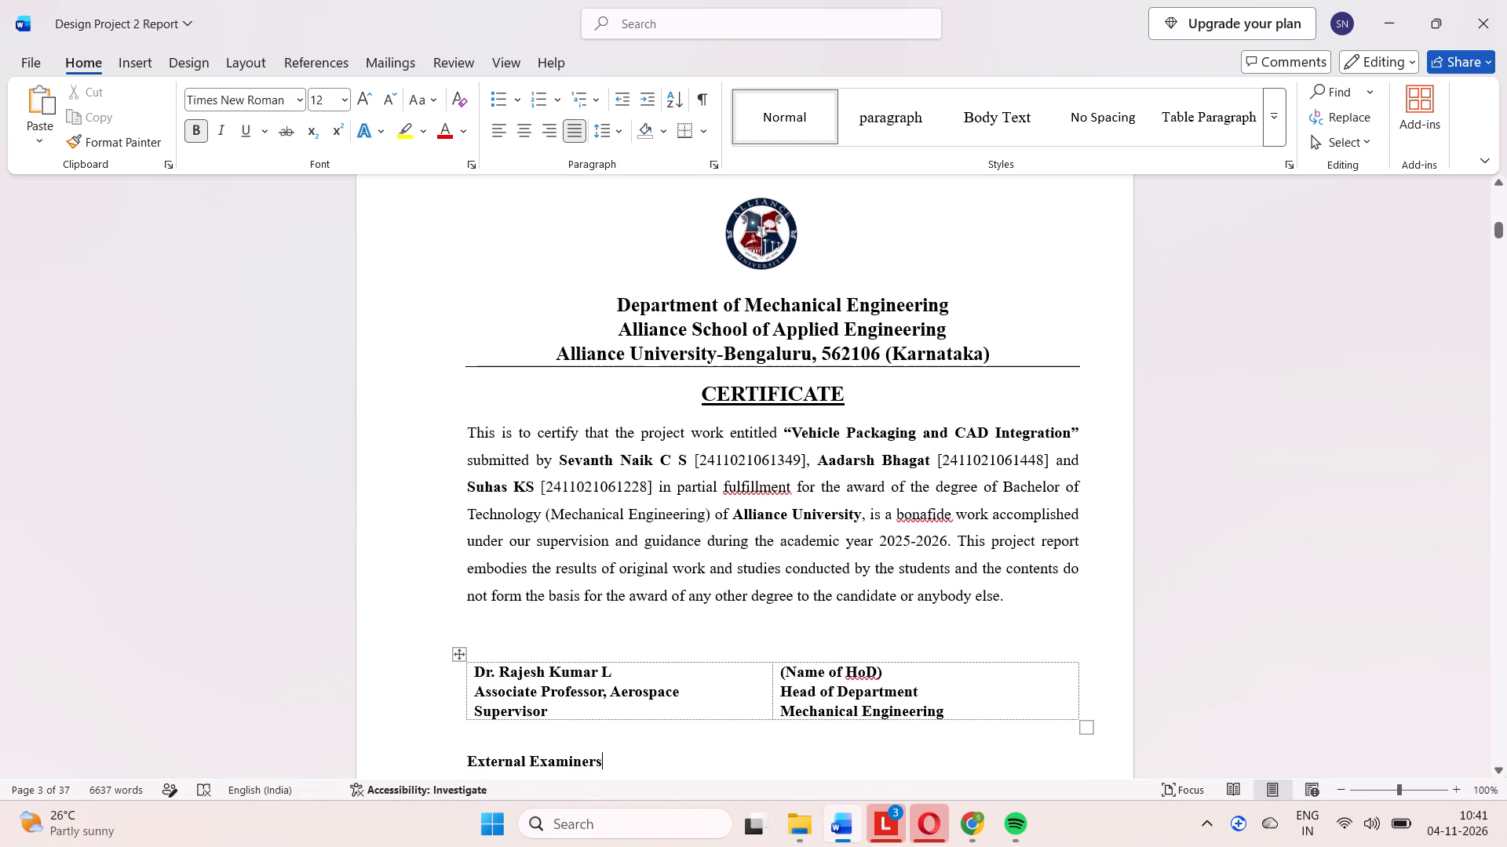
key("Down")
key("Down")
key("Down")
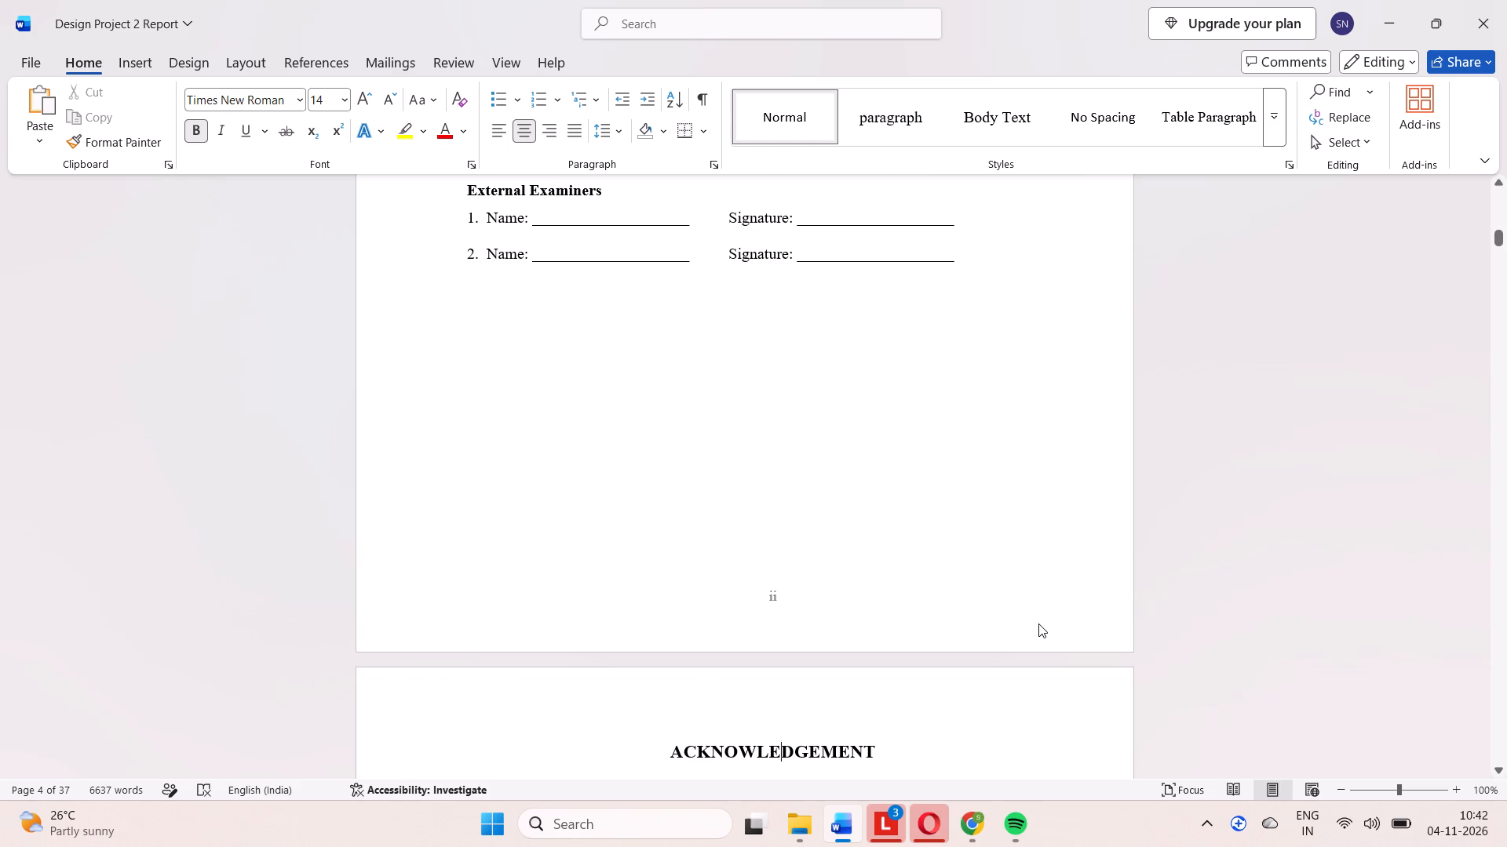
key("Up")
key("Up")
key("Up")
key("Up")
key("Up")
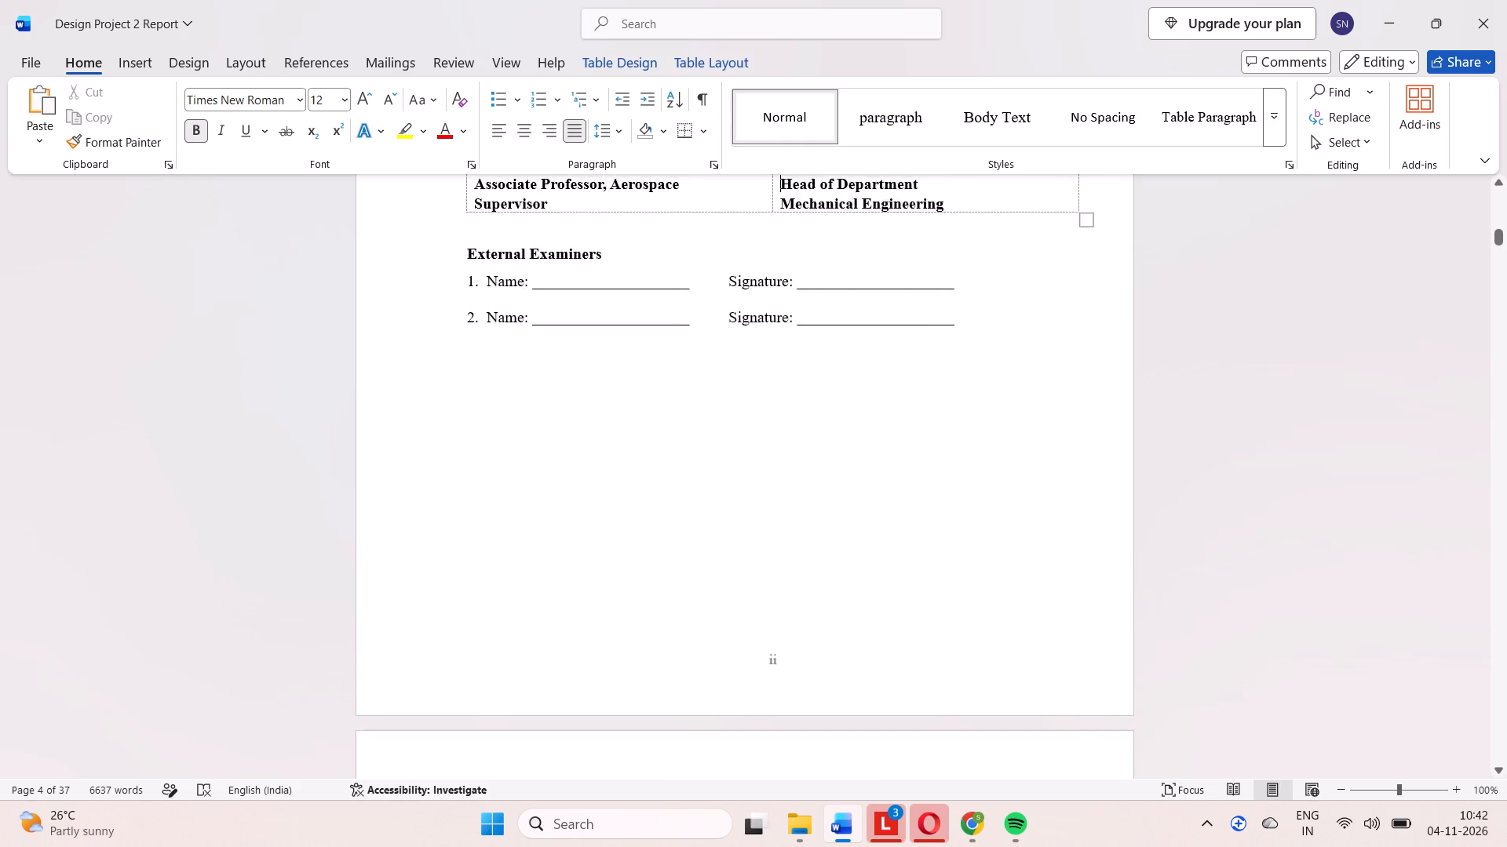
key("Up")
key("Up")
key("Up")
key("Up")
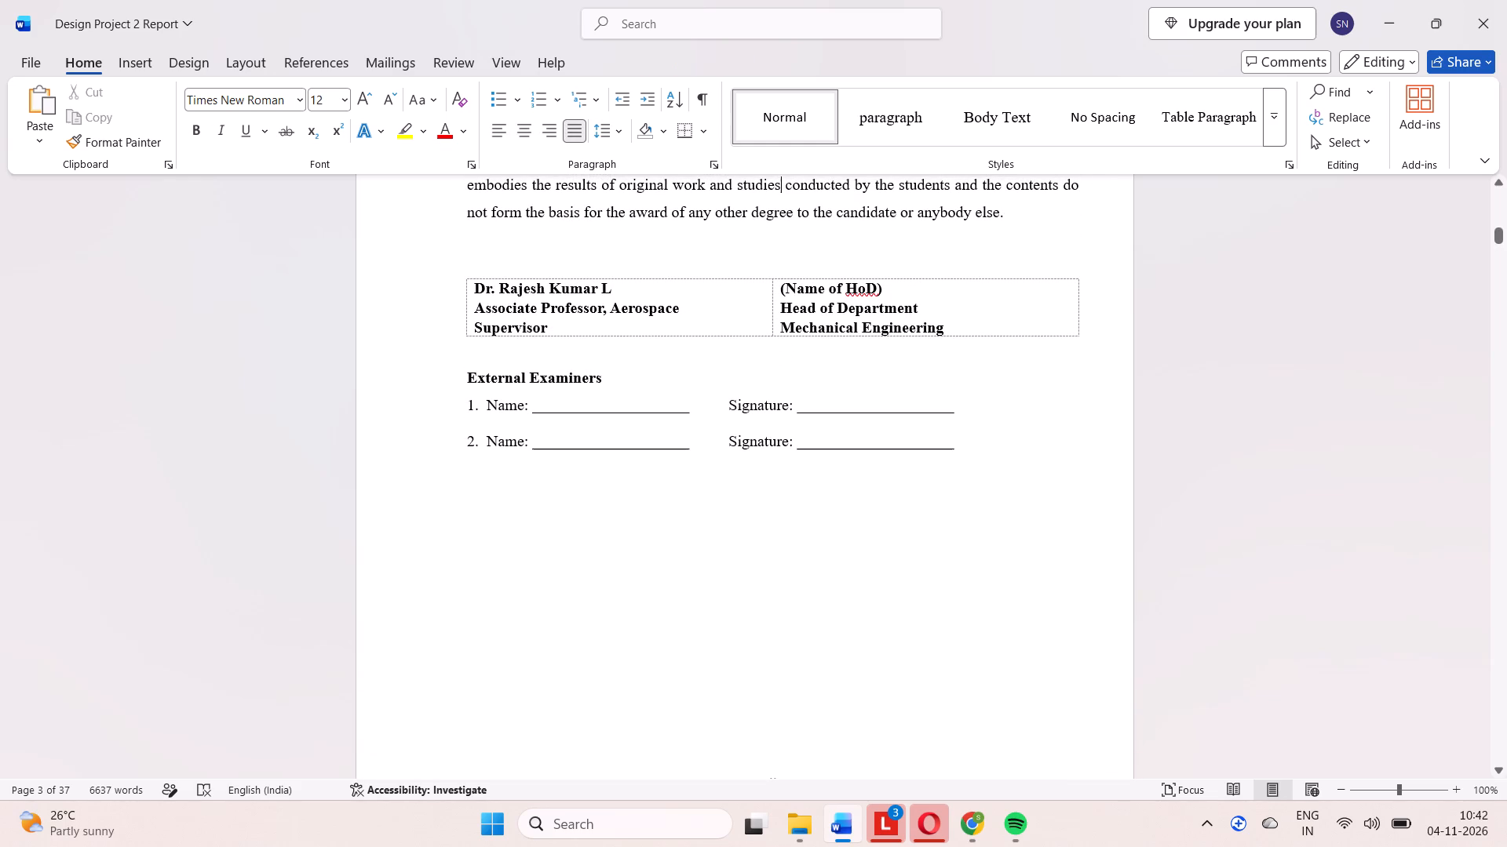
left_click(642, 365)
Change the project number in the Acknowledgement's first paragraph so it reads "Design Project II".
key("Down")
key("Down")
key("Down")
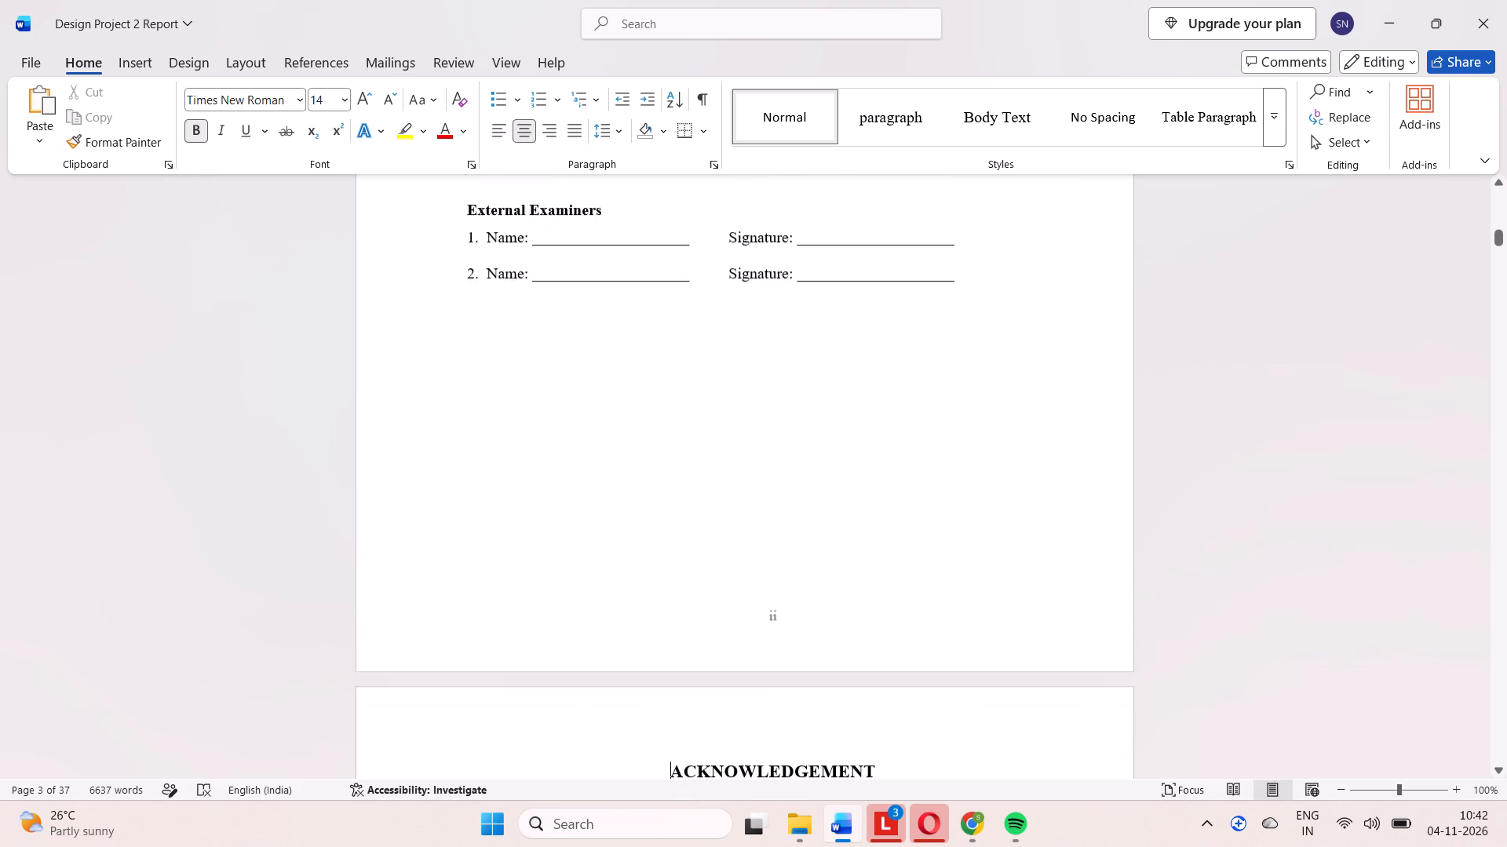
key("Down")
key("Down")
key("Down")
key("Down")
key("Down")
key("Down")
key("Down")
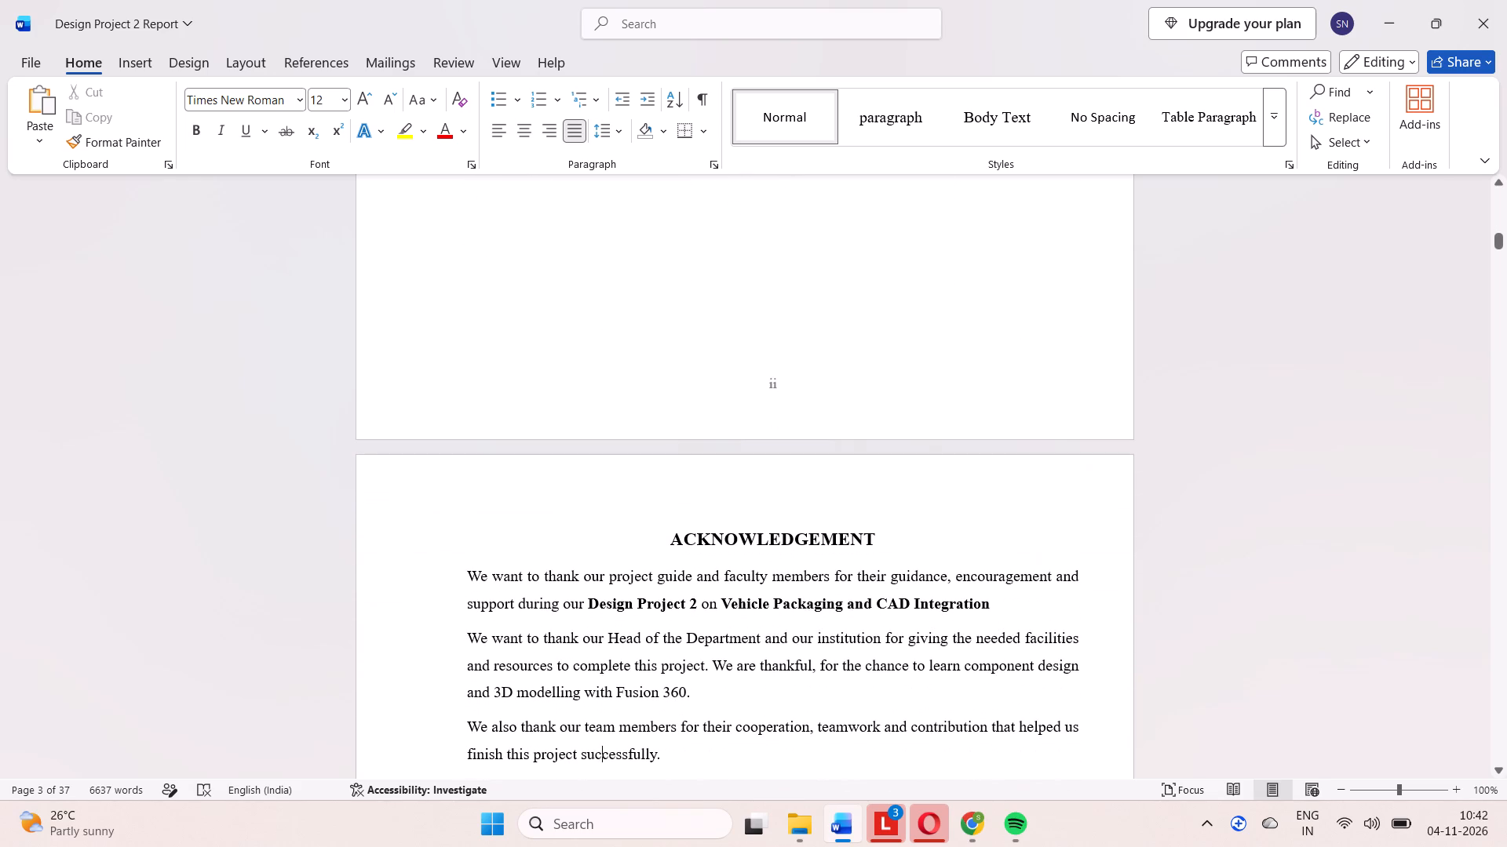
left_click(699, 605)
key("BackSpace")
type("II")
Review the remaining Acknowledgement paragraphs, the supervision statement and the students' closing block.
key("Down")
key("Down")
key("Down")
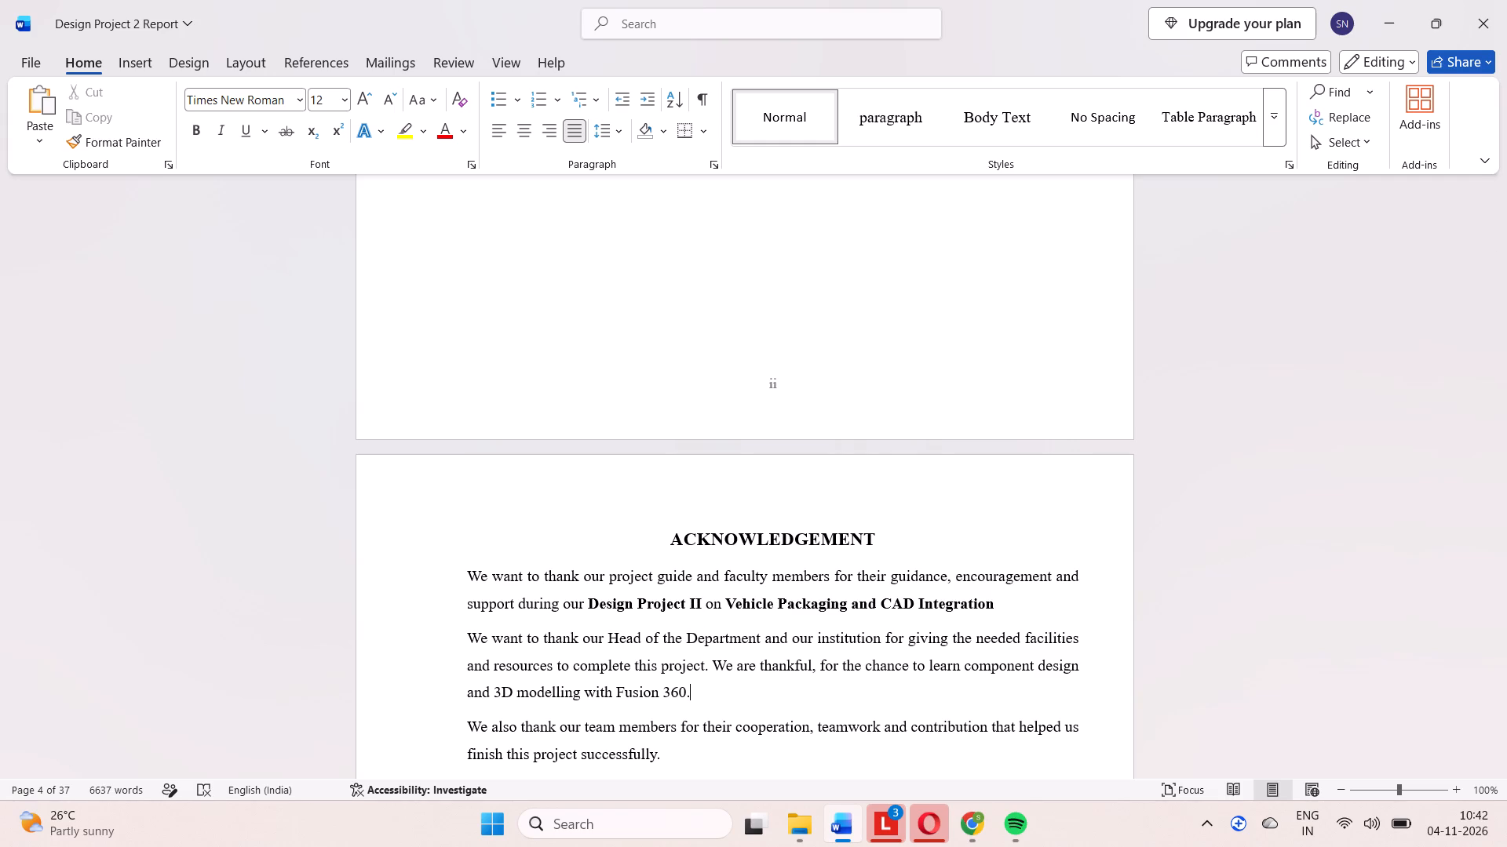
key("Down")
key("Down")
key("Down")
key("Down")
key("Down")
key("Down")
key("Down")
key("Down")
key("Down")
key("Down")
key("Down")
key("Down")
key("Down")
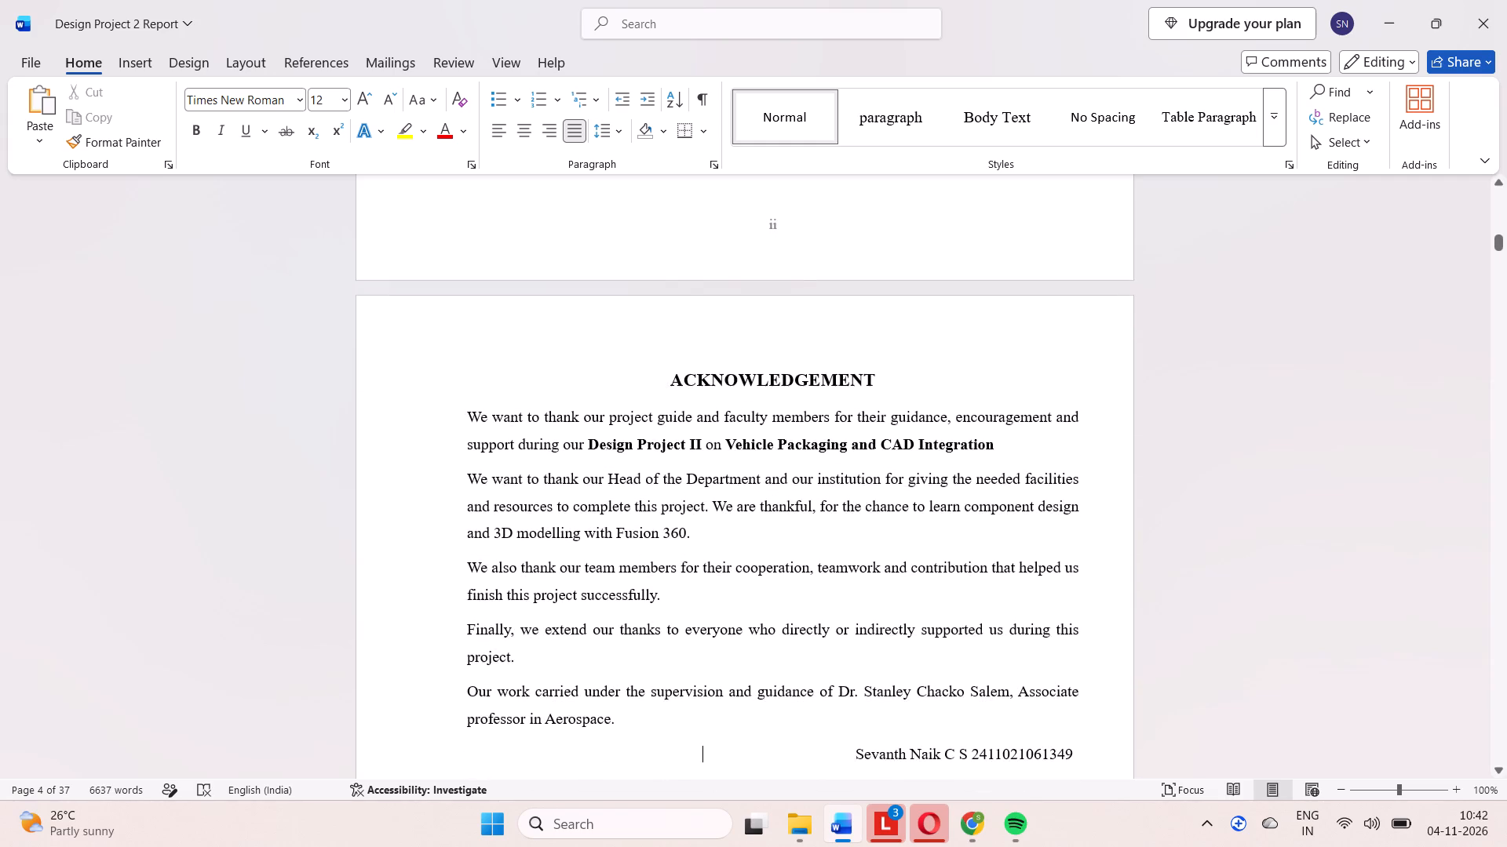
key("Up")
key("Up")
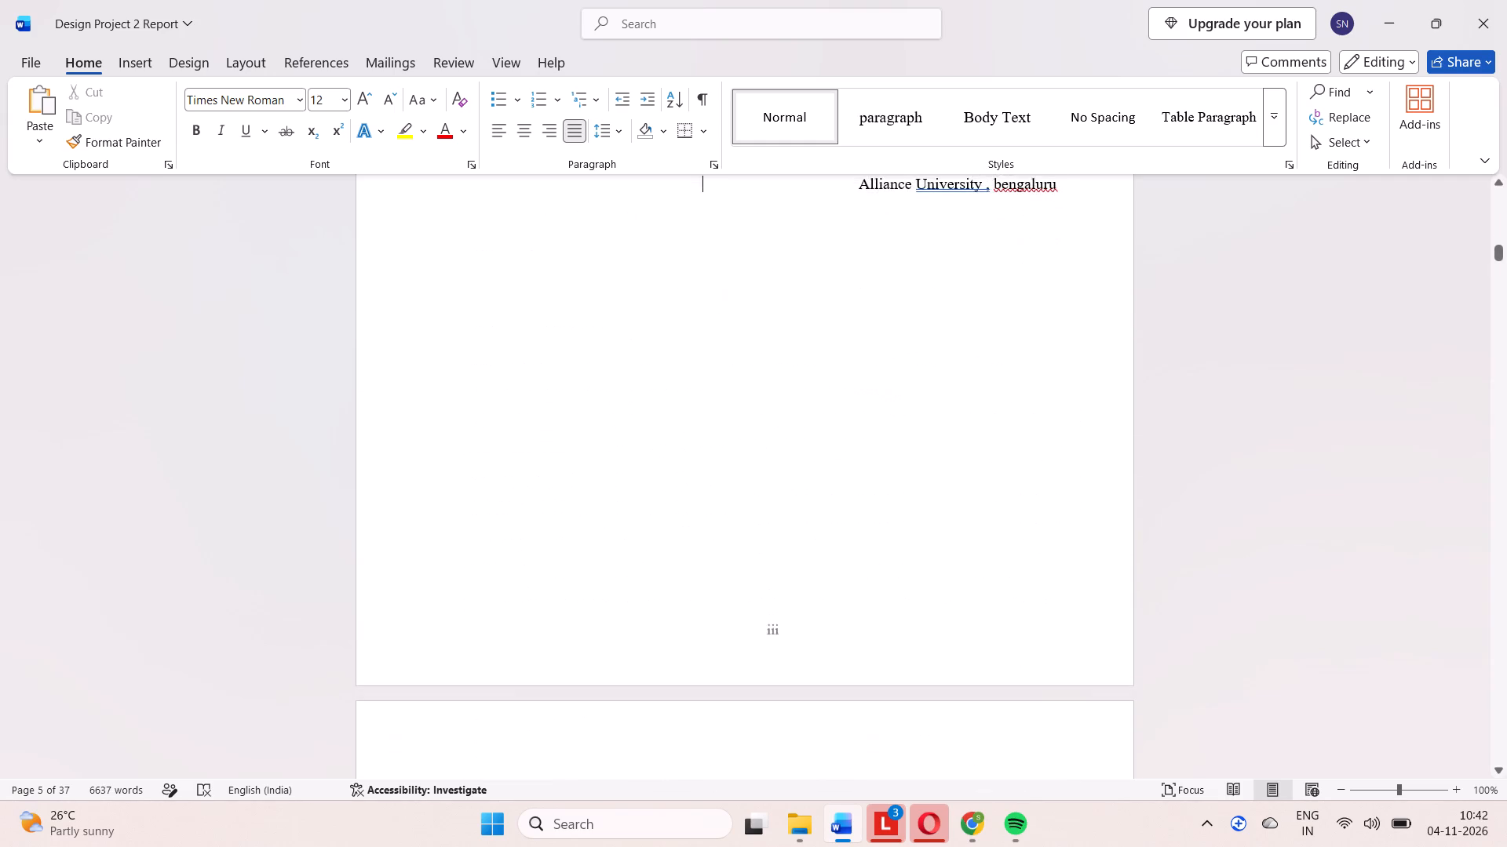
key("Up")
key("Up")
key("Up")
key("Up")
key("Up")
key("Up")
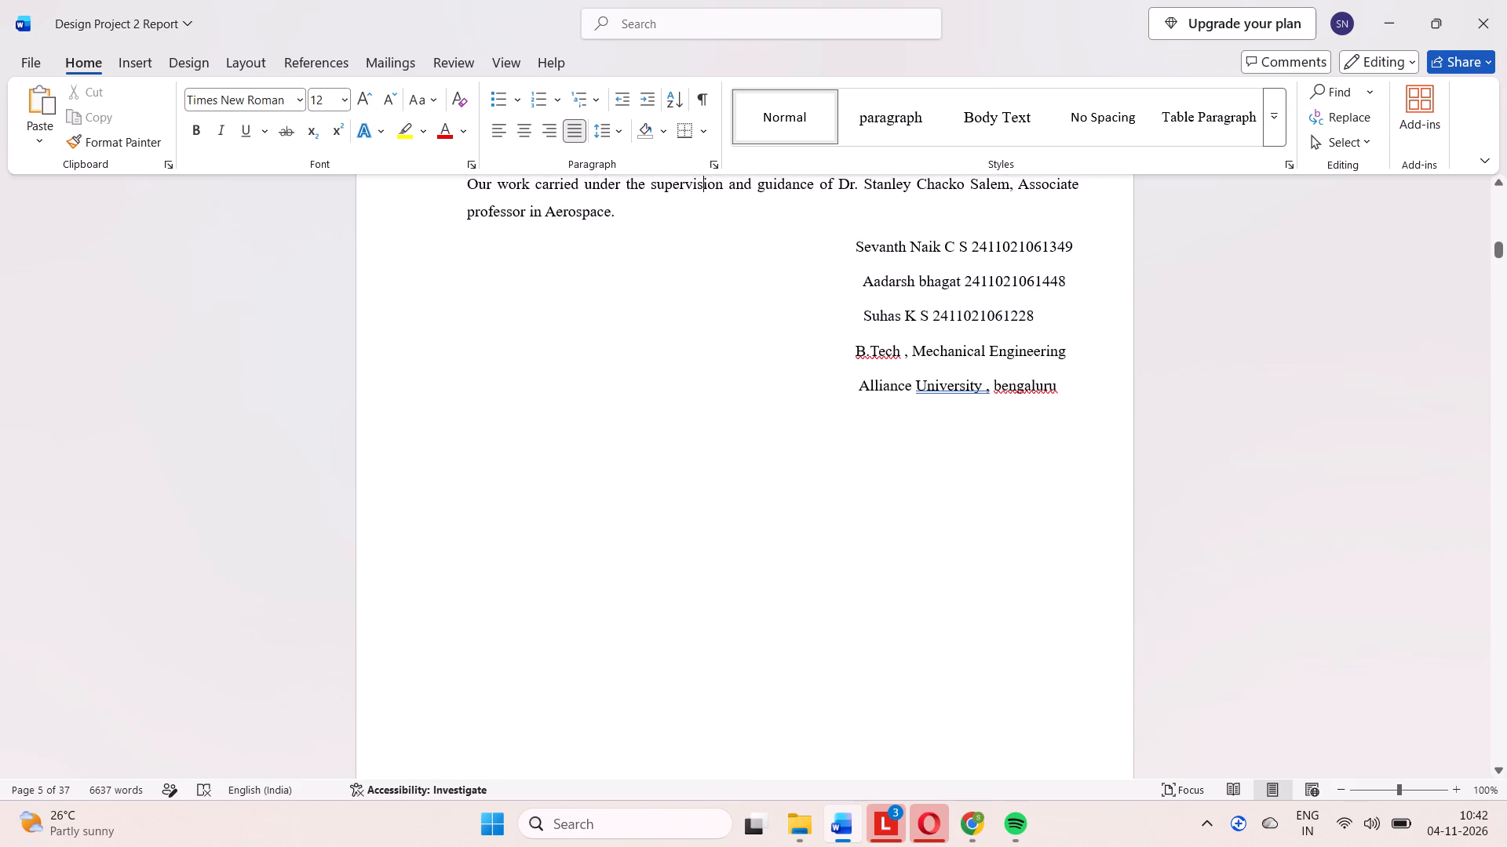
Change the project number in the Preface's opening sentence so it reads "Design Project II".
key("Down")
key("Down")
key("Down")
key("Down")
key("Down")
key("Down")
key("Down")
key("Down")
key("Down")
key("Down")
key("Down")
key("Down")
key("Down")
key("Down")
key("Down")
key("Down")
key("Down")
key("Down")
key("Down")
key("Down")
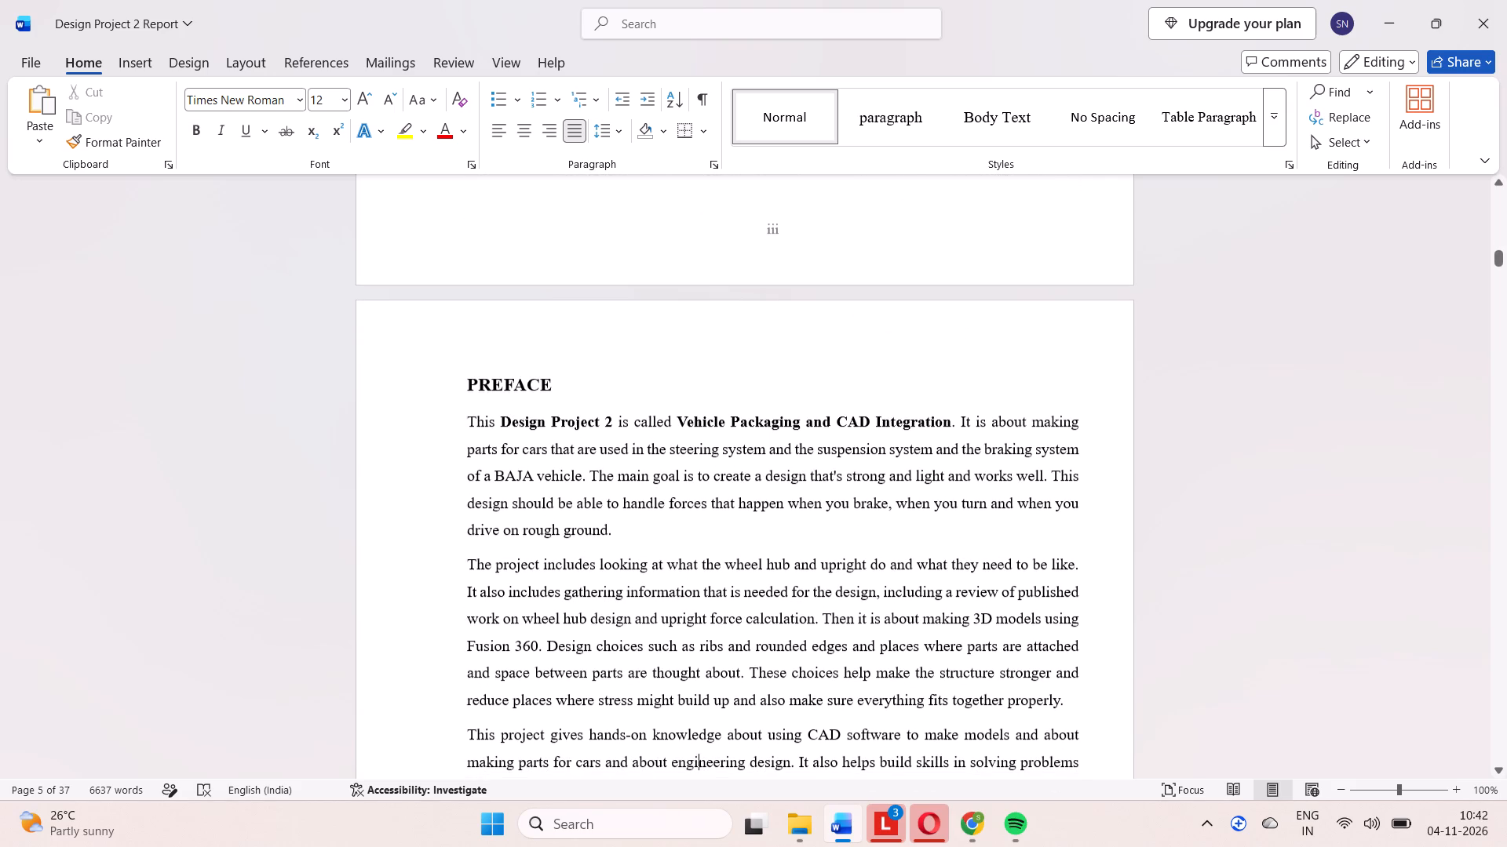
left_click(619, 416)
key("BackSpace")
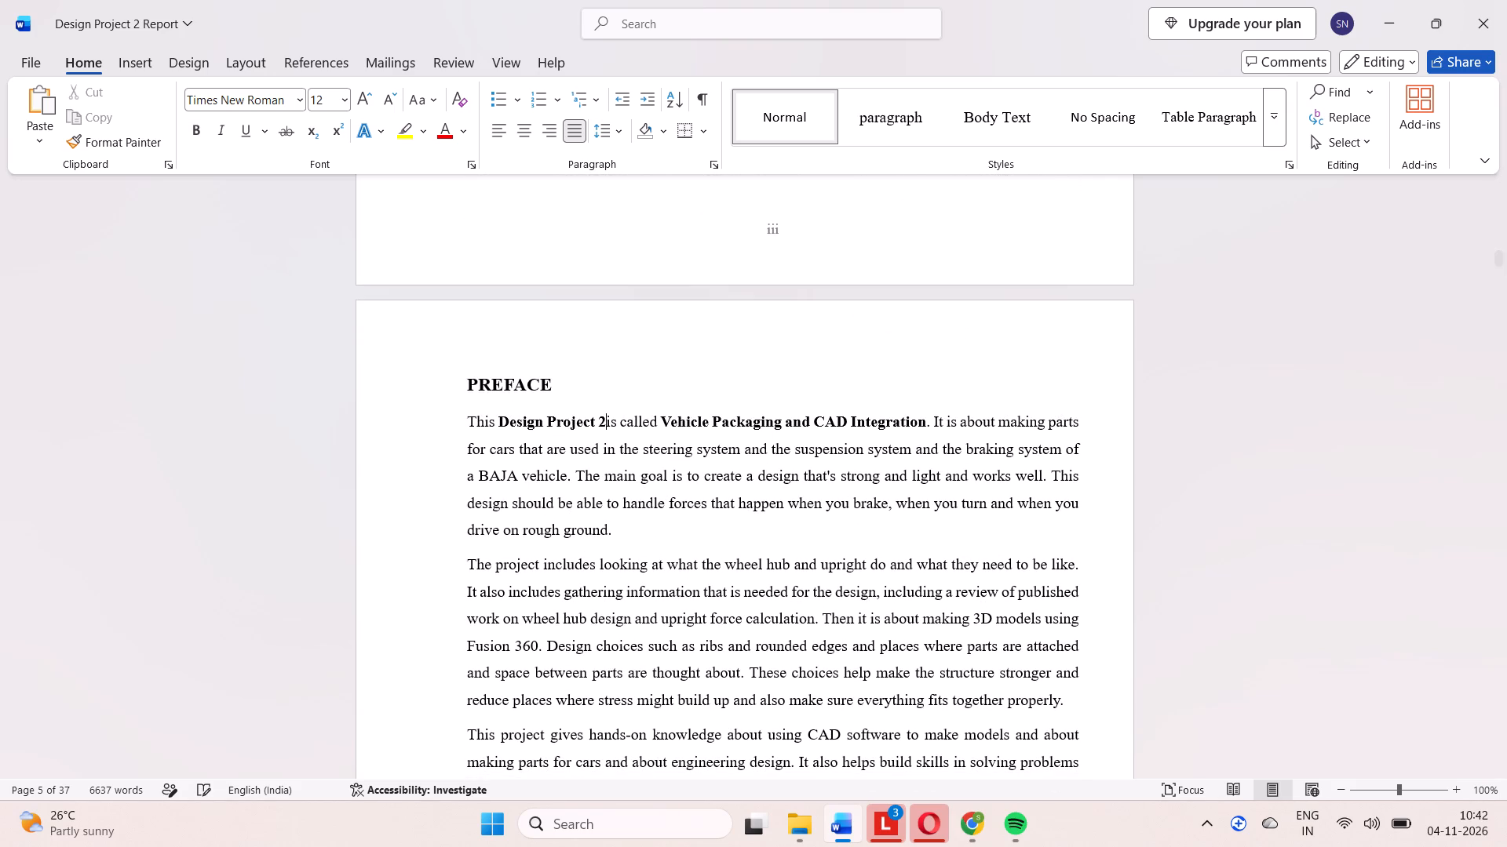
key("BackSpace")
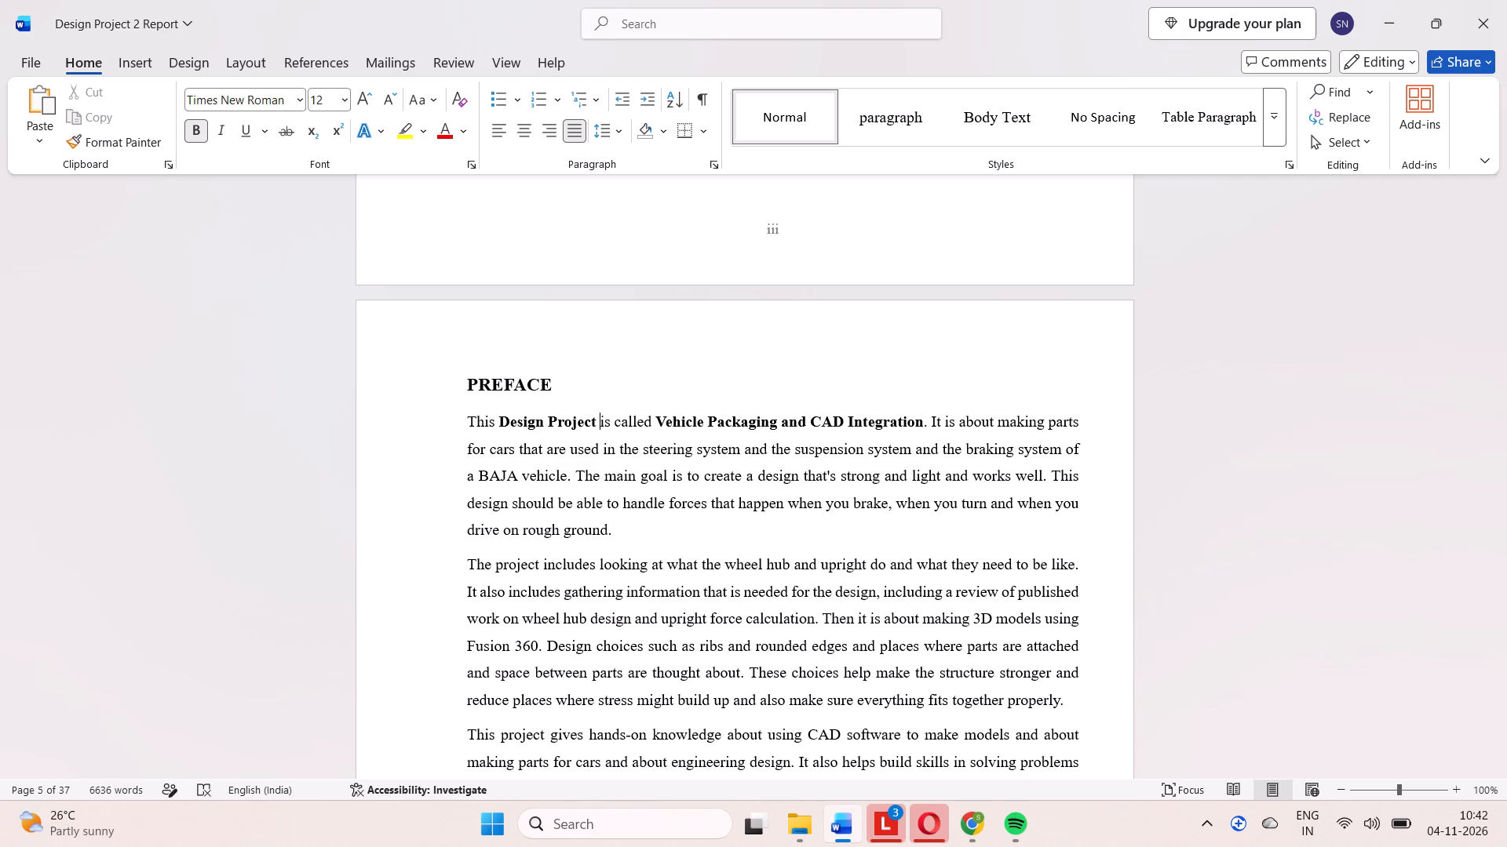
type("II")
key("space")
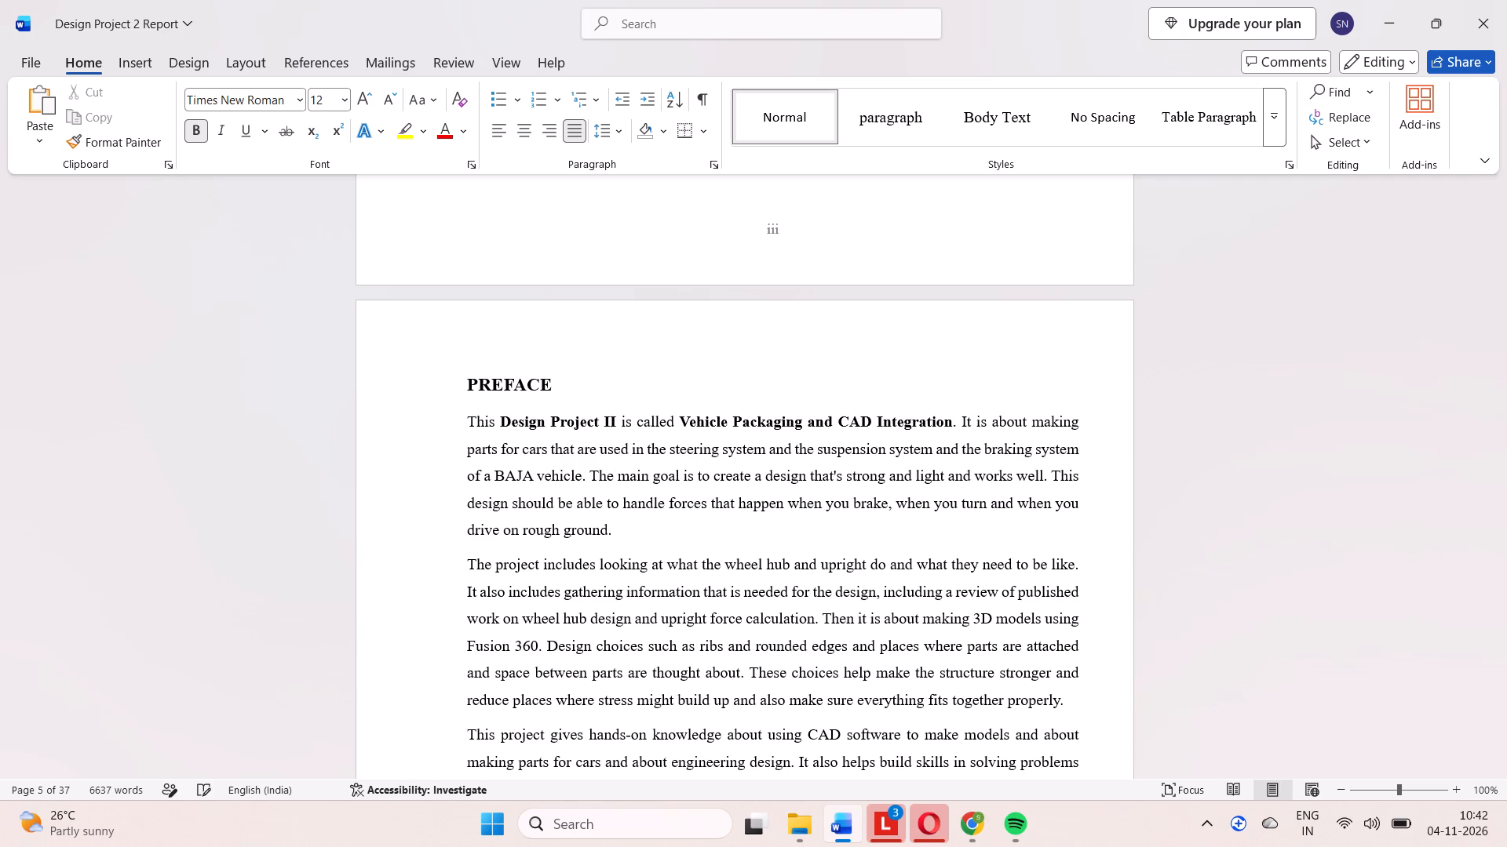
Change the project number in the Abstract's opening sentence so it reads "Design Project II".
scroll(753, 487, "down", 2)
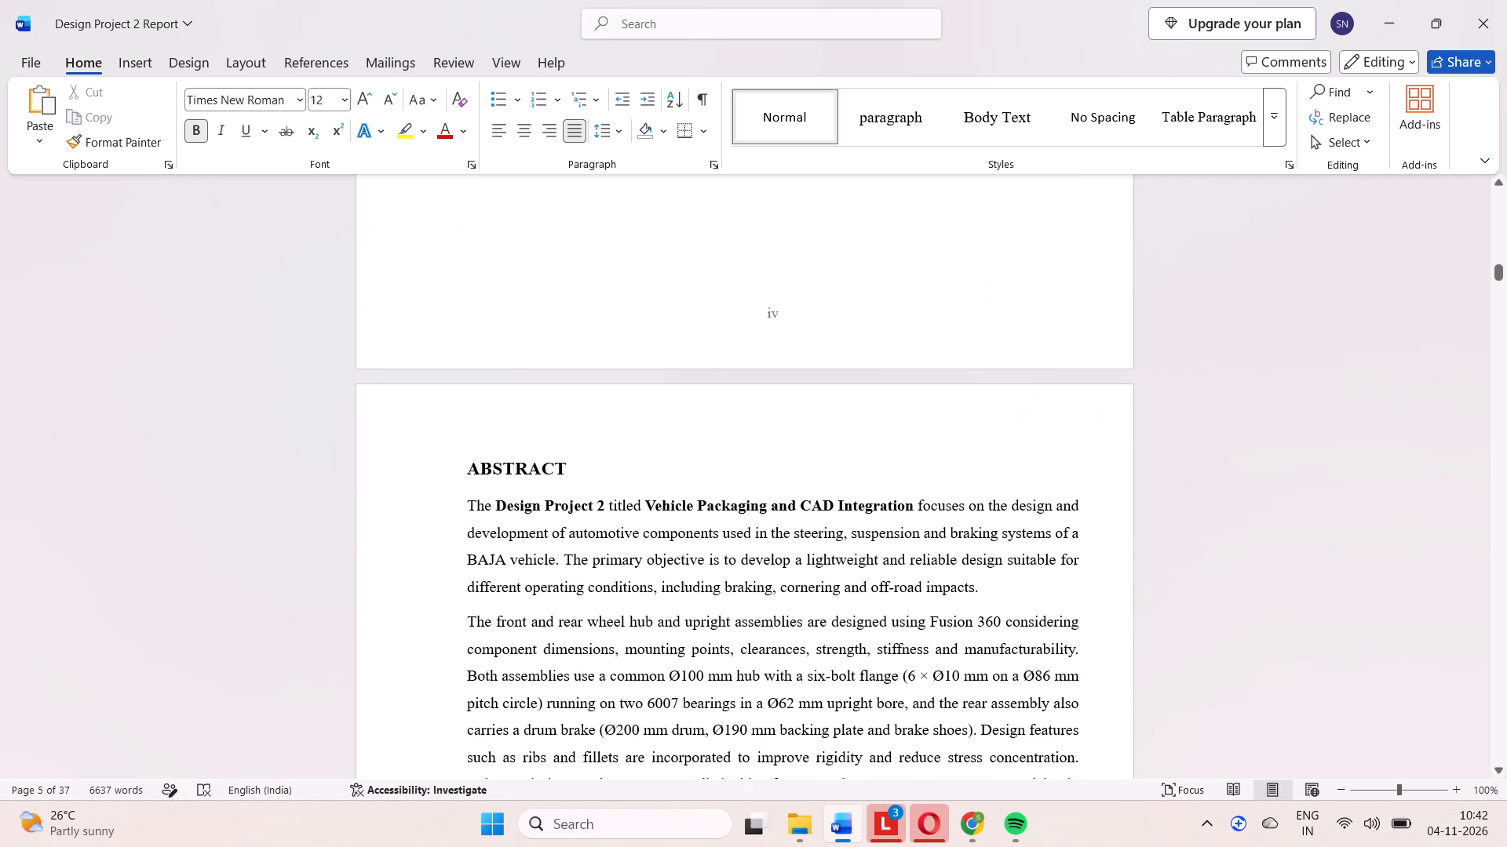
left_click(612, 505)
key("Left")
key("Left")
key("BackSpace")
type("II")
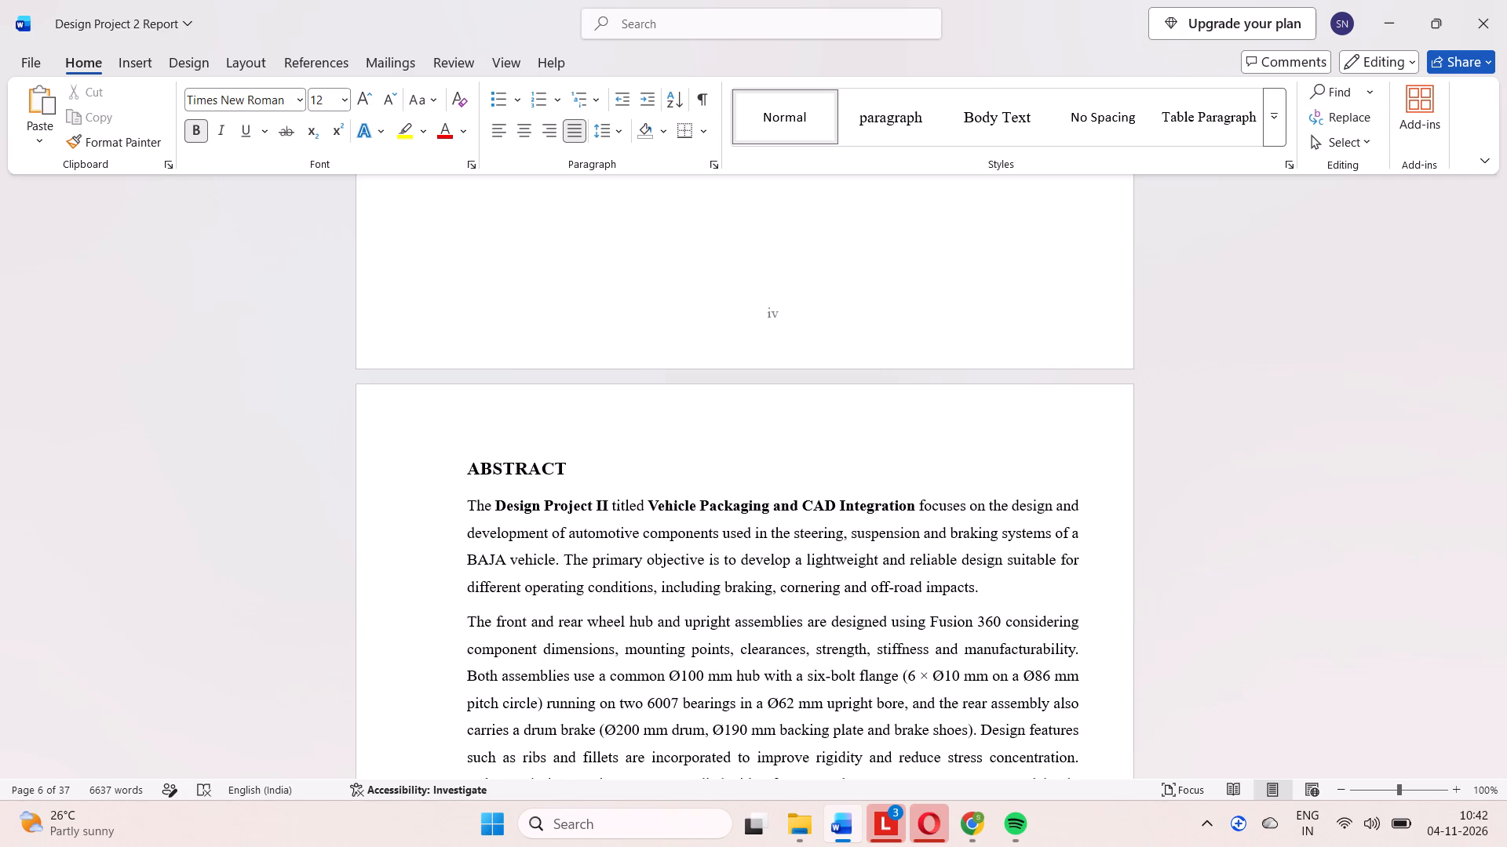
Review the rest of the Abstract, including its design paragraphs and keywords, down to the Table of Contents.
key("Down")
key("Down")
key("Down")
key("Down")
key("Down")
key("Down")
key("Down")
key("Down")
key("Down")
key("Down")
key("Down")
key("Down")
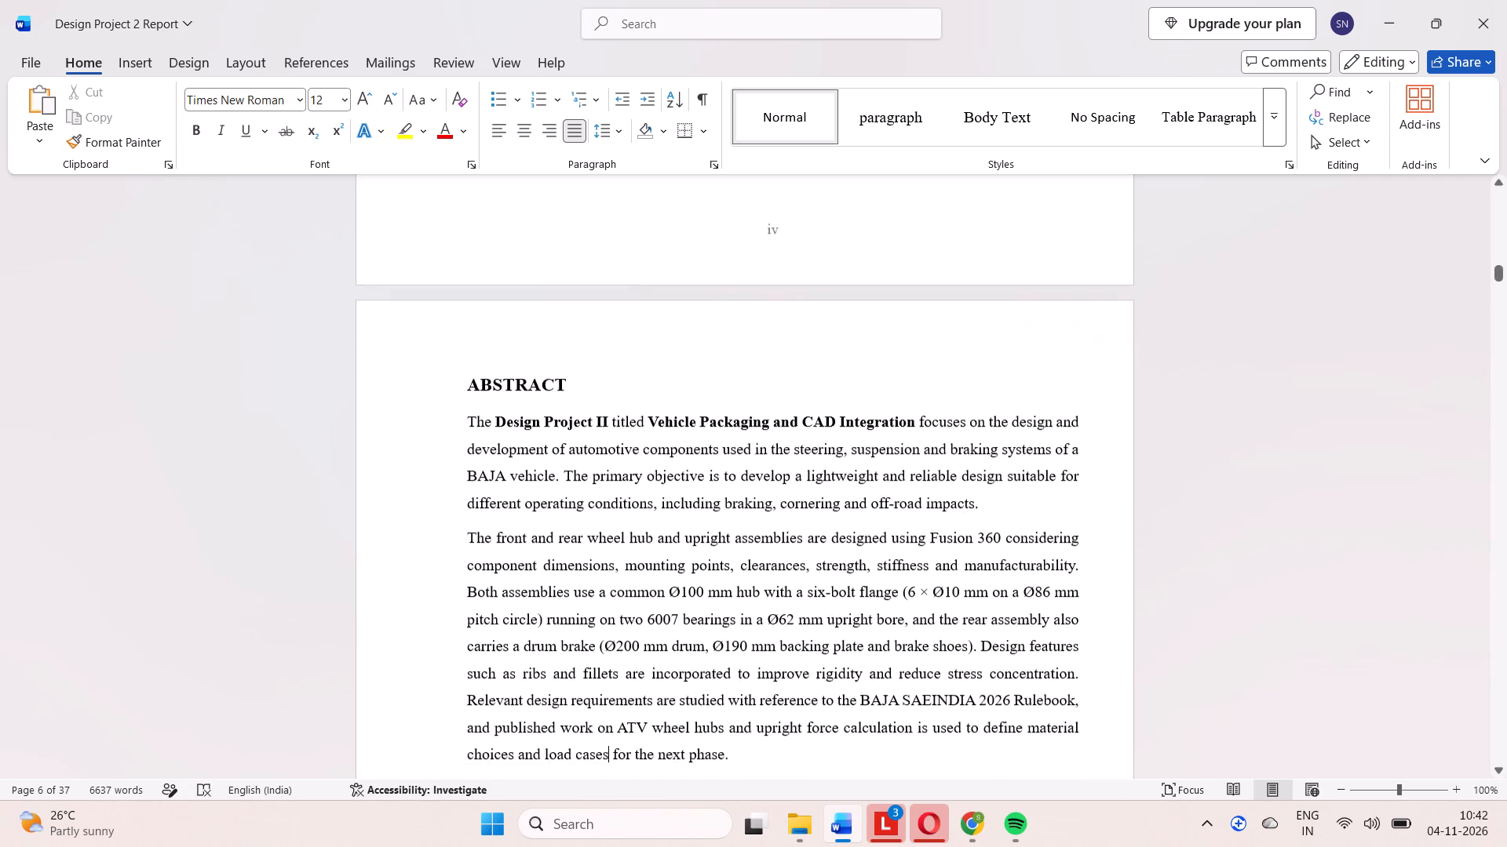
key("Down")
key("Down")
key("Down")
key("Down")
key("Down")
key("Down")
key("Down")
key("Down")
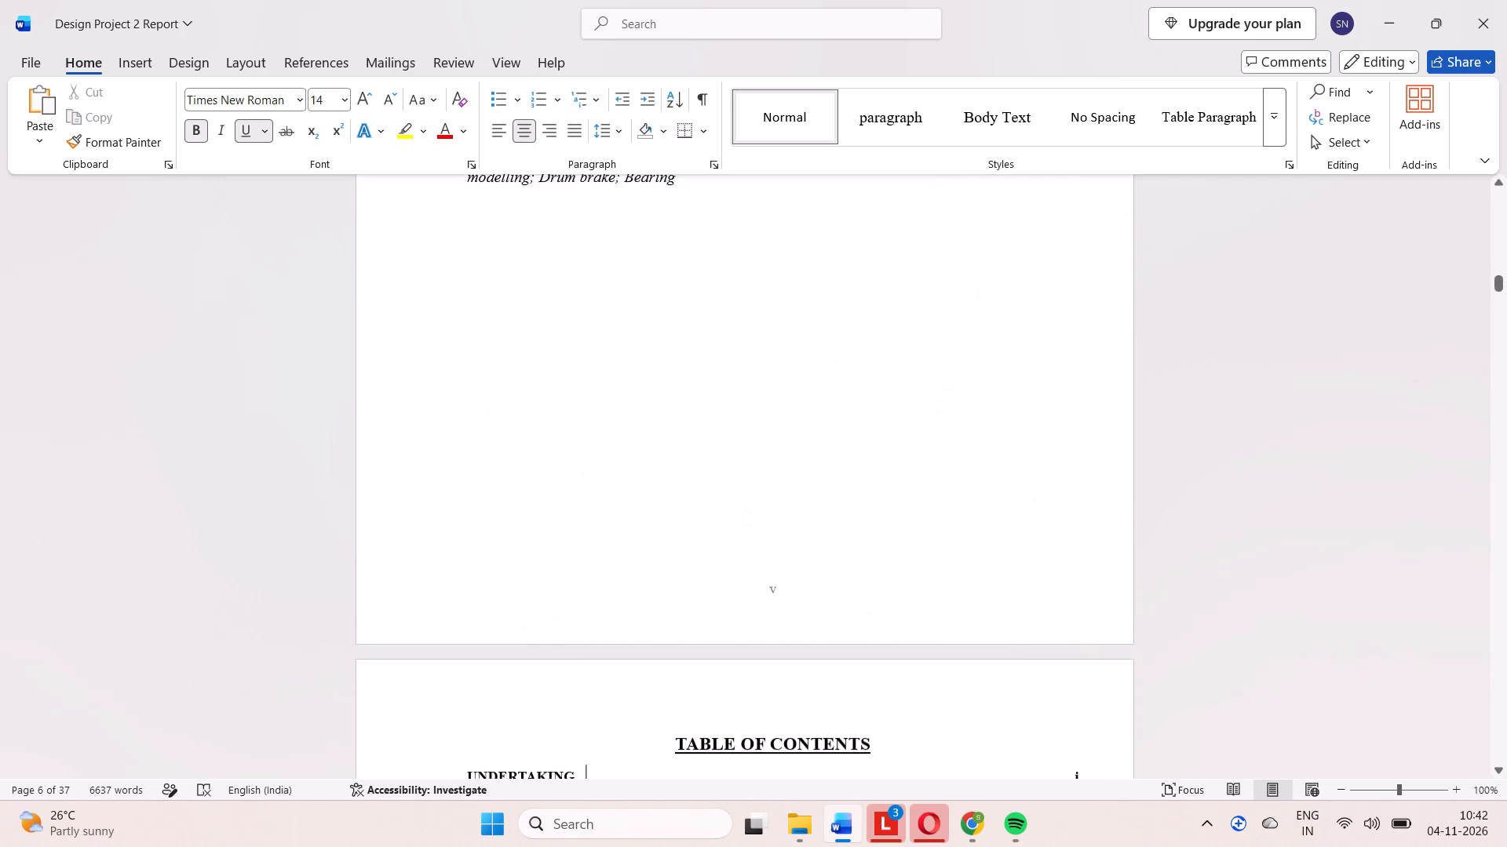
Look through the Table of Contents, the List of Tables and the Abbreviations table.
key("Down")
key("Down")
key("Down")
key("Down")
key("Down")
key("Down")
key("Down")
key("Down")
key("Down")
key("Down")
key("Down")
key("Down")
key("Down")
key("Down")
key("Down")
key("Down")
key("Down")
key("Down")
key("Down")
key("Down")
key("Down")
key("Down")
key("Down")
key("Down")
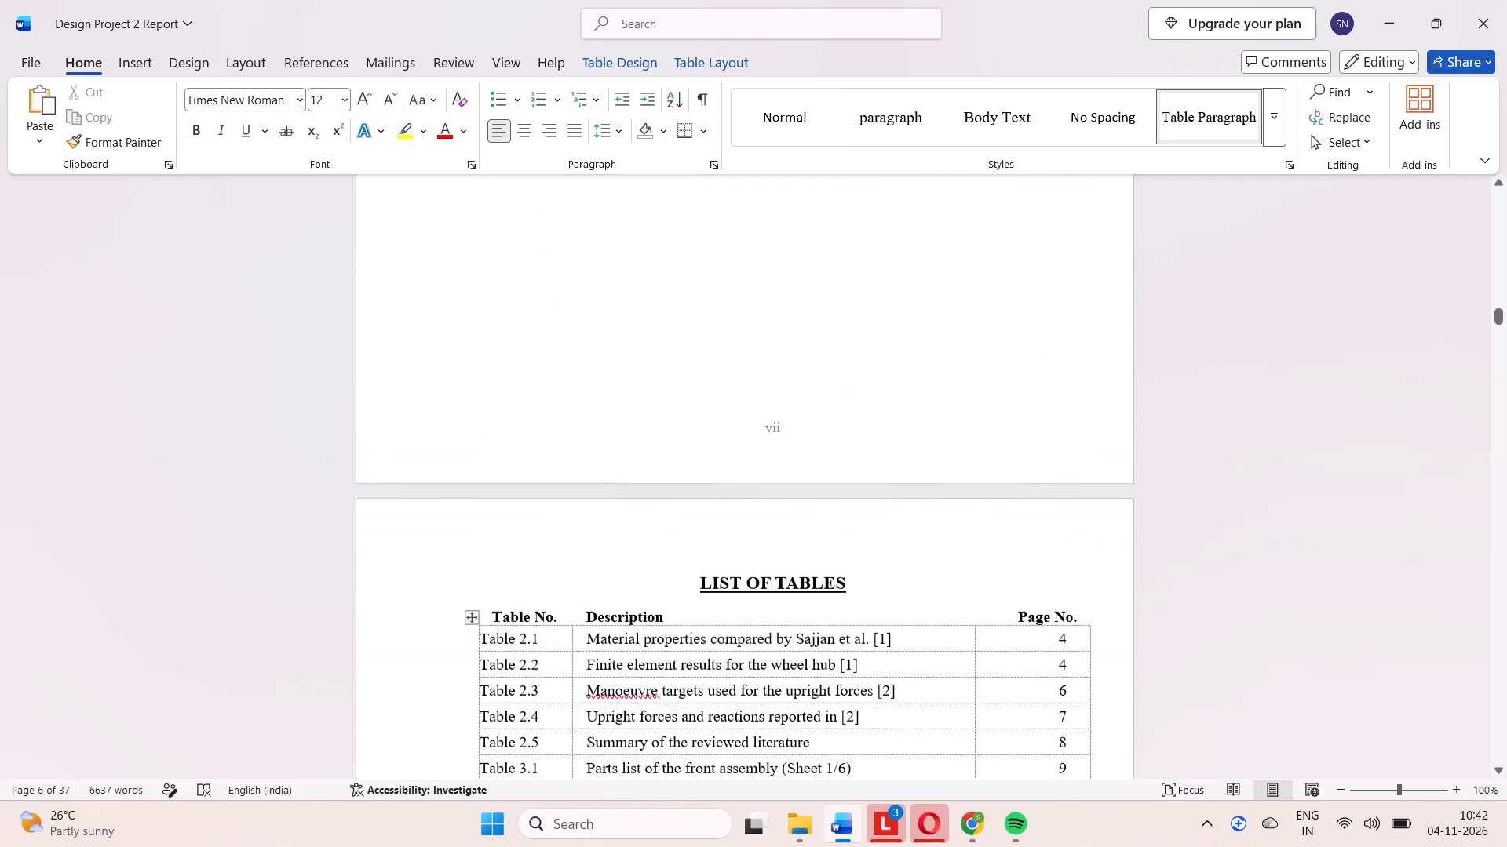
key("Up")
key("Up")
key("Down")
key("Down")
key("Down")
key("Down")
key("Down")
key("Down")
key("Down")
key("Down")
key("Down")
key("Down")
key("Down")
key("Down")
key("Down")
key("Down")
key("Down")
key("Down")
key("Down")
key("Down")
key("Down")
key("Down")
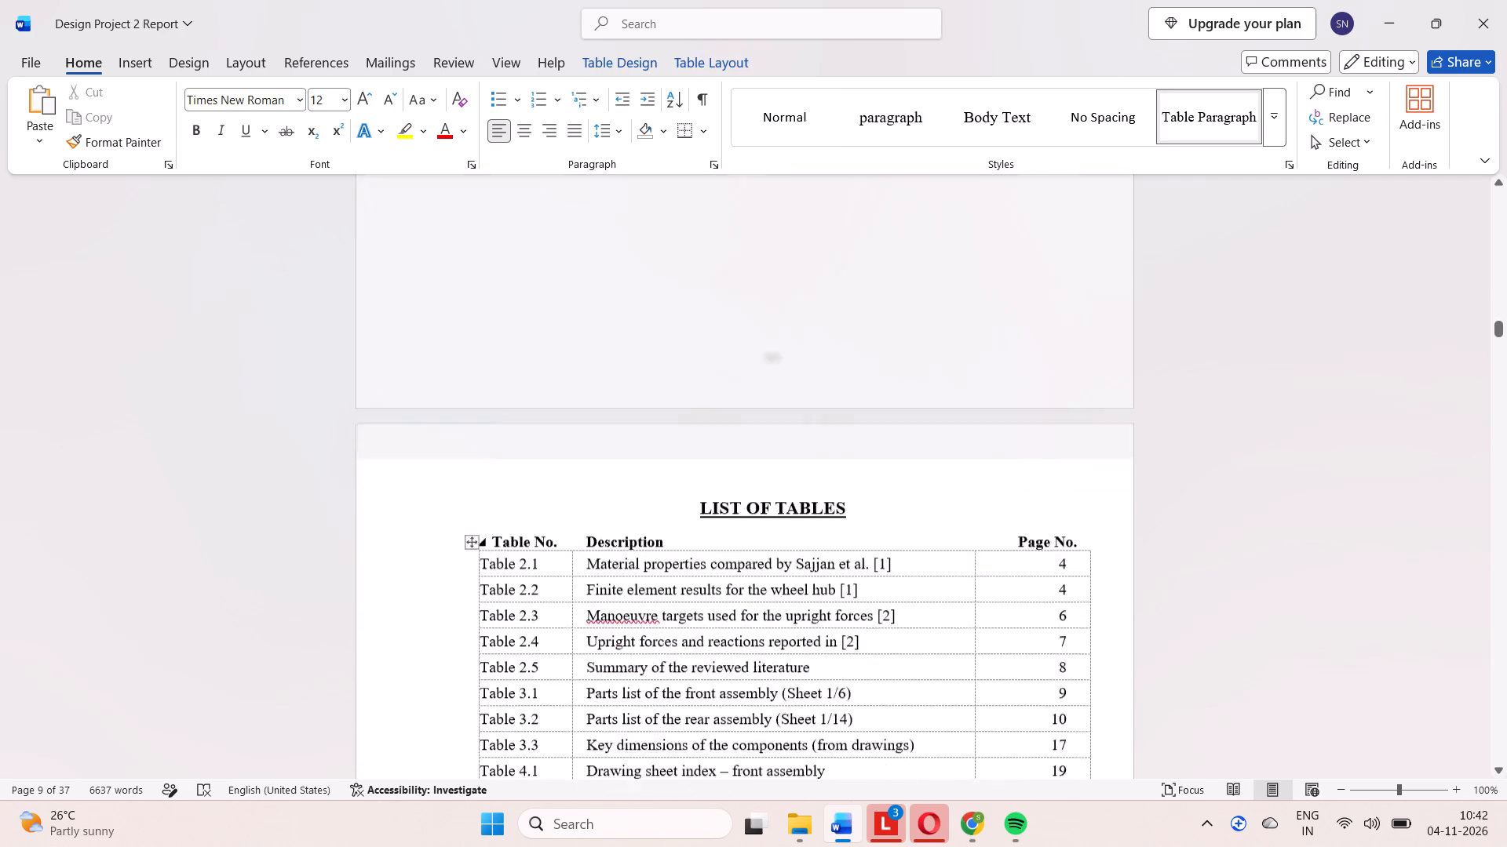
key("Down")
Look back over the front matter from the Abbreviations table up to the report title on the cover page.
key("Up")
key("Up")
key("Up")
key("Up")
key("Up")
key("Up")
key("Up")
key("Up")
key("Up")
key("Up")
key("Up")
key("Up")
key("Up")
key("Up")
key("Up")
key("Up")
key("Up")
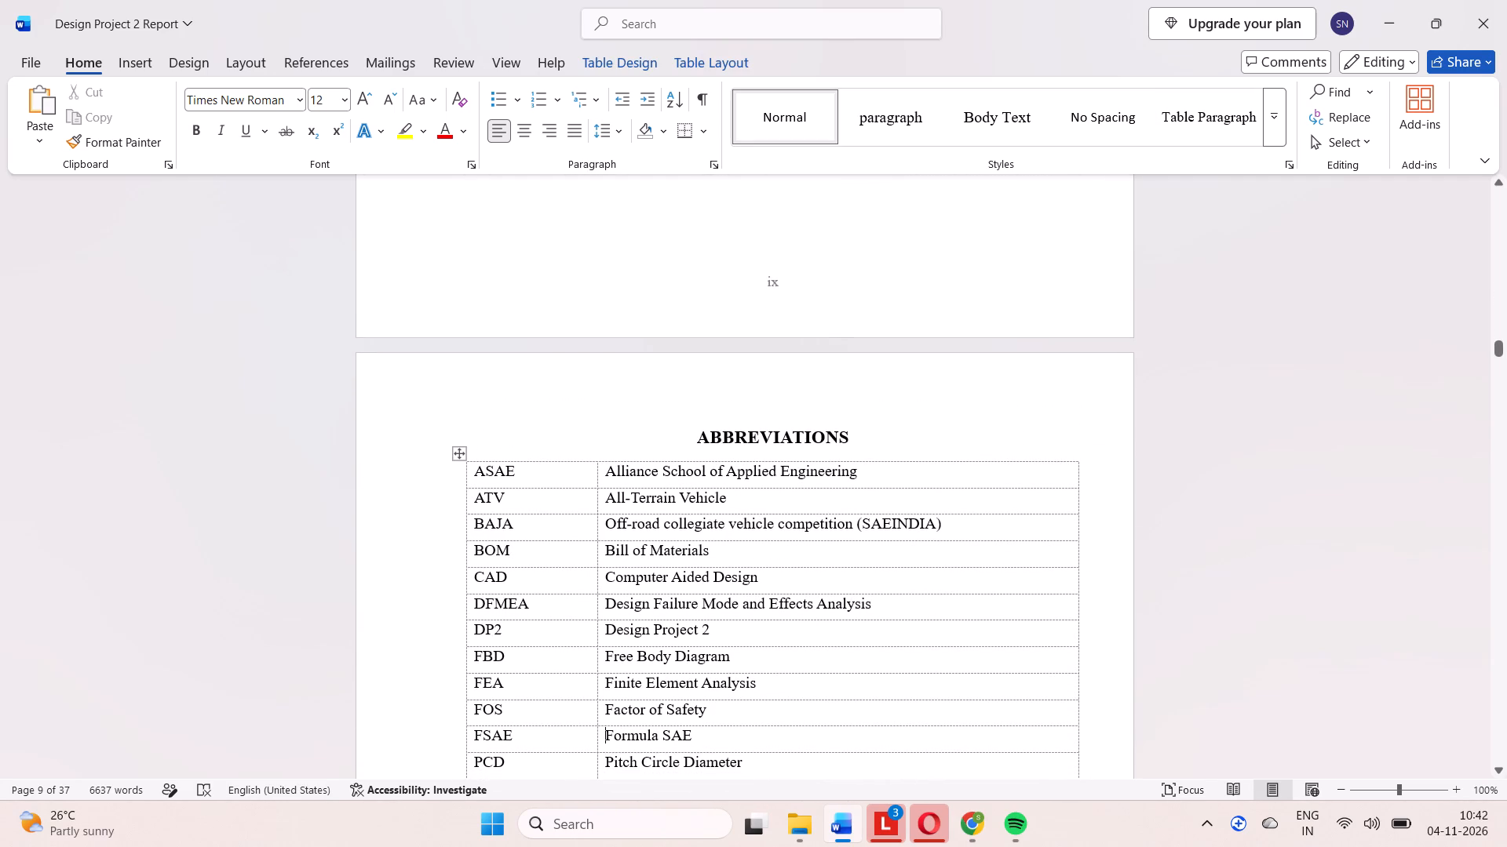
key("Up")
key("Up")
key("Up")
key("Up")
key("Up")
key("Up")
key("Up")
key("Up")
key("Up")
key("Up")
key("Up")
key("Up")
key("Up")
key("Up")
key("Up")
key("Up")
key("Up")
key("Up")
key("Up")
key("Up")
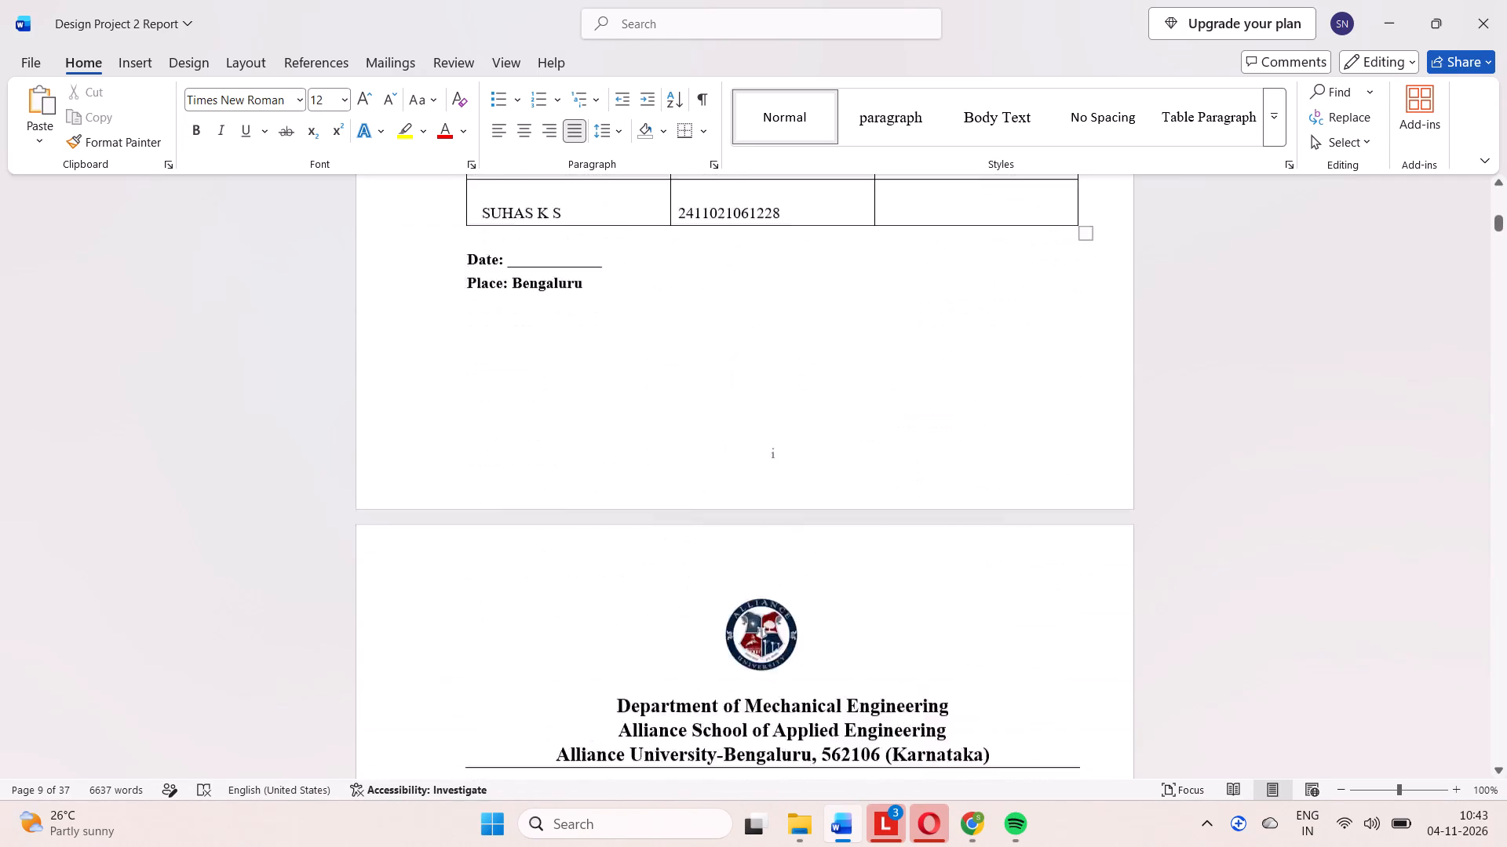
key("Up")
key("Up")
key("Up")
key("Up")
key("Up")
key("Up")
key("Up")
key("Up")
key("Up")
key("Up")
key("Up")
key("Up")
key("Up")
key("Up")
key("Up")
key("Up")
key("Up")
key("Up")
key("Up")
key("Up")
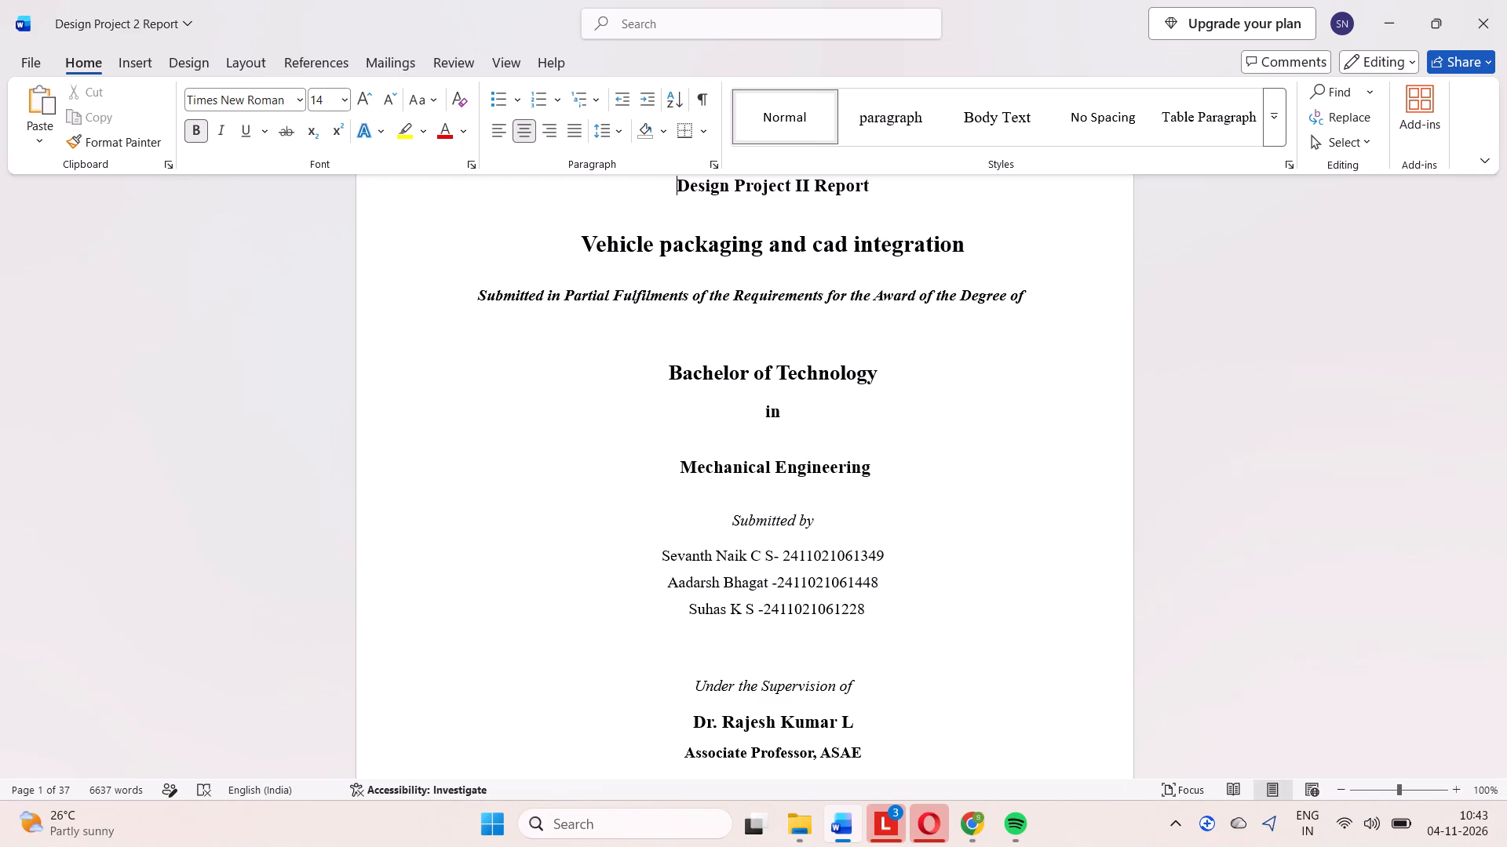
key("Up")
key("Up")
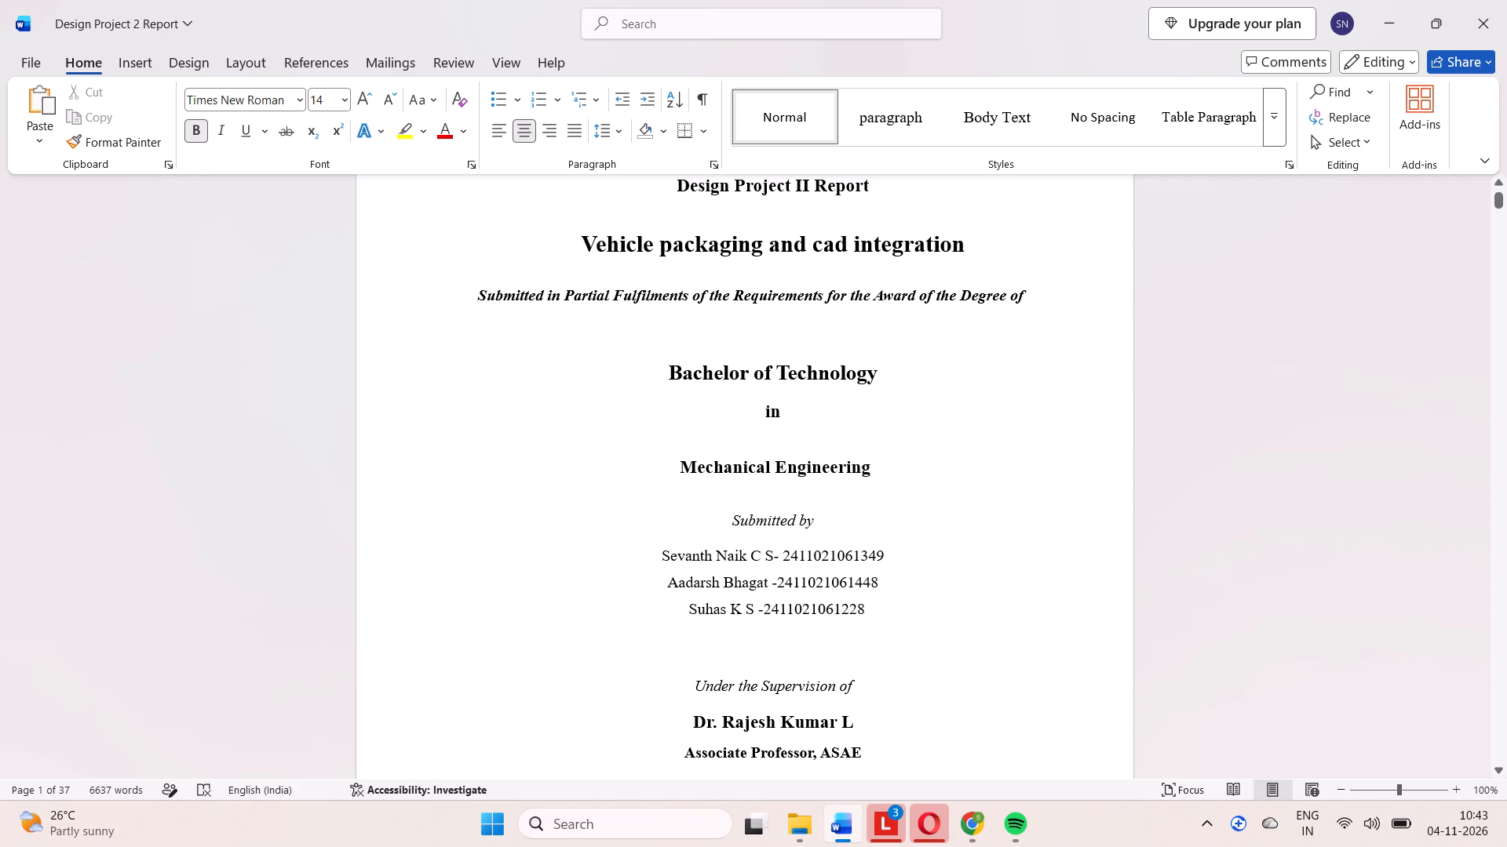
Change the cover page's project title to all capitals, reading "VEHICLE PACKAGING AND CAD INTEGRATION".
left_click_drag(967, 240, 643, 262)
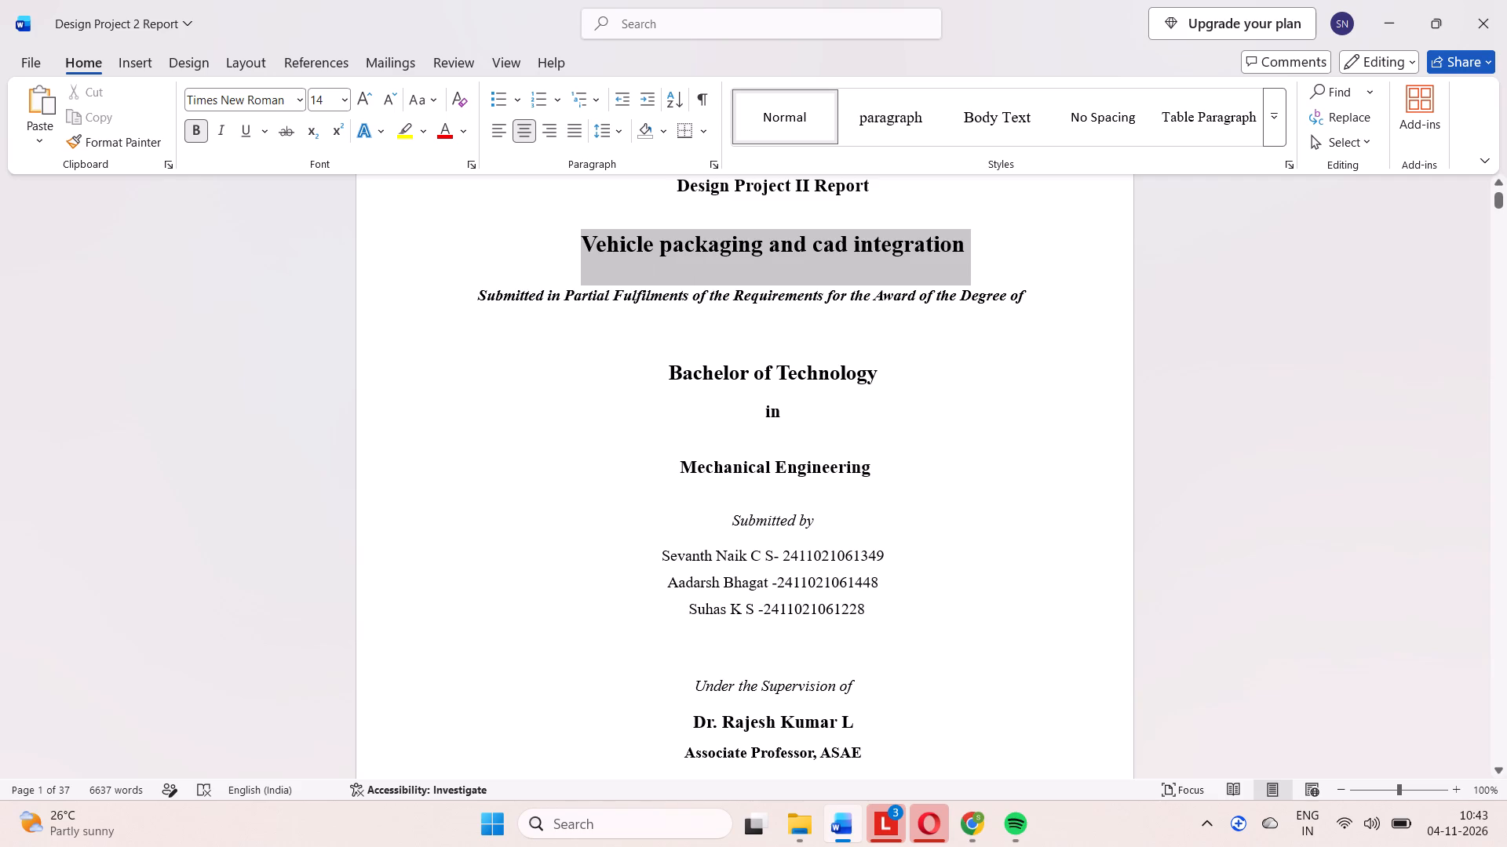
left_click_drag(643, 262, 630, 257)
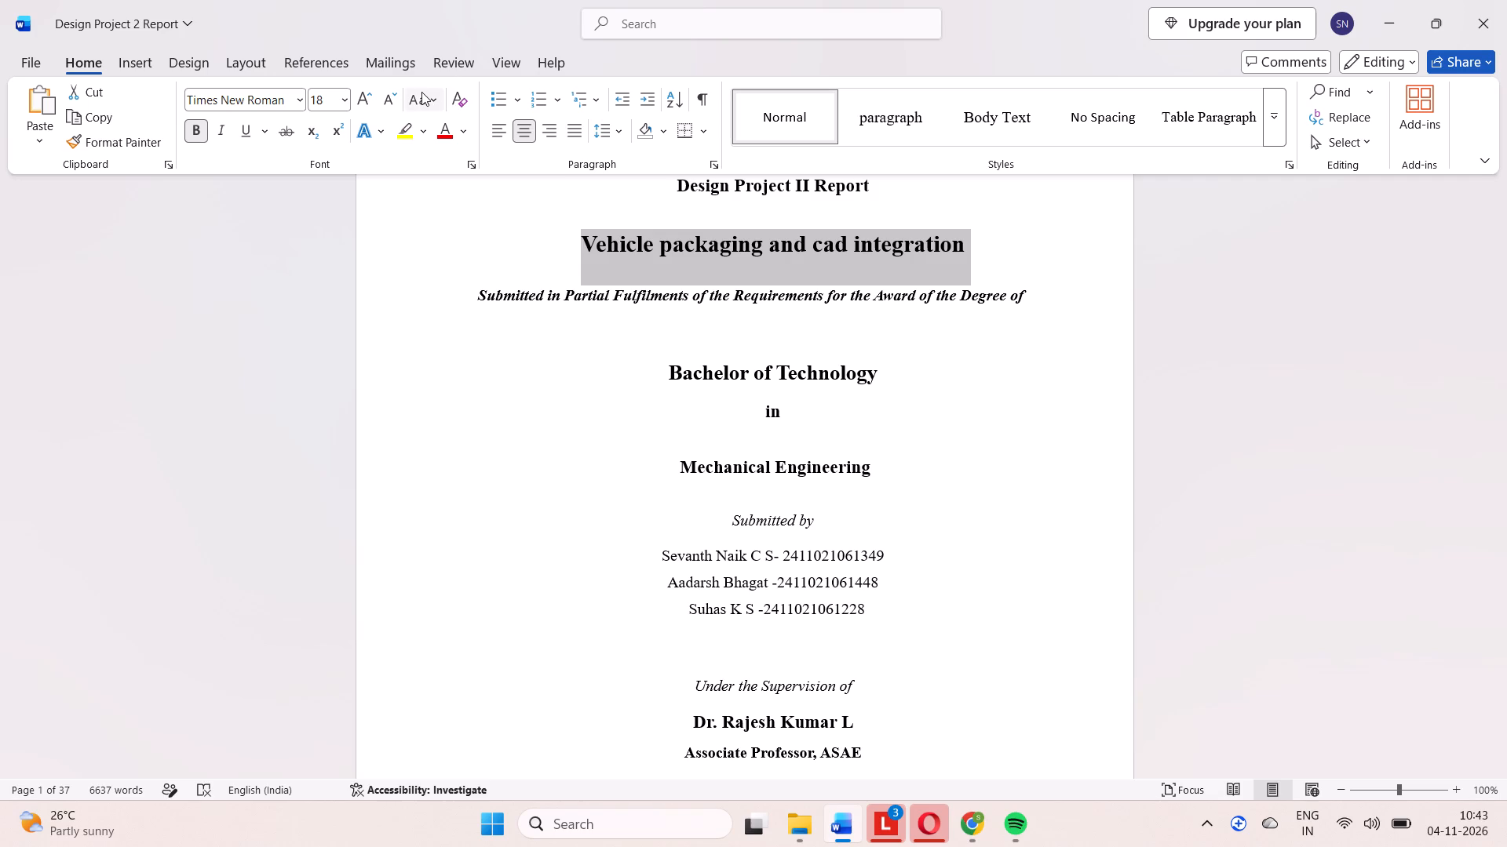
left_click(421, 92)
left_click(480, 180)
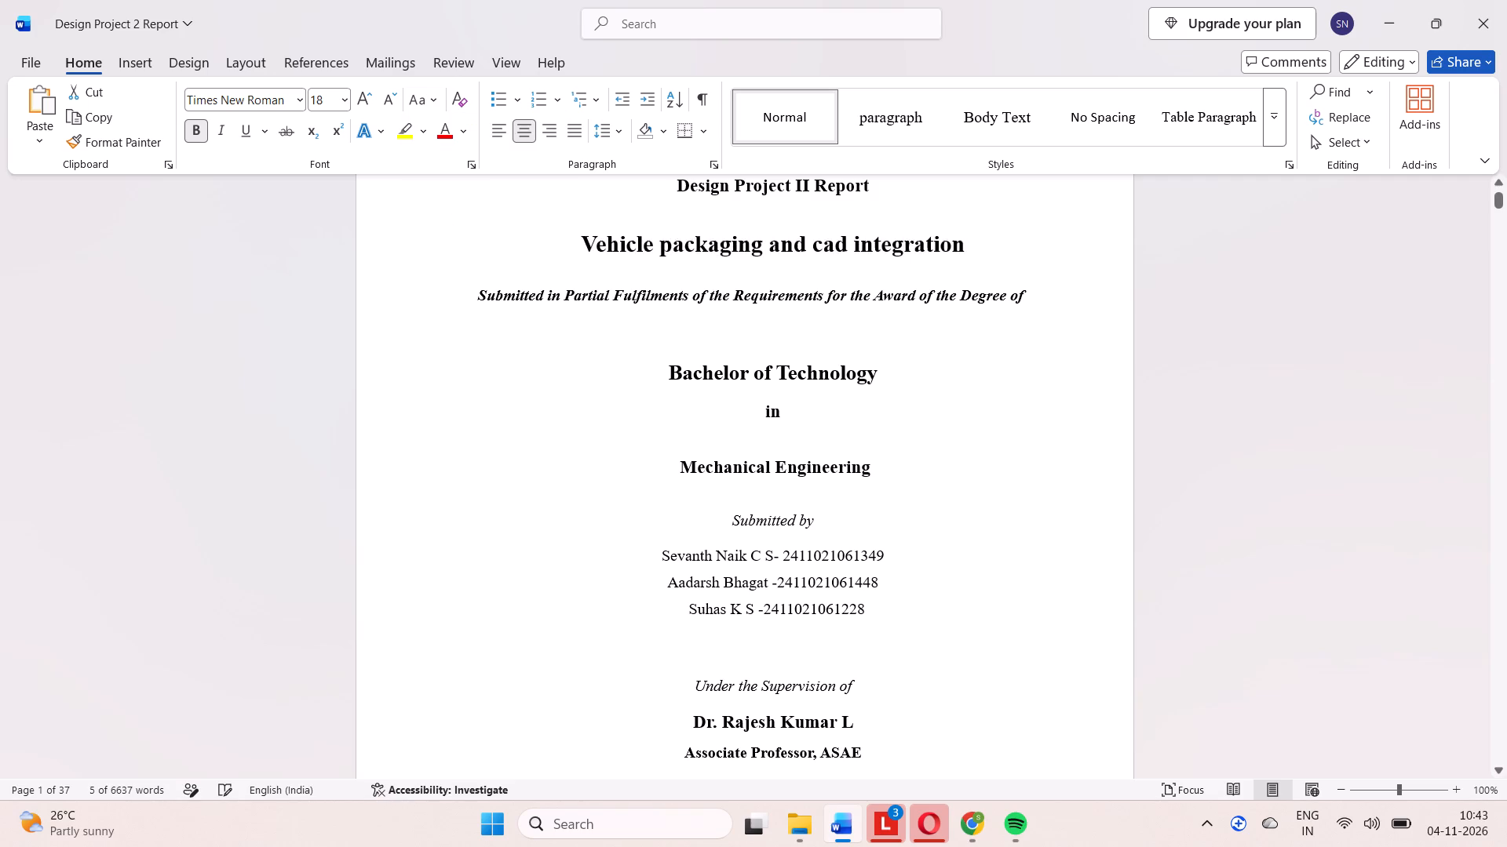
left_click(980, 432)
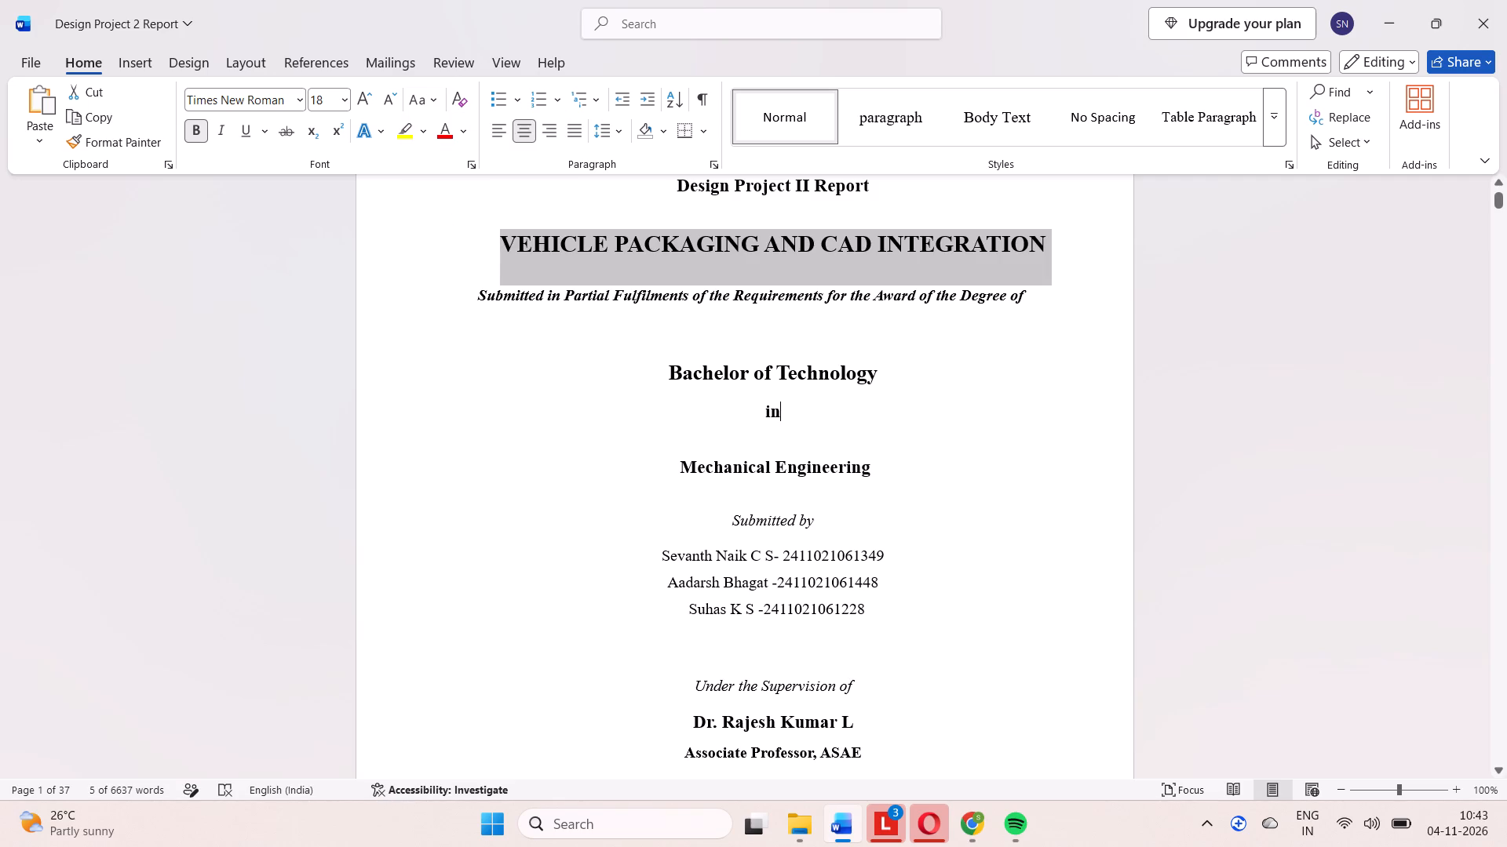
Rewrite the first word of the supervisor's designation on the cover page as "Assianat", before "Professor, ASAE".
scroll(783, 387, "down", 1)
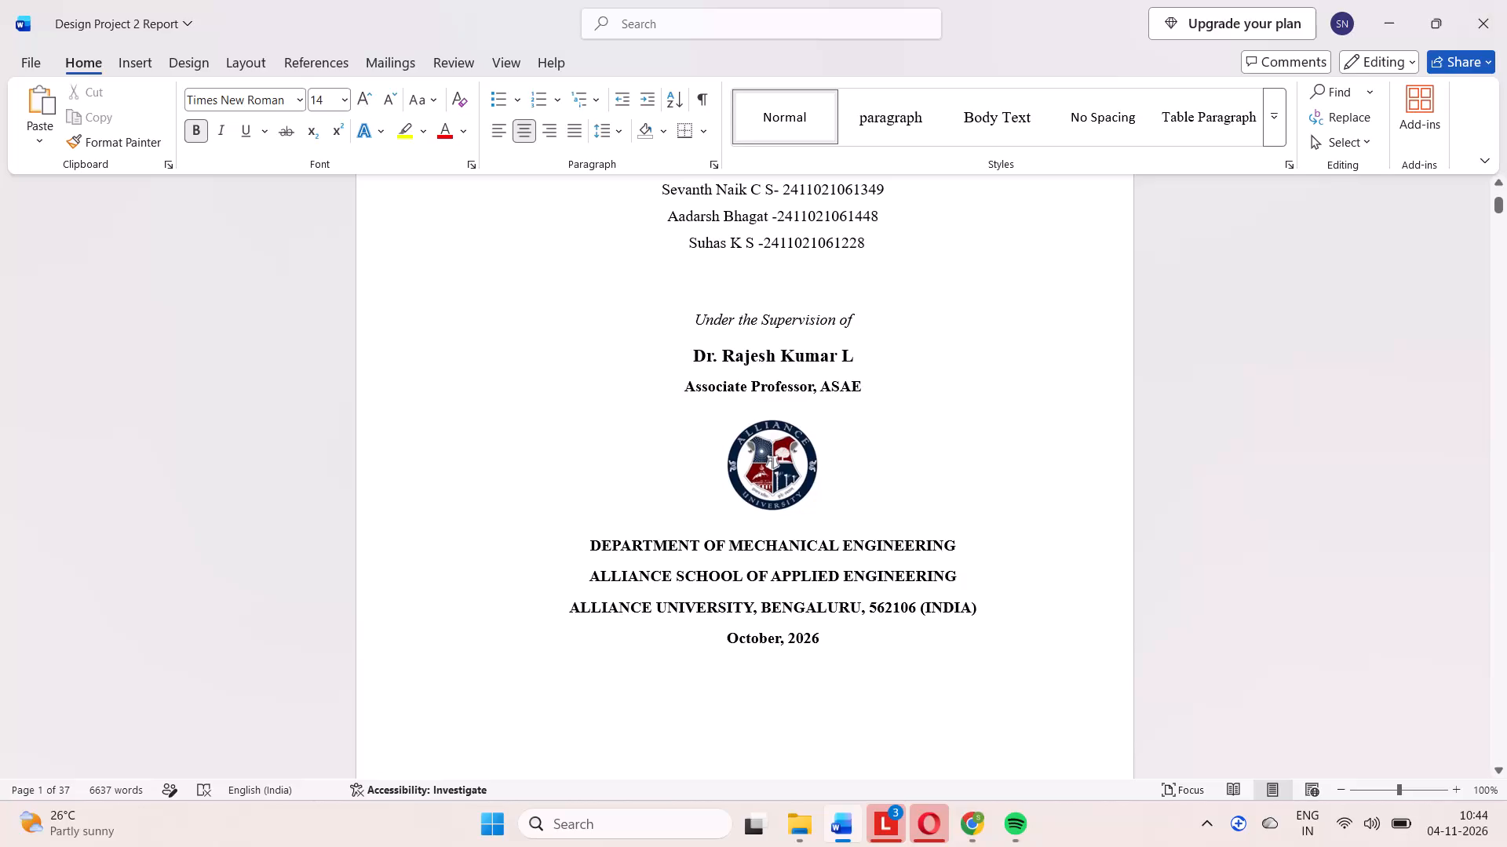
left_click(746, 379)
key("BackSpace")
key("BackSpace")
key("BackSpace")
key("BackSpace")
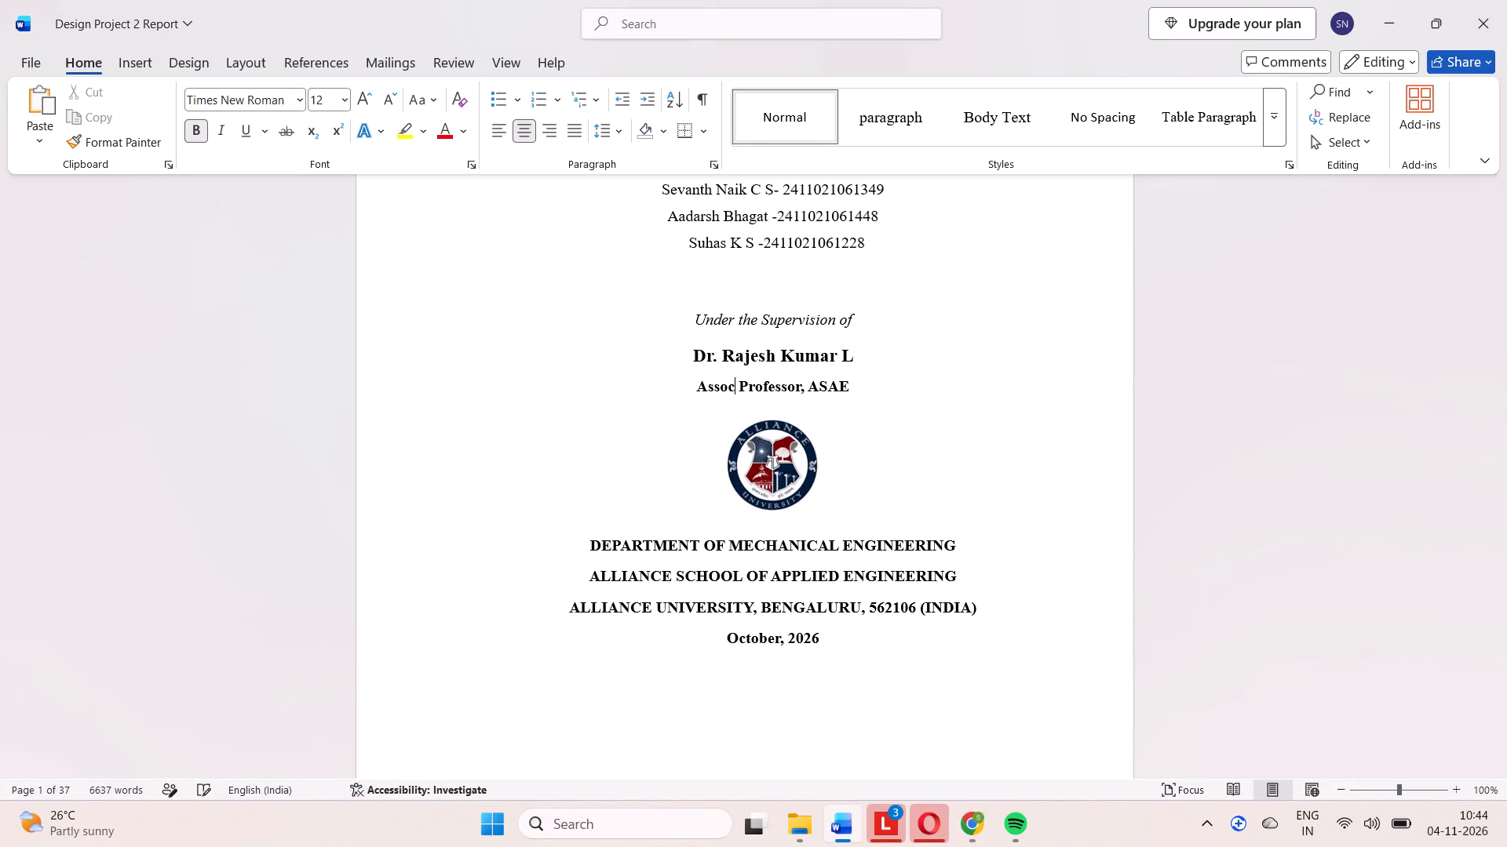
key("BackSpace")
key("BackSpace")
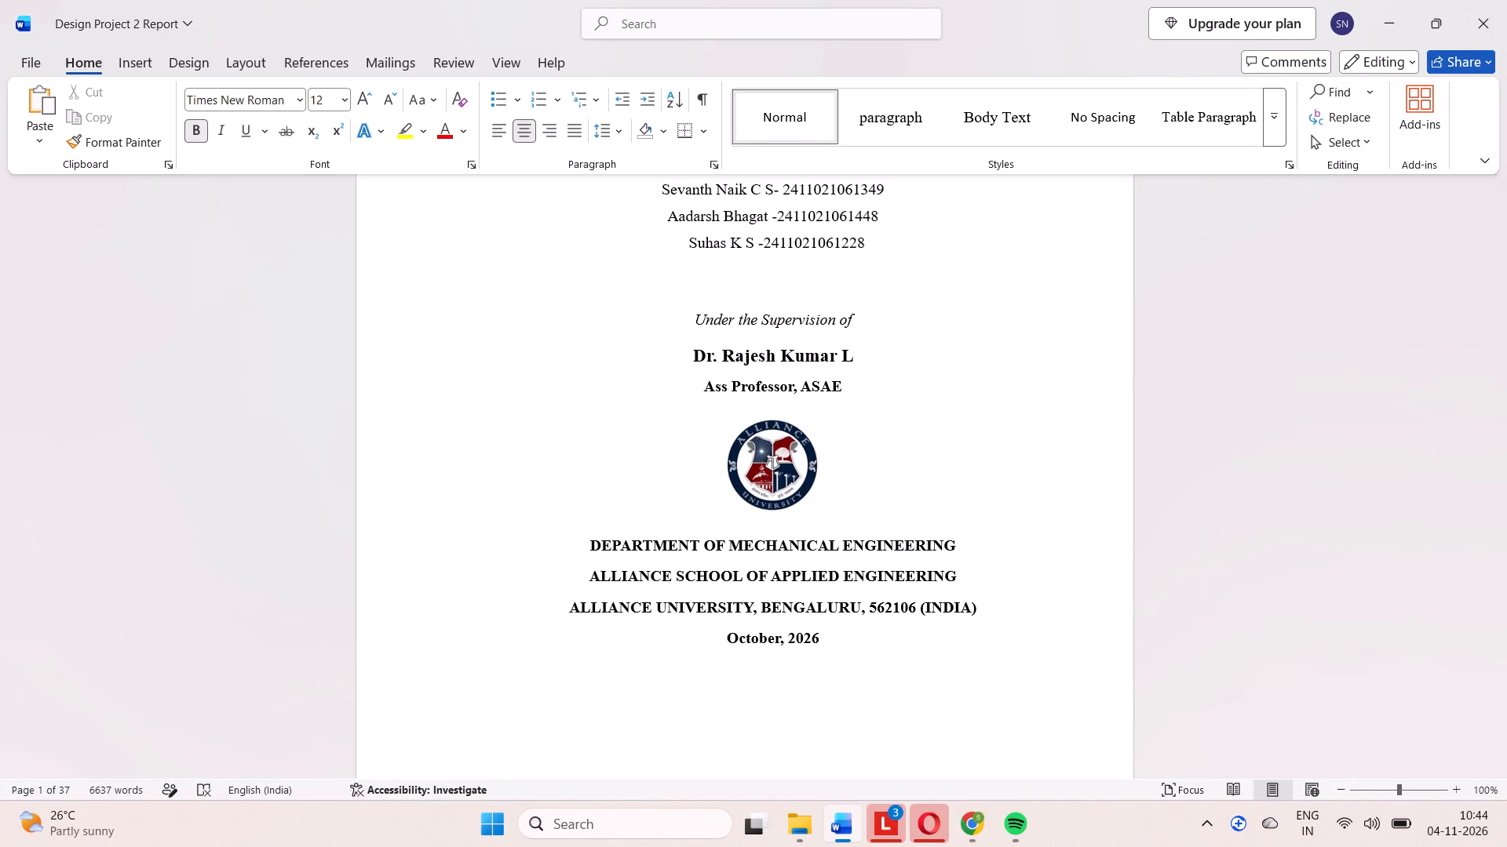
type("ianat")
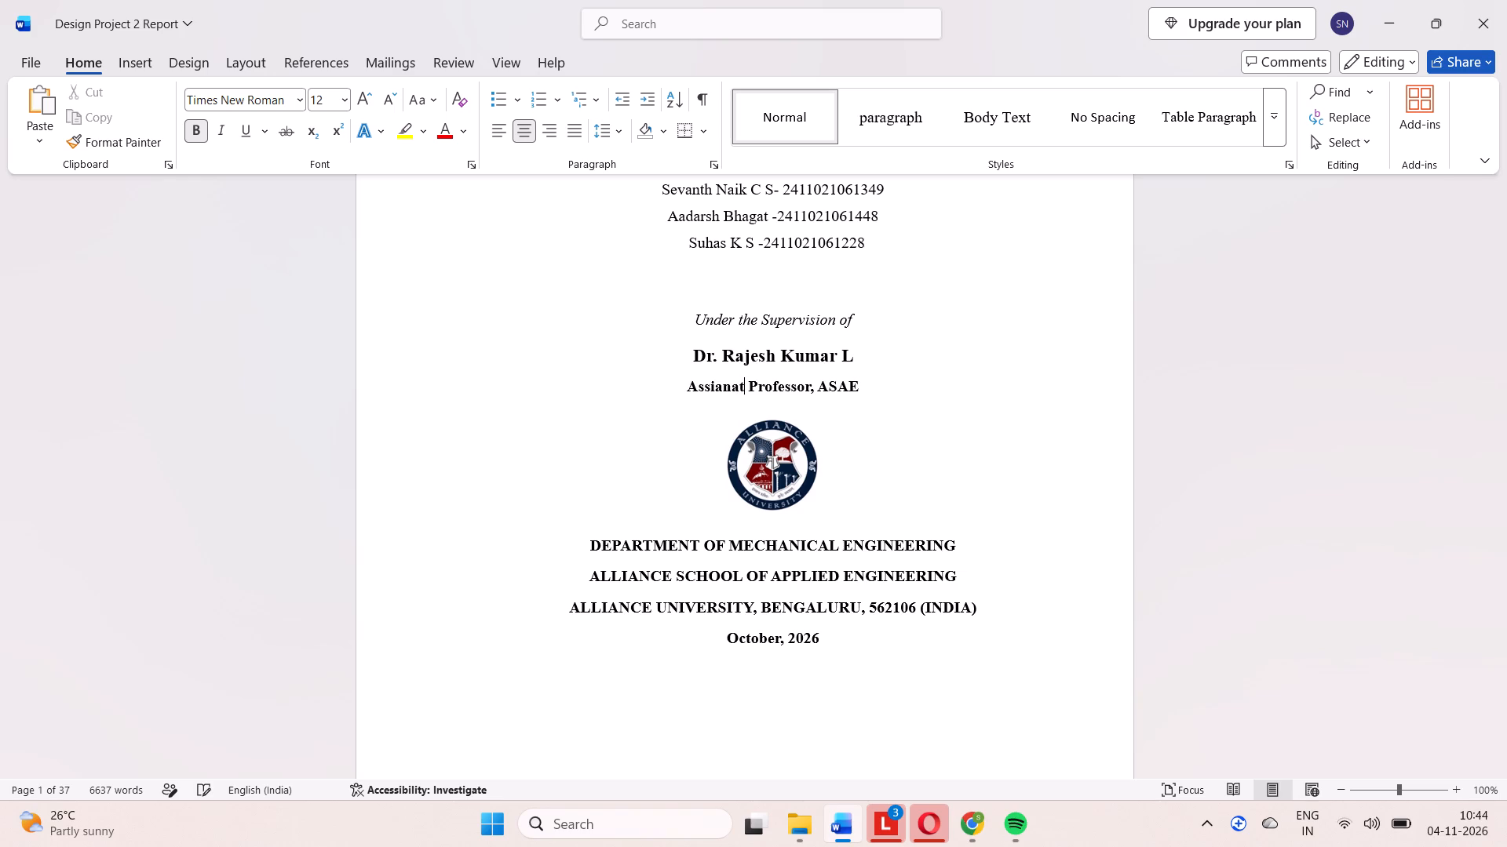
Delete the word "Assianat" before "Professor, ASAE" in the supervisor's designation on the cover page.
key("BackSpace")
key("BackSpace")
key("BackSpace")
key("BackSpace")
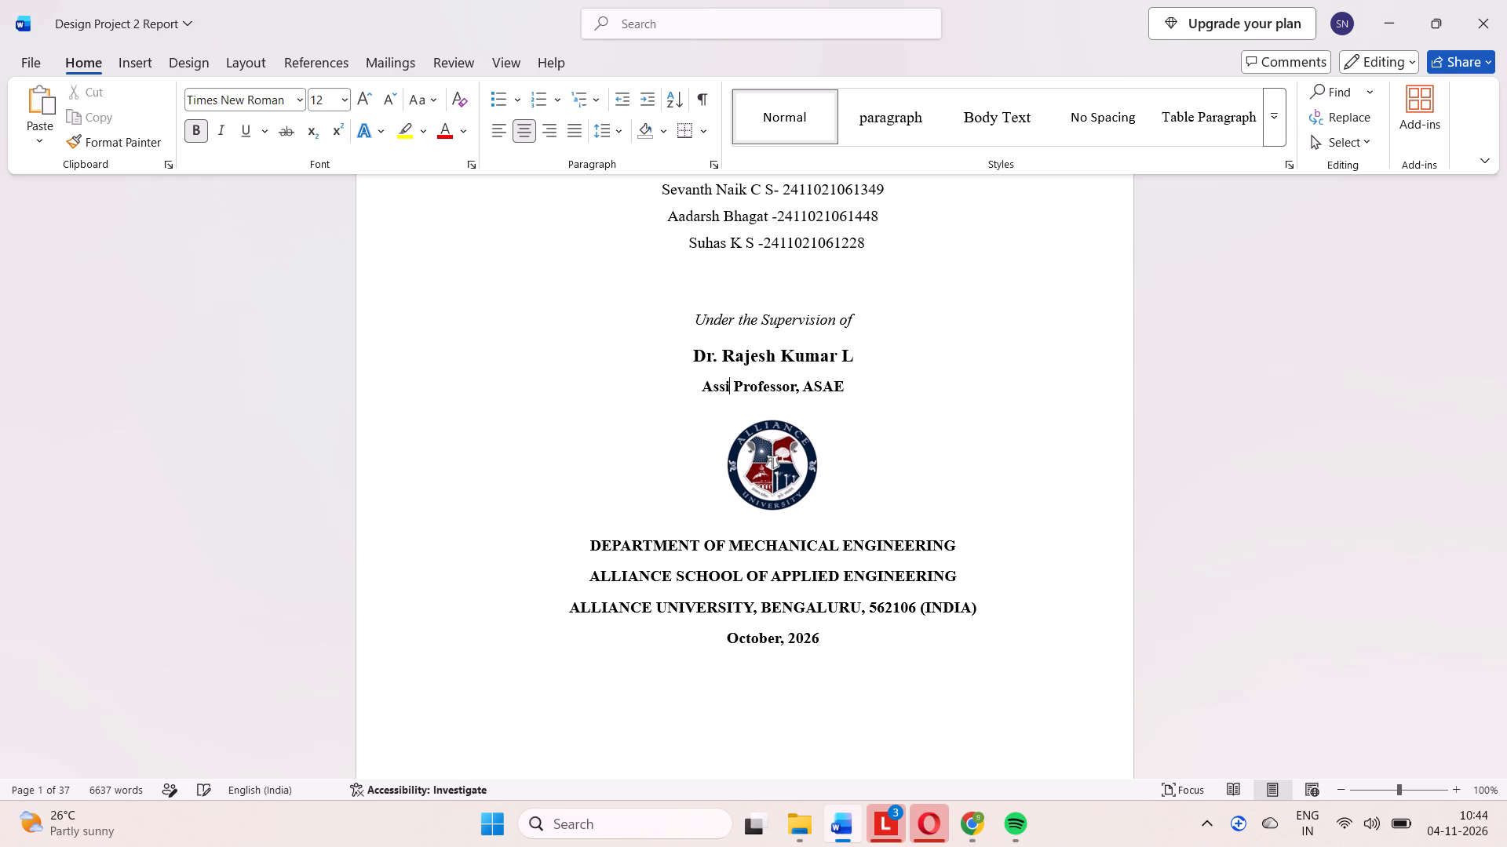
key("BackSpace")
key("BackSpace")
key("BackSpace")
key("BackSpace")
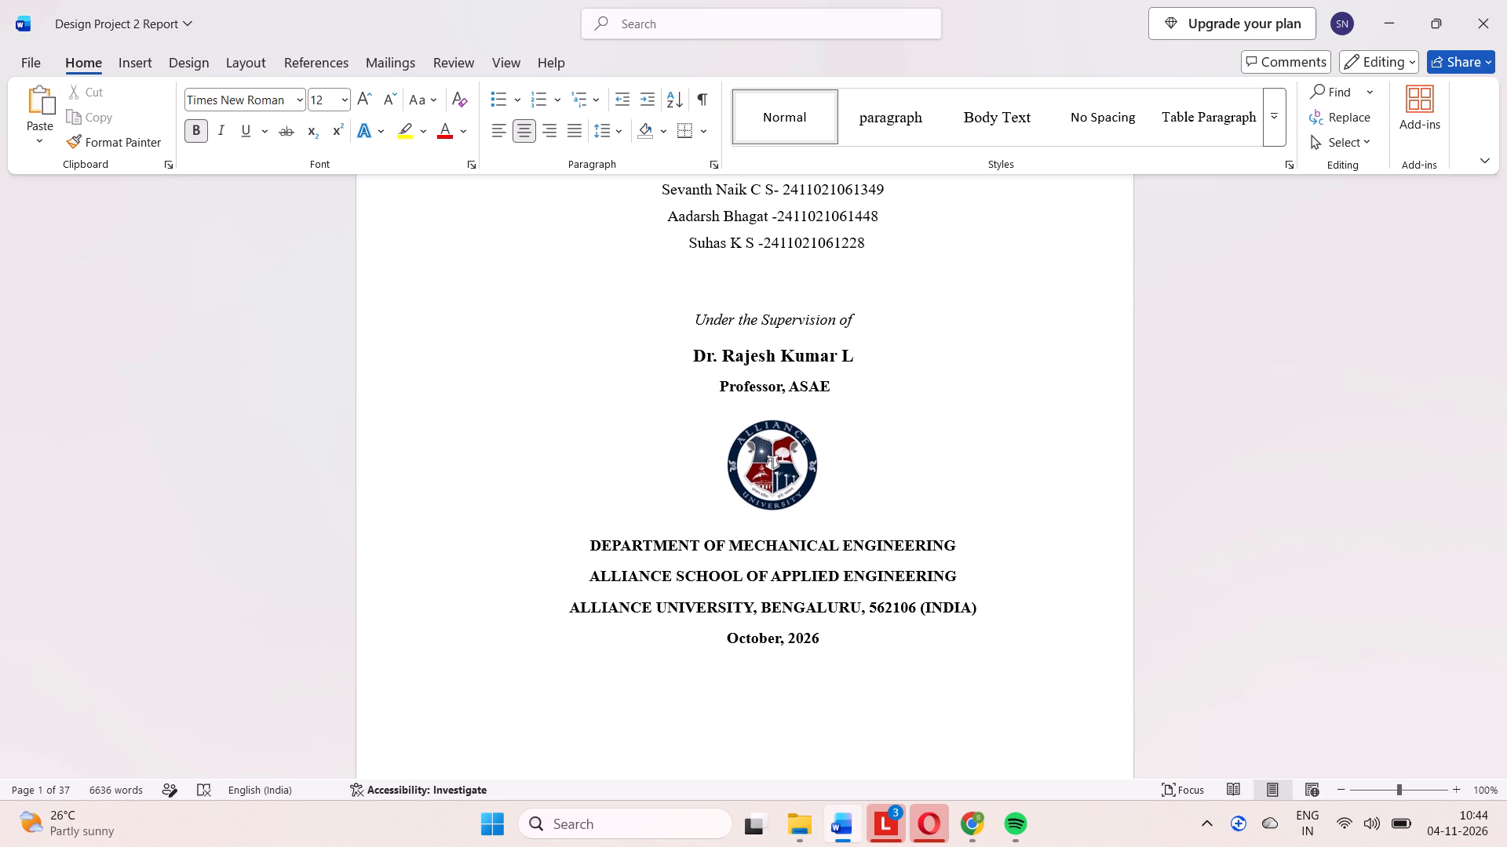
Look through the Undertaking page and the Certificate page, including the supervisor and head of department signature block.
scroll(830, 576, "down", 1)
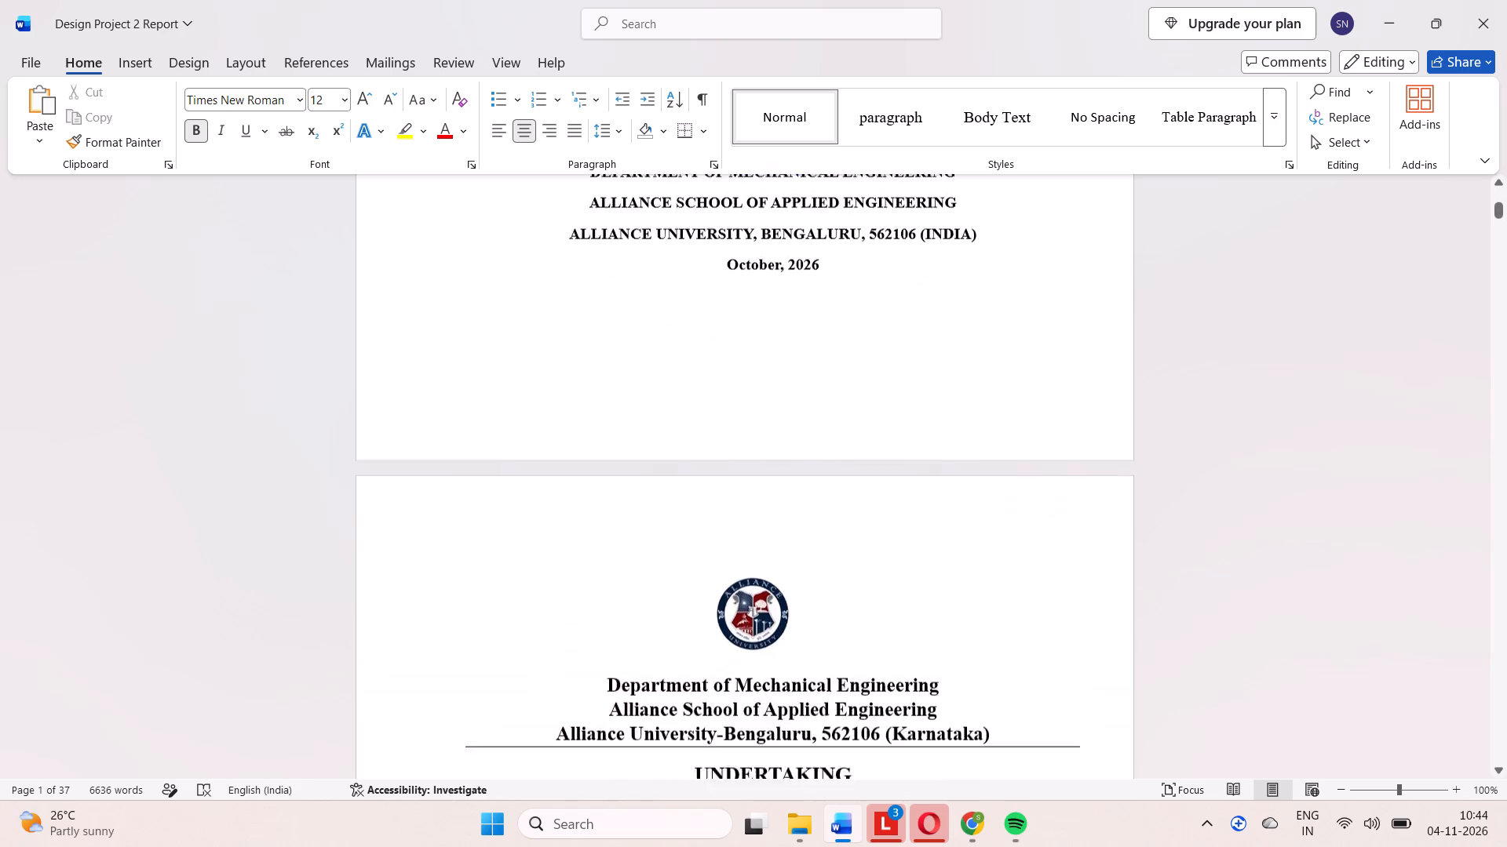
scroll(830, 576, "down", 1)
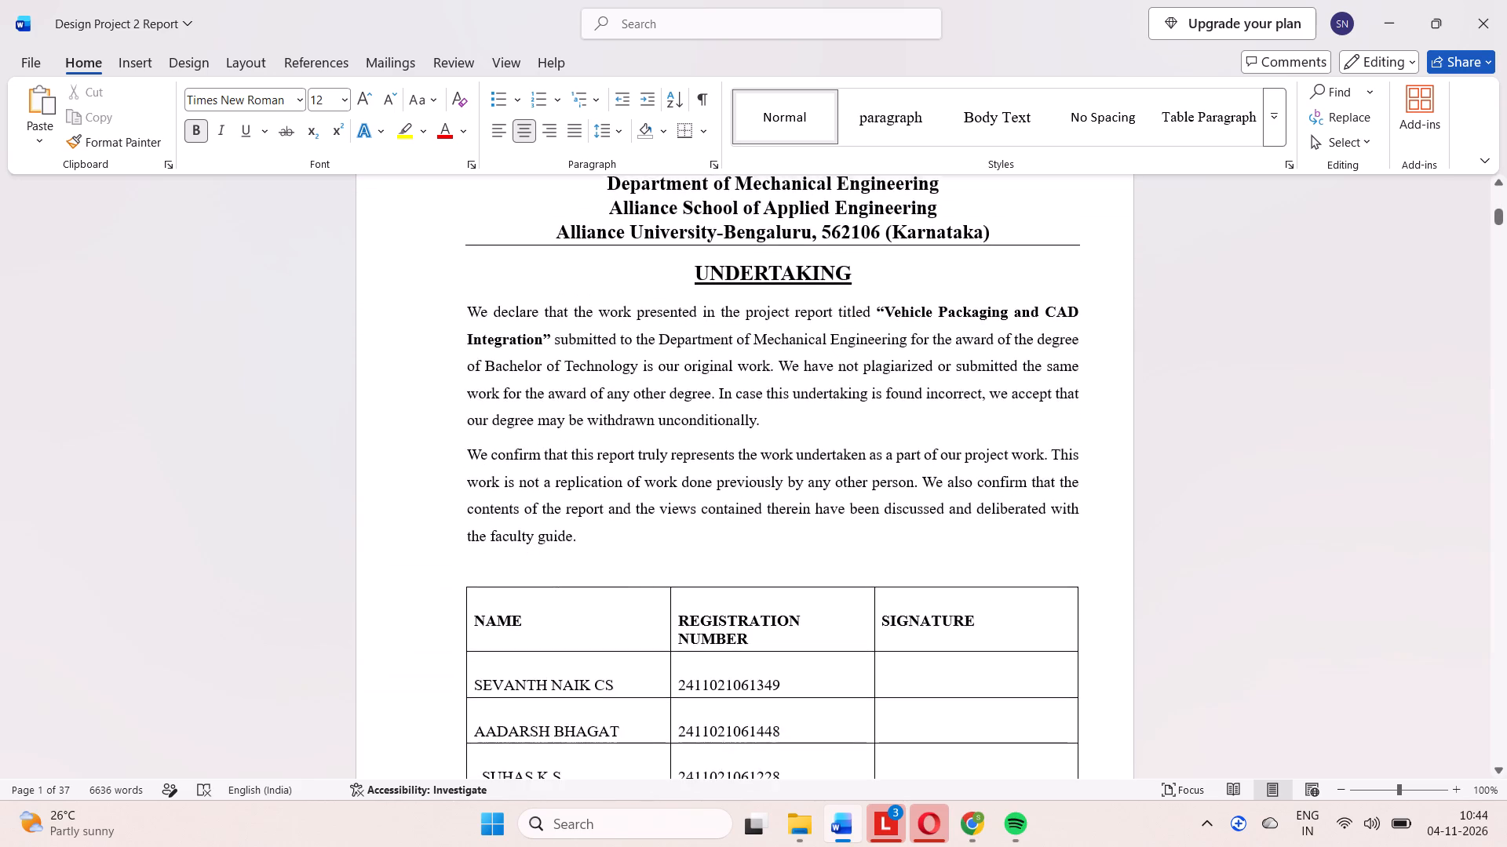
scroll(830, 576, "down", 1)
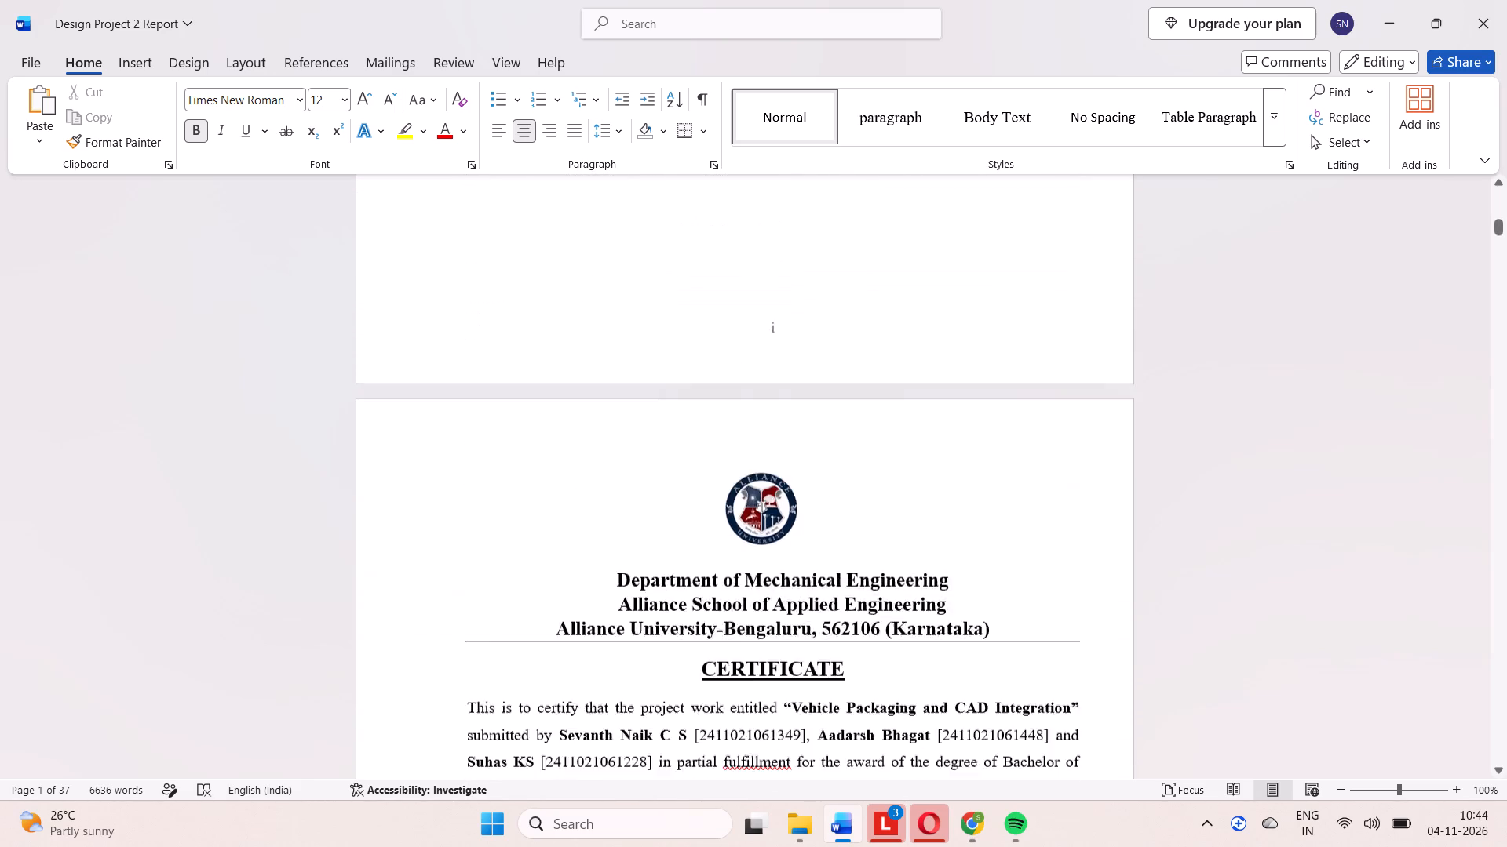
scroll(830, 576, "down", 1)
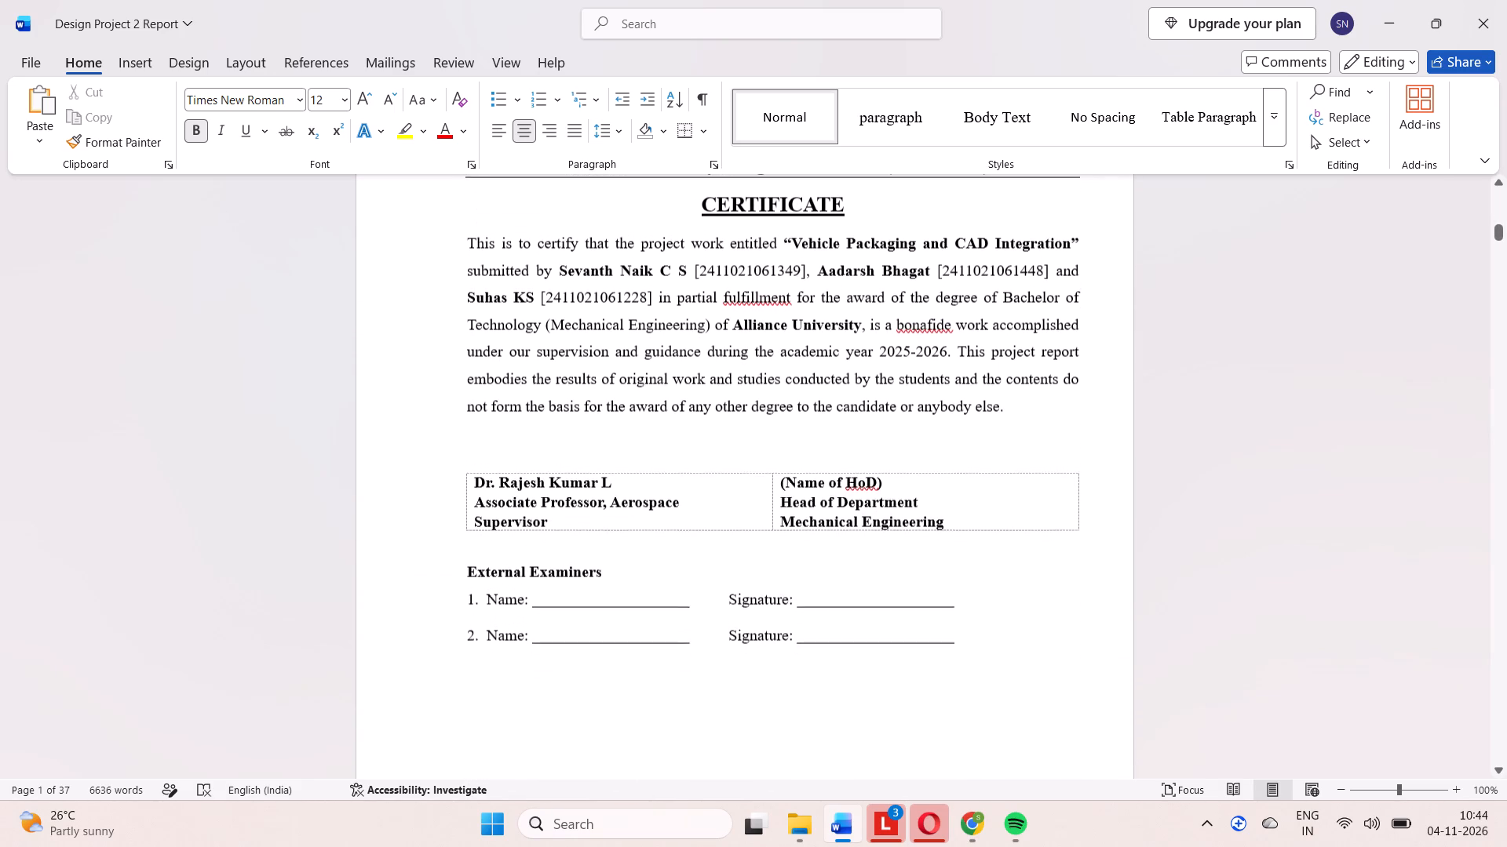
scroll(830, 576, "down", 1)
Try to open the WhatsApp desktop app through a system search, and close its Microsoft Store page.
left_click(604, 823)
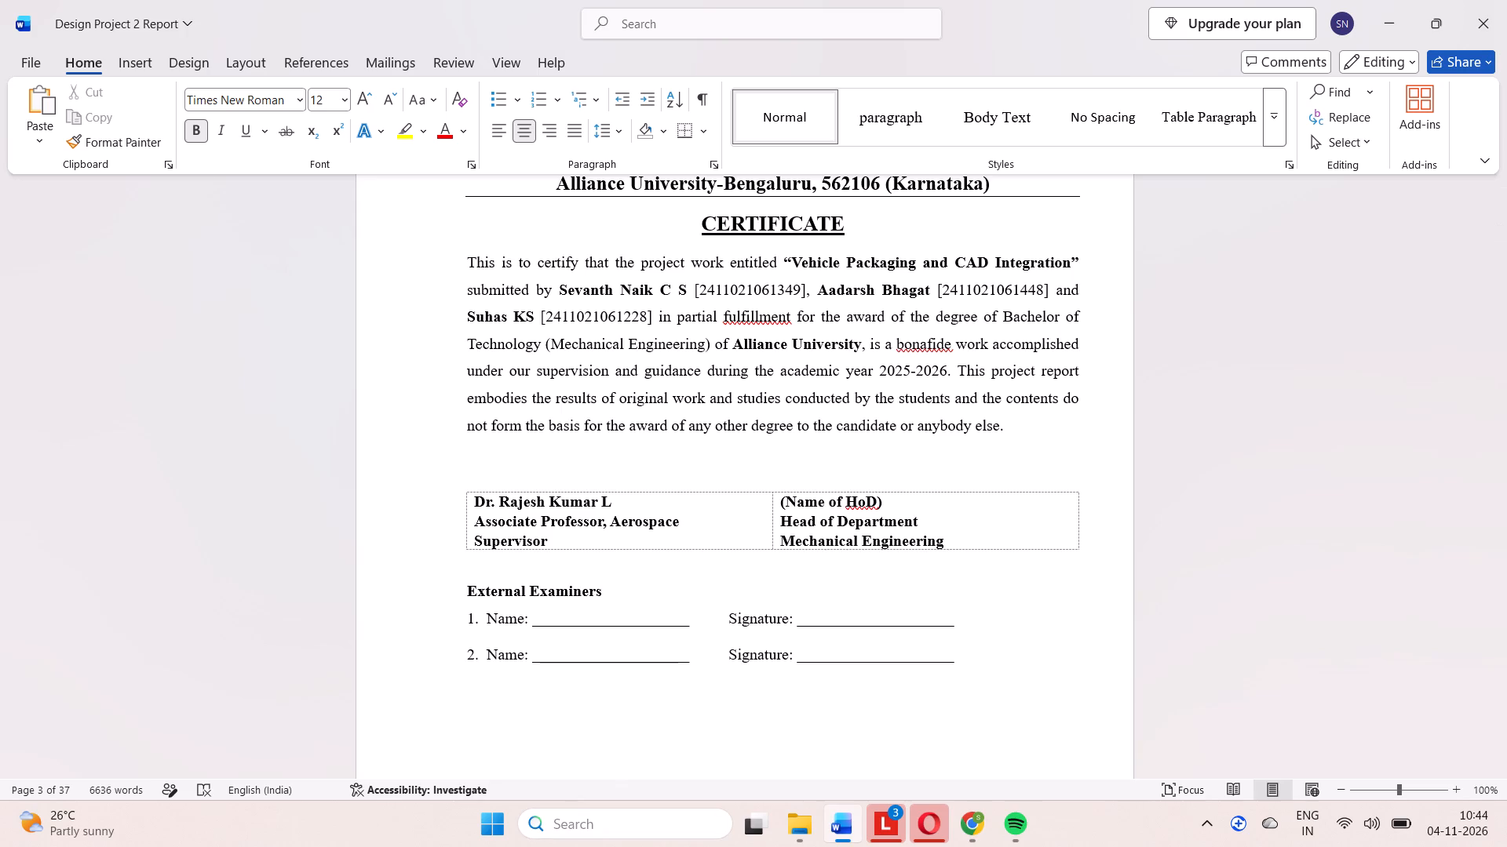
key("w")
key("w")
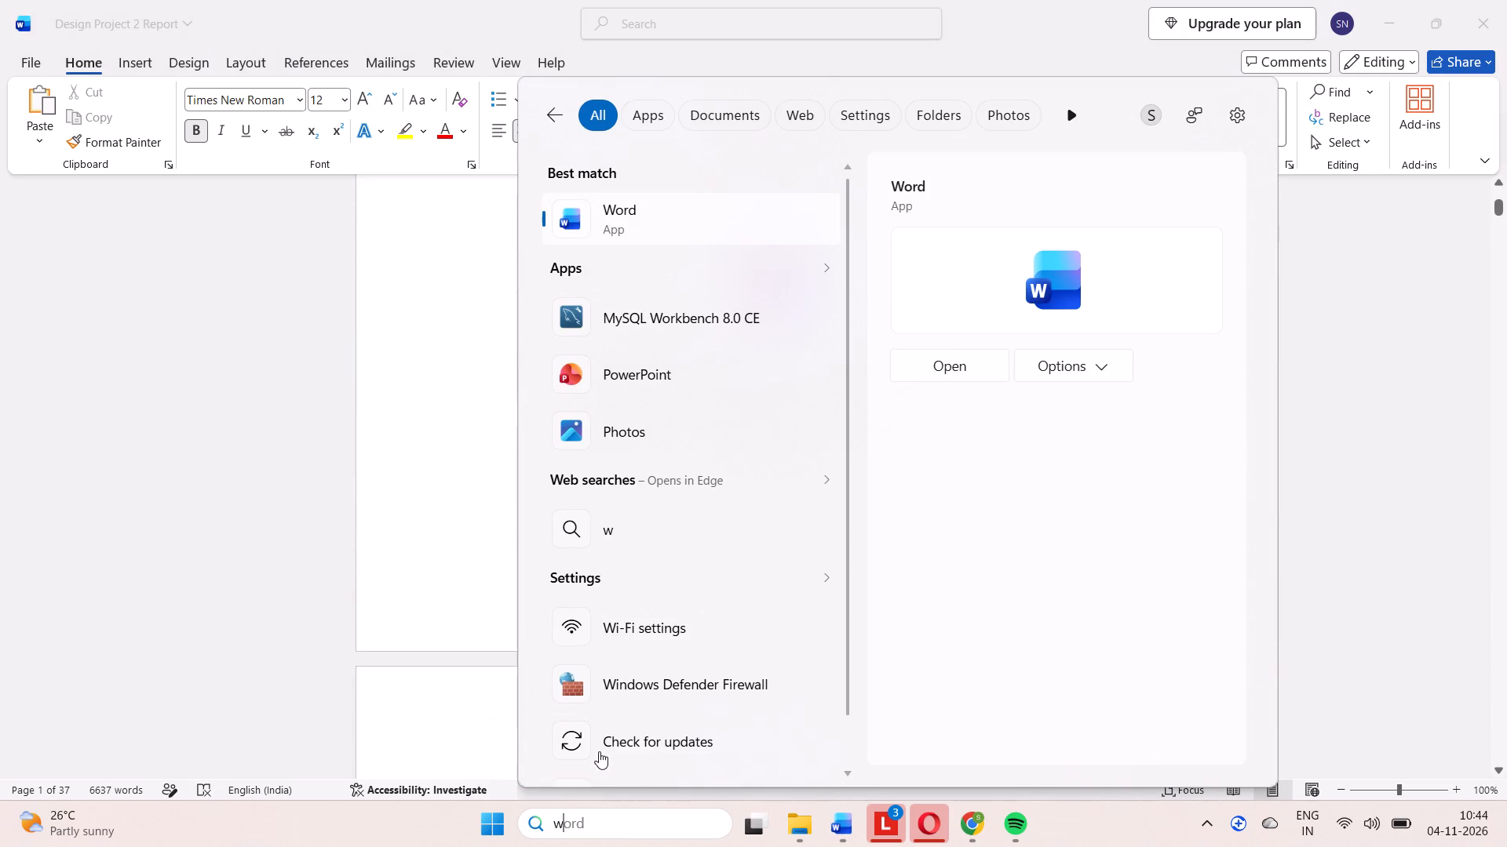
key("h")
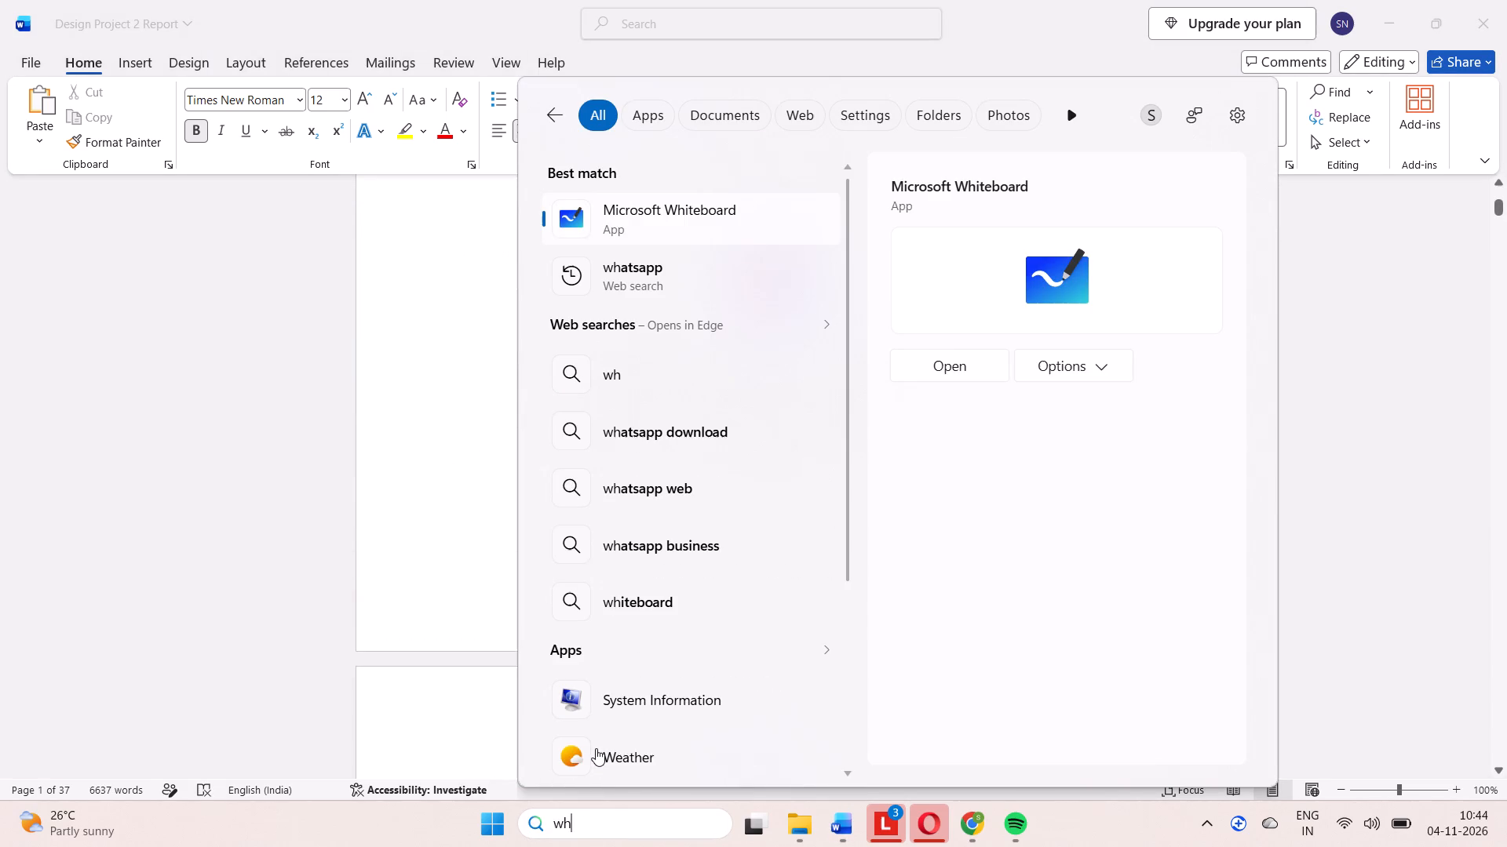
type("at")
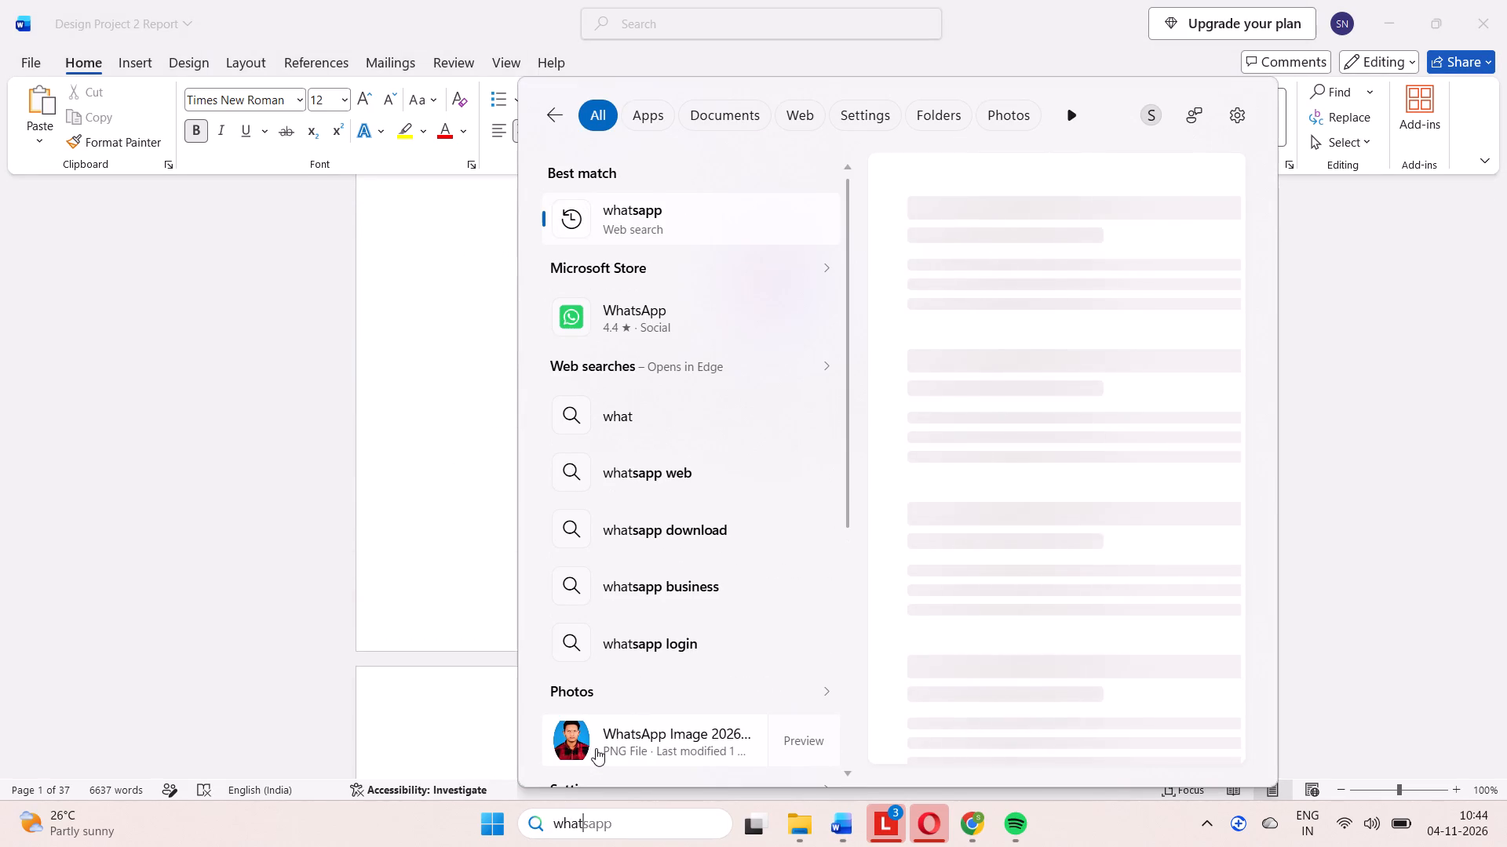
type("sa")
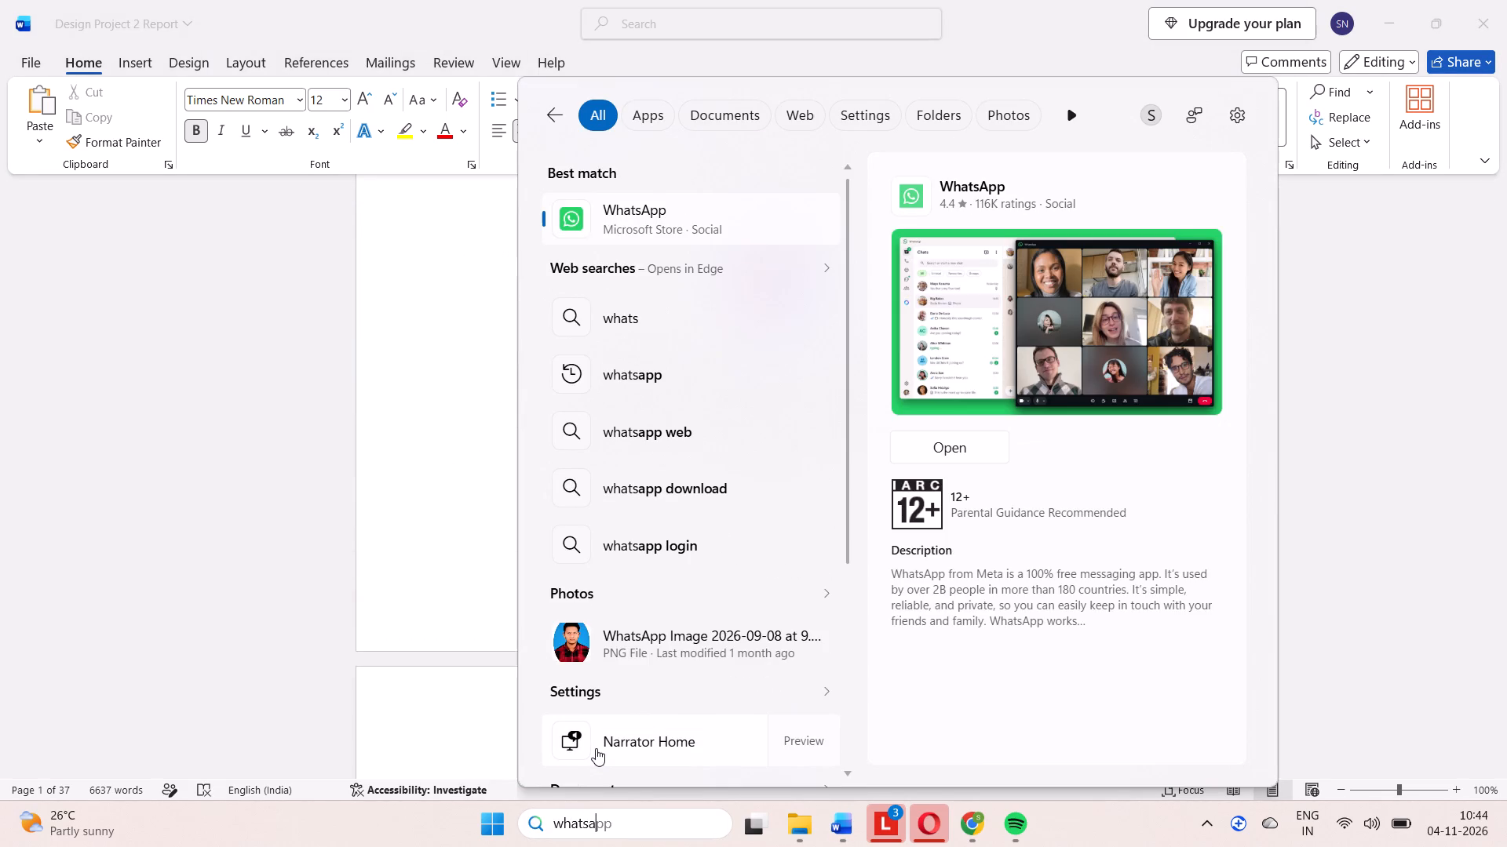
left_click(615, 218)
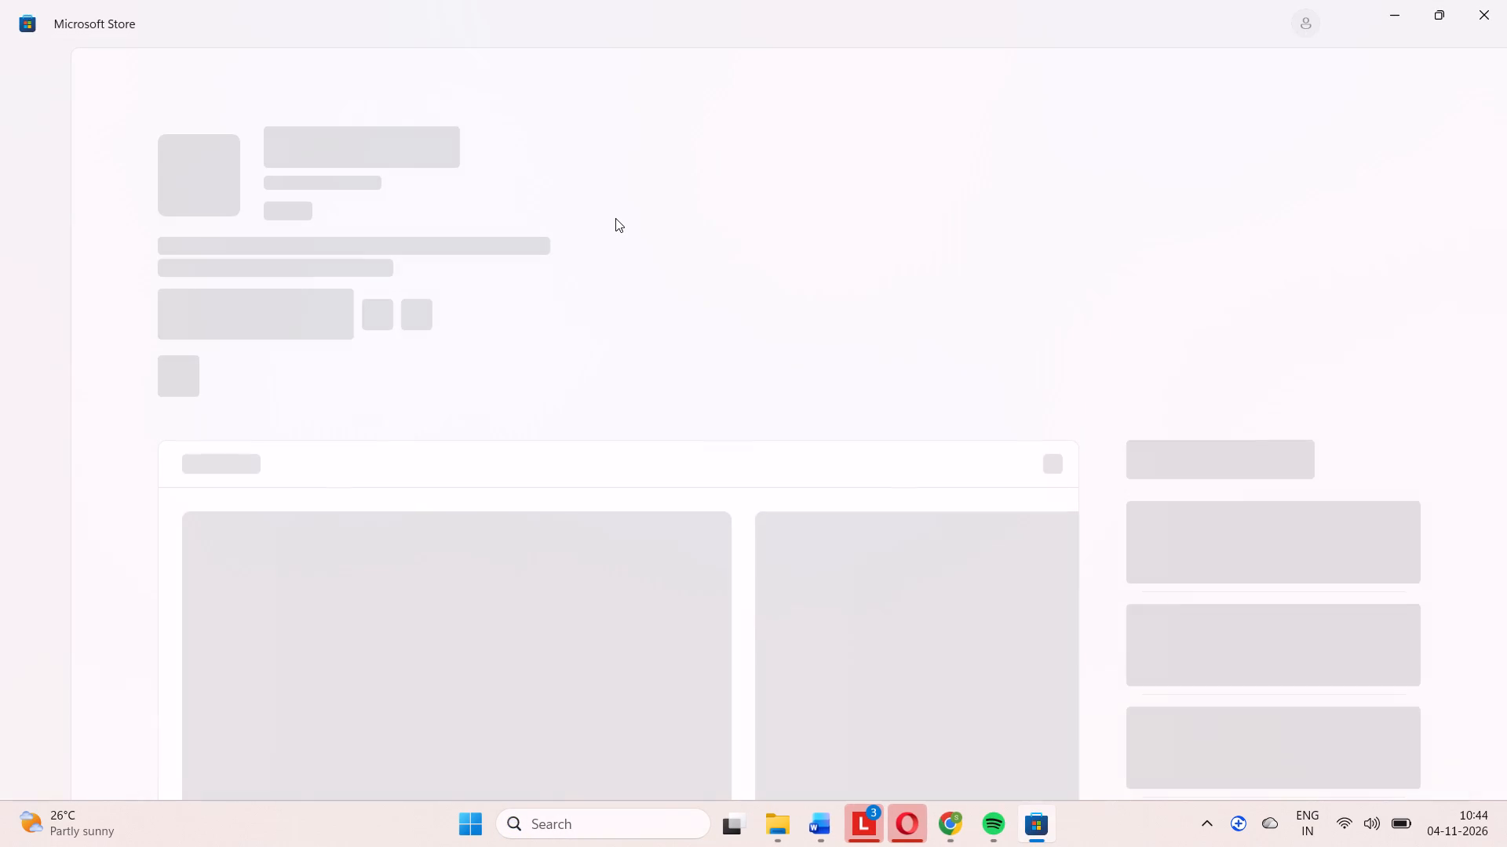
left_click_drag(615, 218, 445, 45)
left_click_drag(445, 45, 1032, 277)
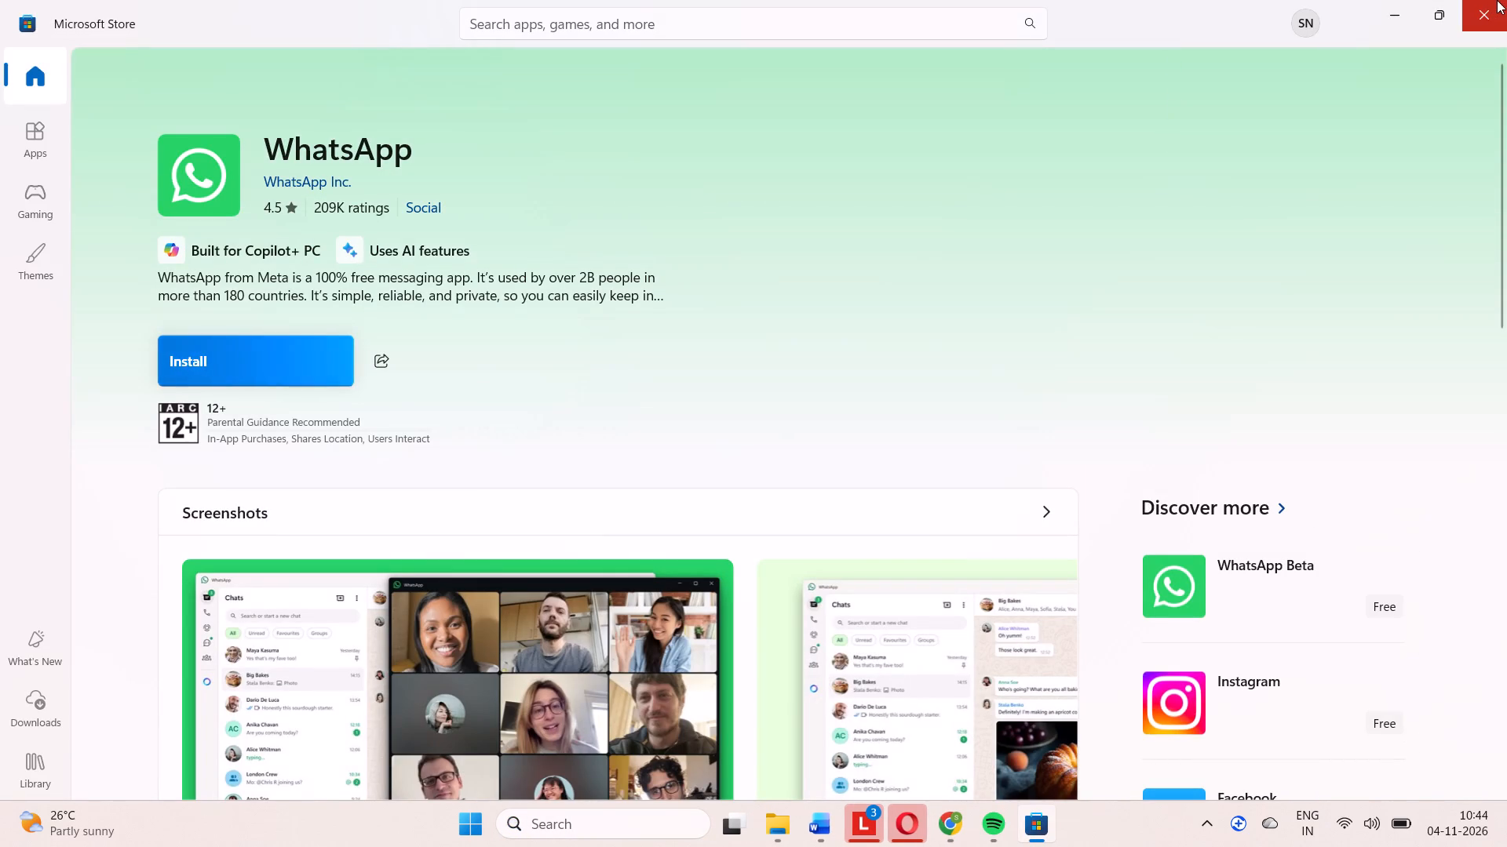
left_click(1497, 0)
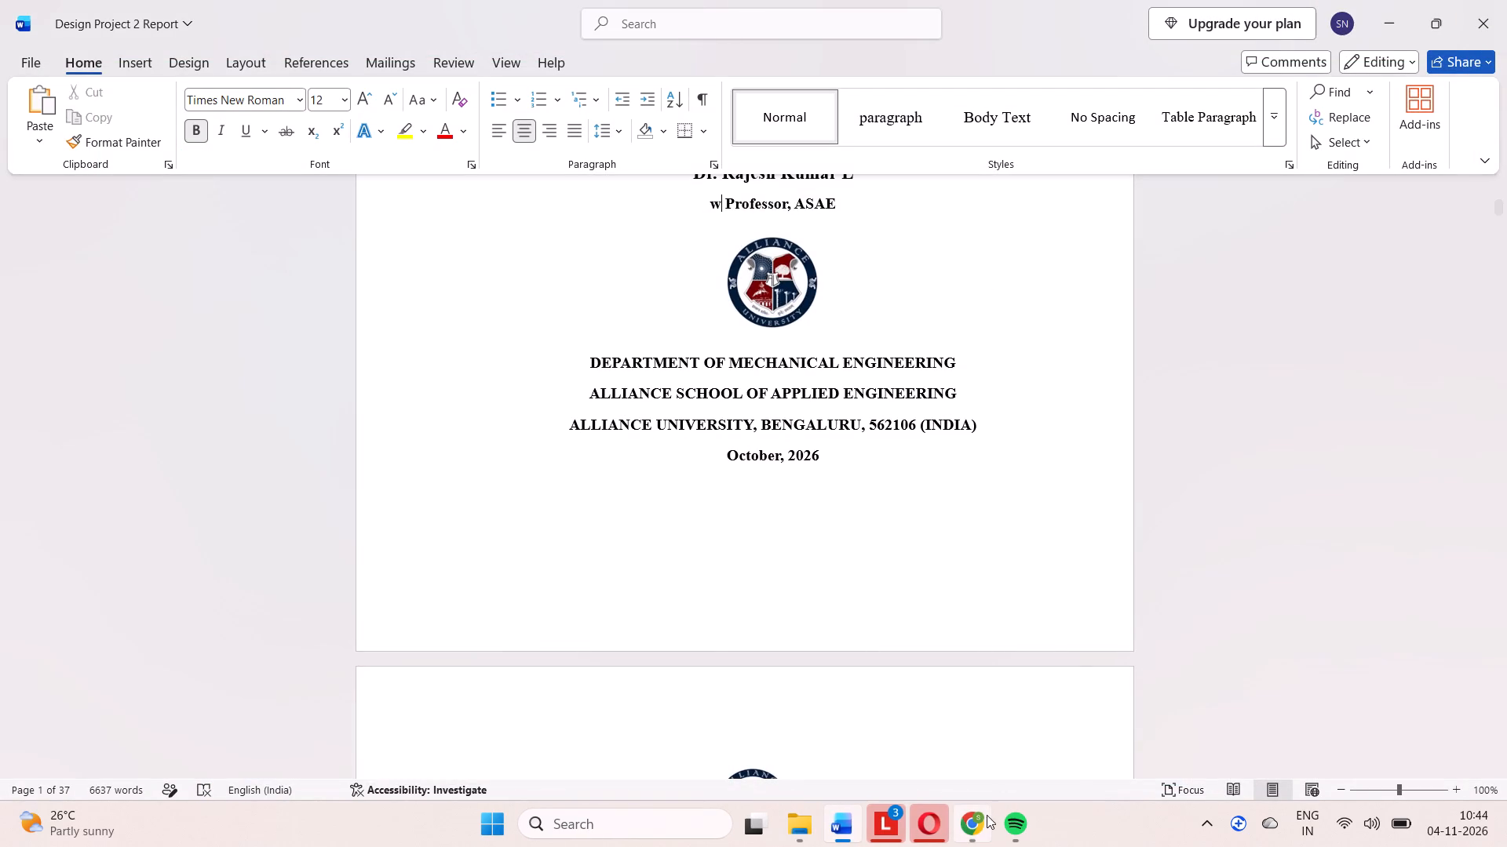
Switch to Chrome and open WhatsApp Web in a new tab.
left_click(980, 820)
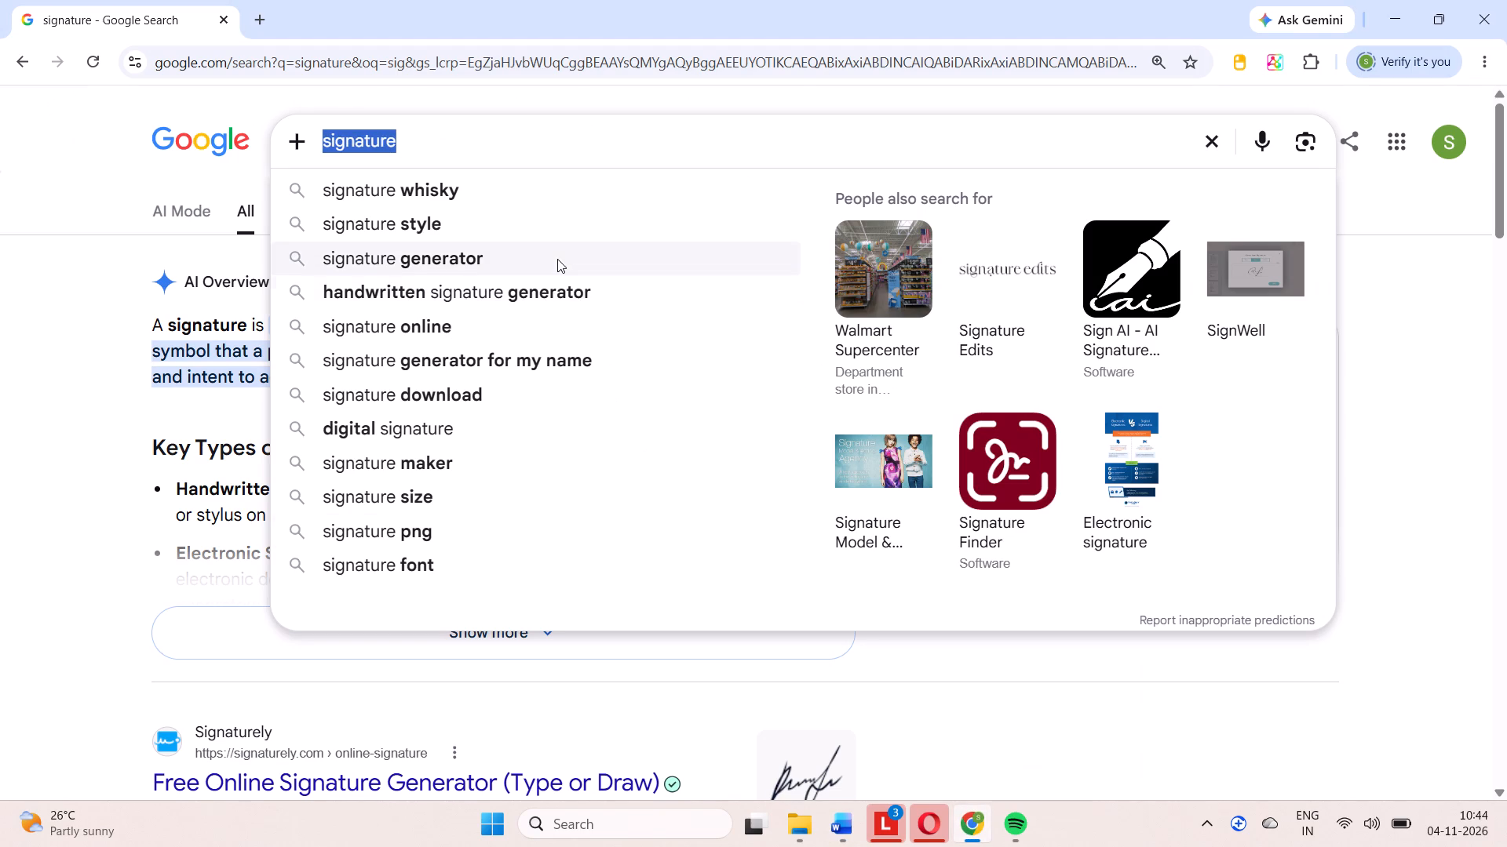
left_click(249, 0)
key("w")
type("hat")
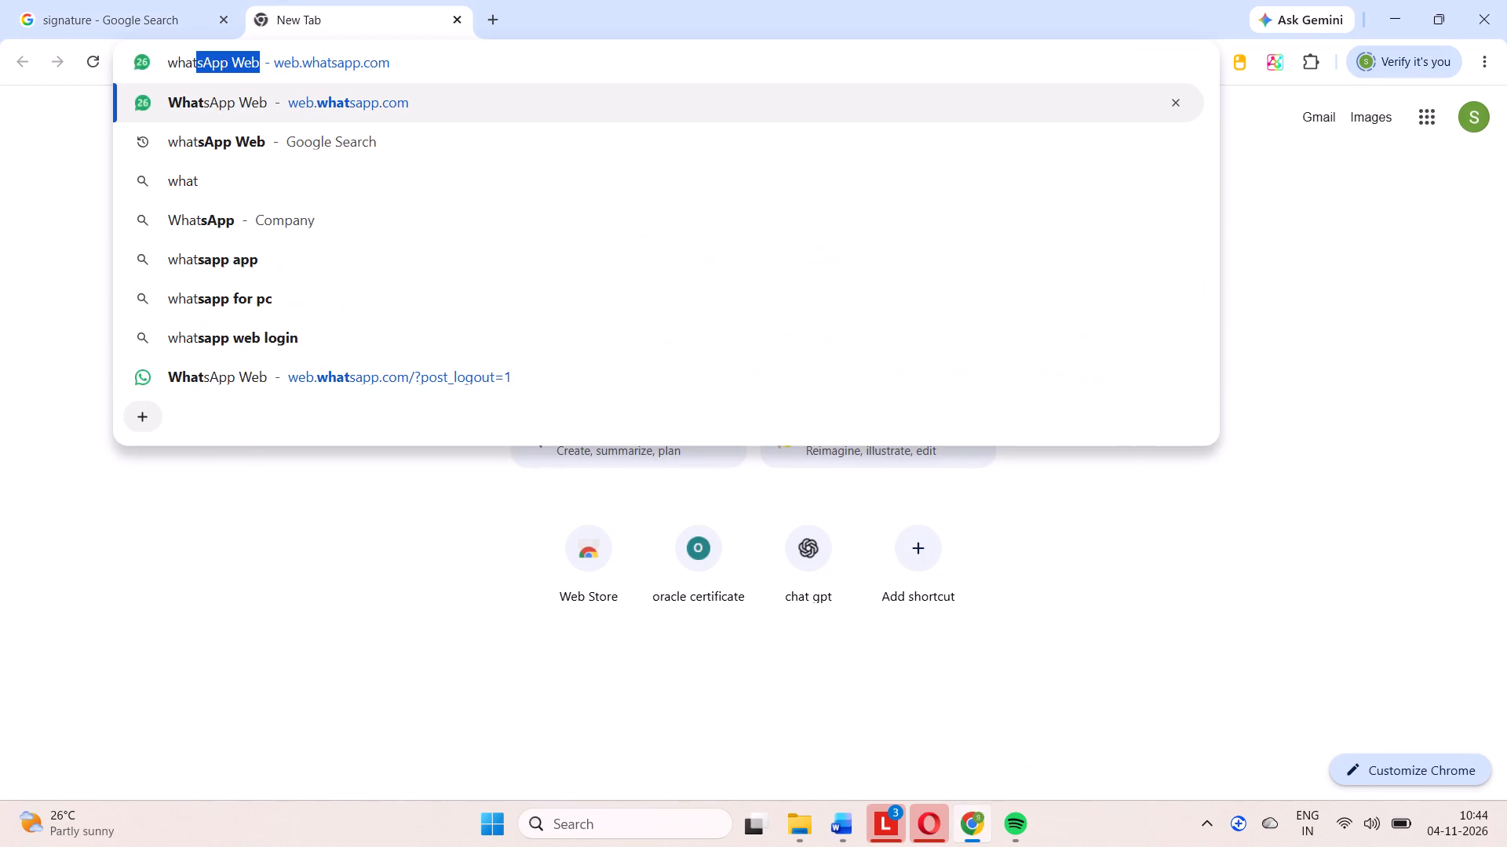
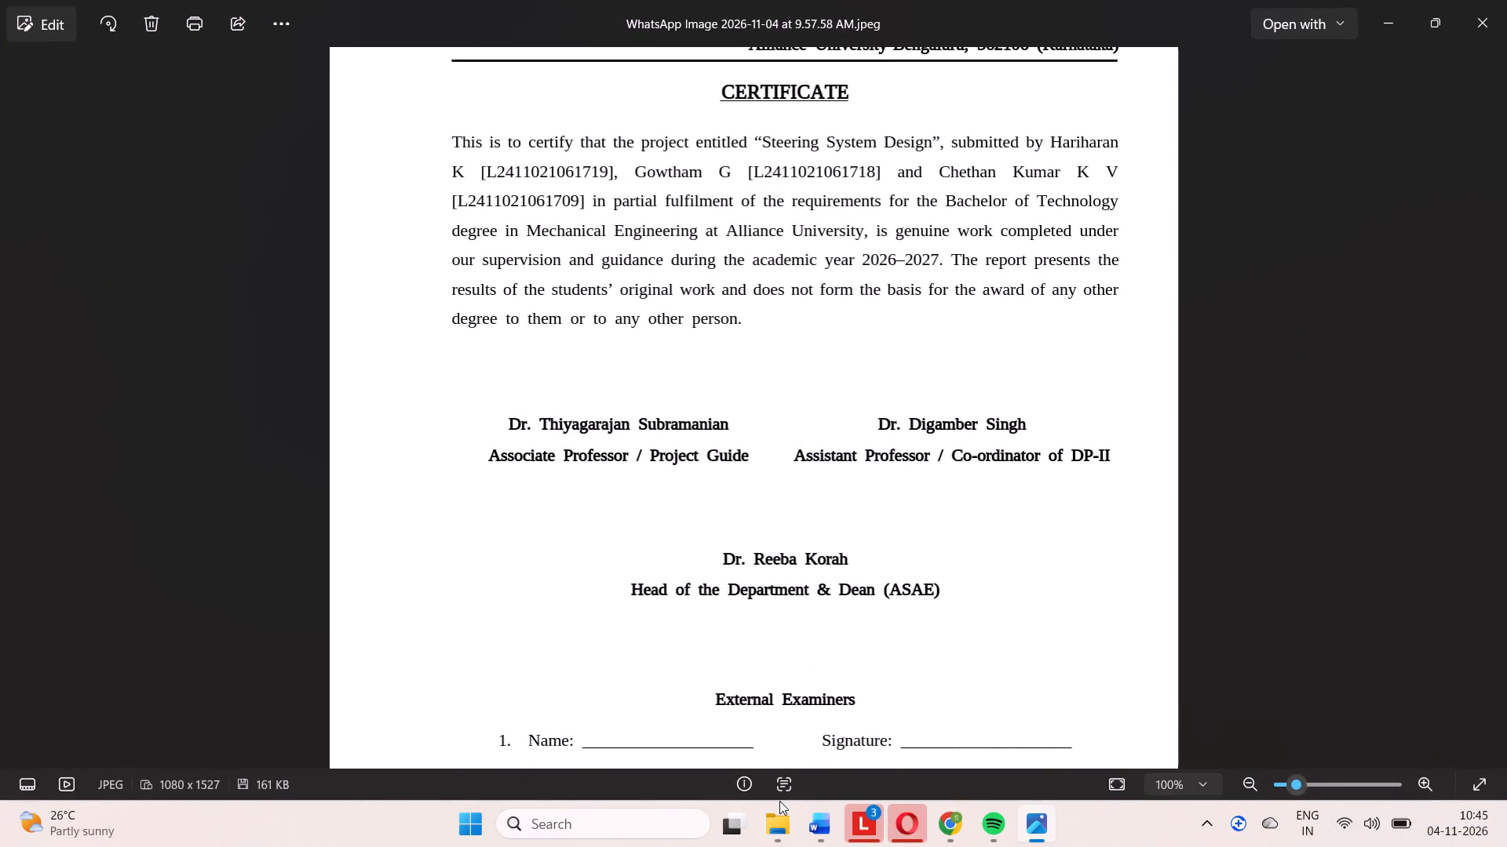
Scan the certificate image for text and select the DP-II co-ordinator's name and designation.
left_click(787, 783)
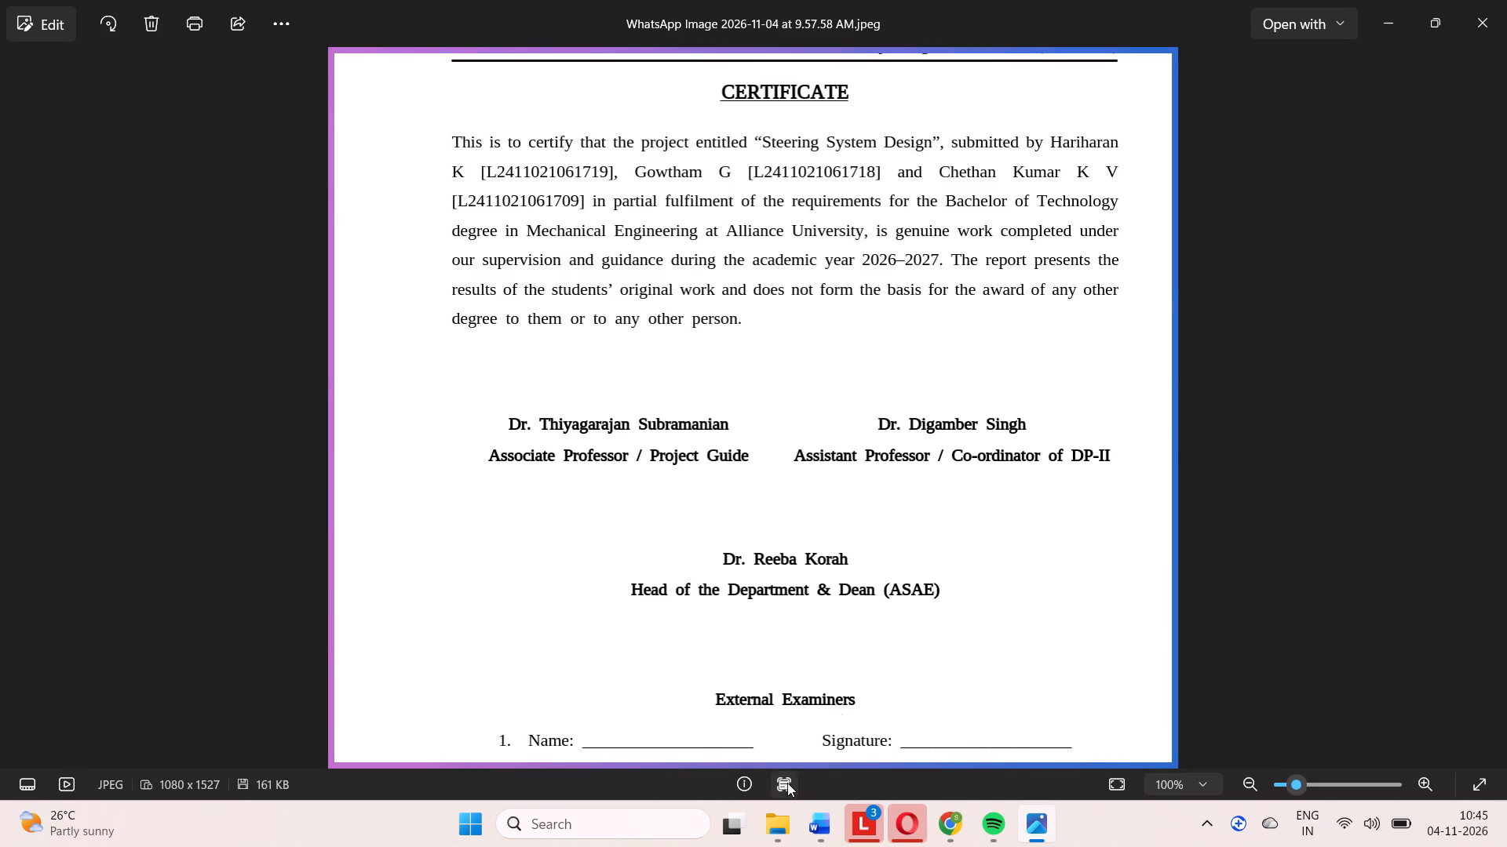
left_click_drag(1123, 454, 1122, 453)
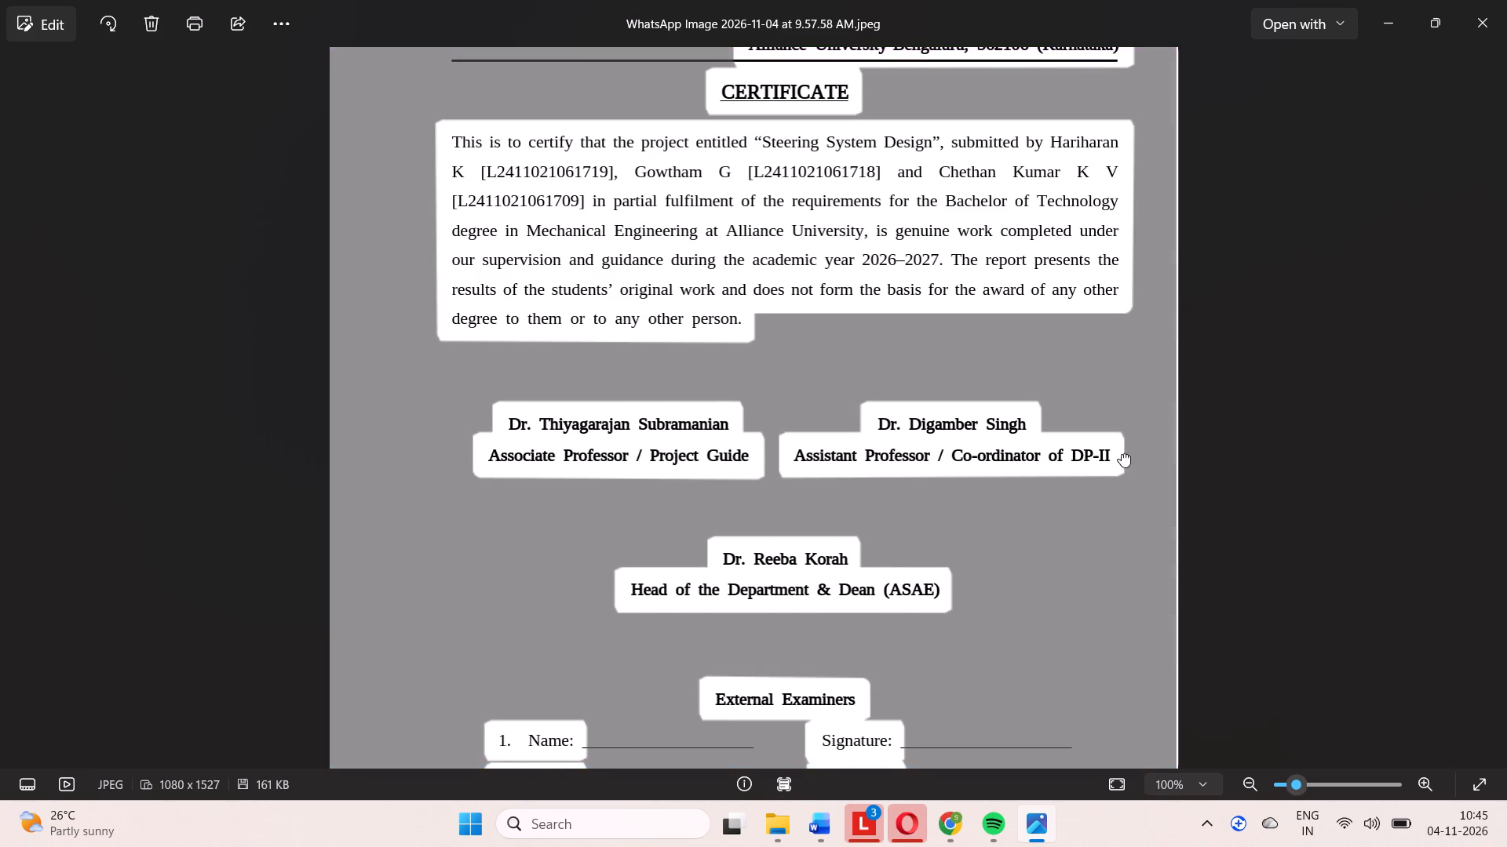
left_click_drag(1122, 453, 1069, 444)
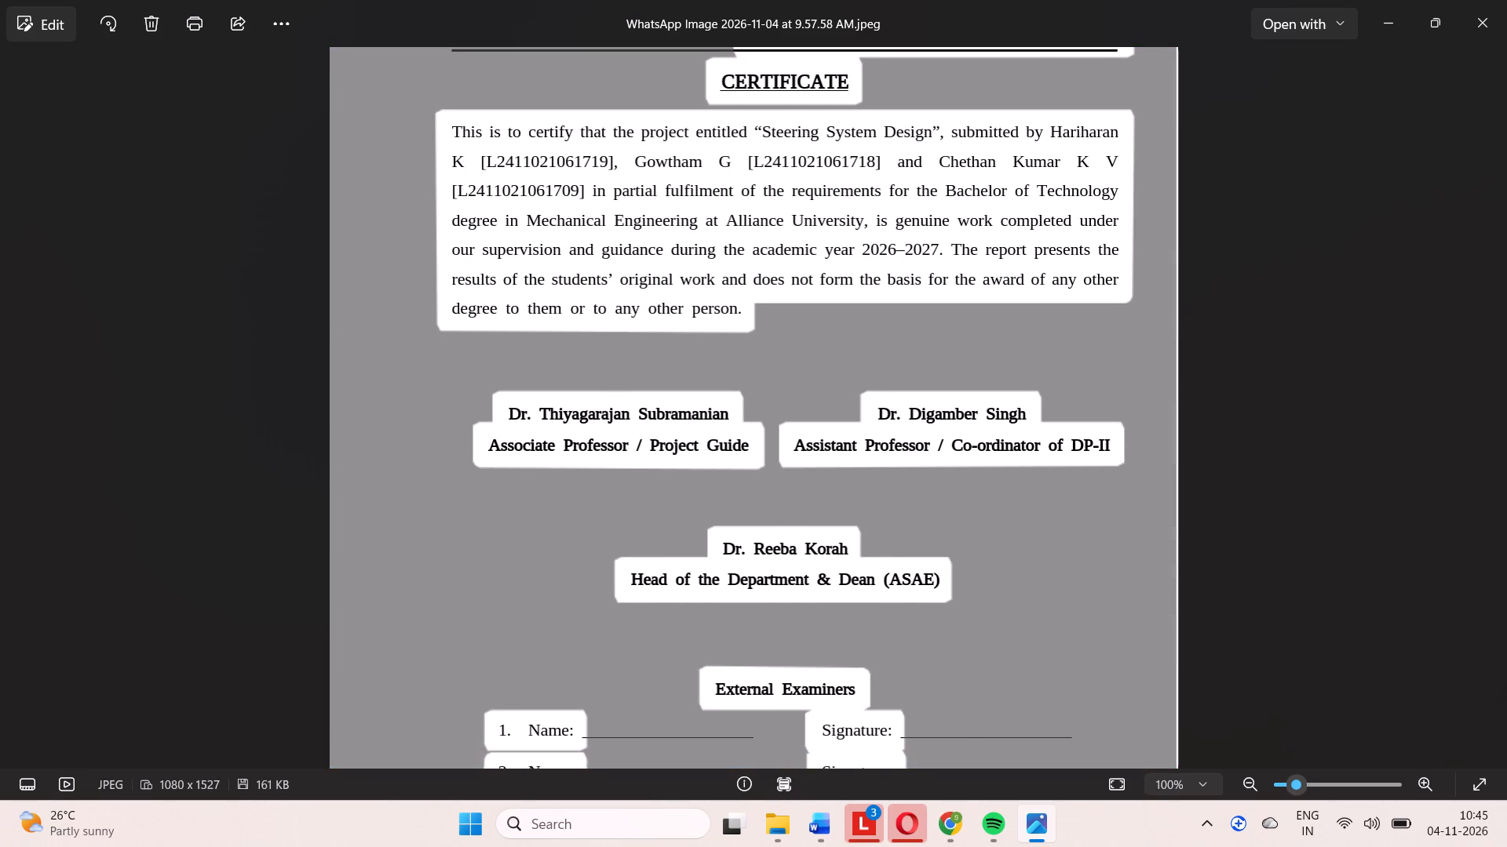
left_click_drag(876, 413, 1092, 446)
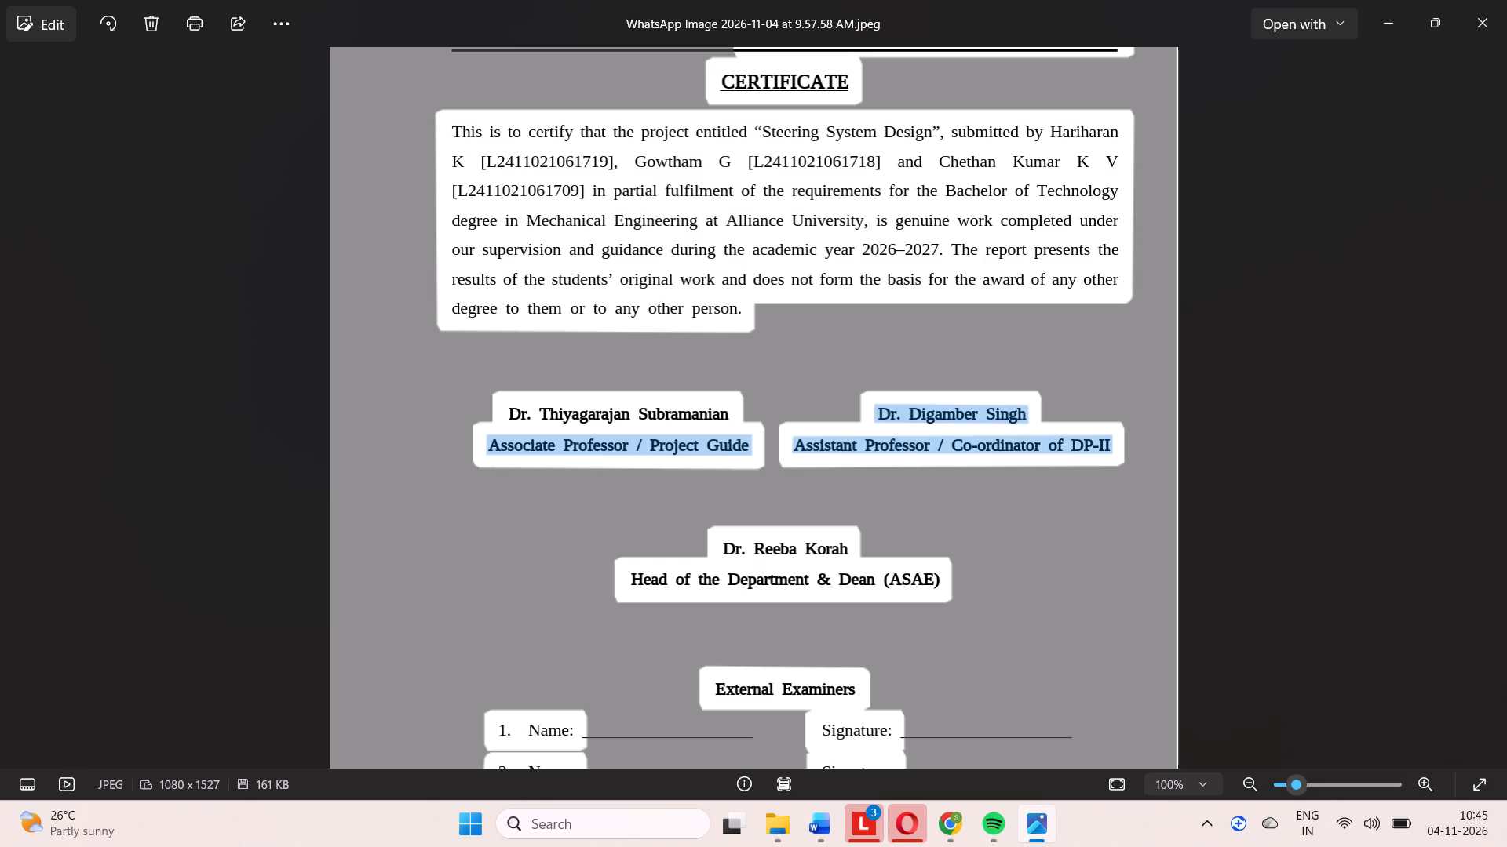
left_click(1092, 446)
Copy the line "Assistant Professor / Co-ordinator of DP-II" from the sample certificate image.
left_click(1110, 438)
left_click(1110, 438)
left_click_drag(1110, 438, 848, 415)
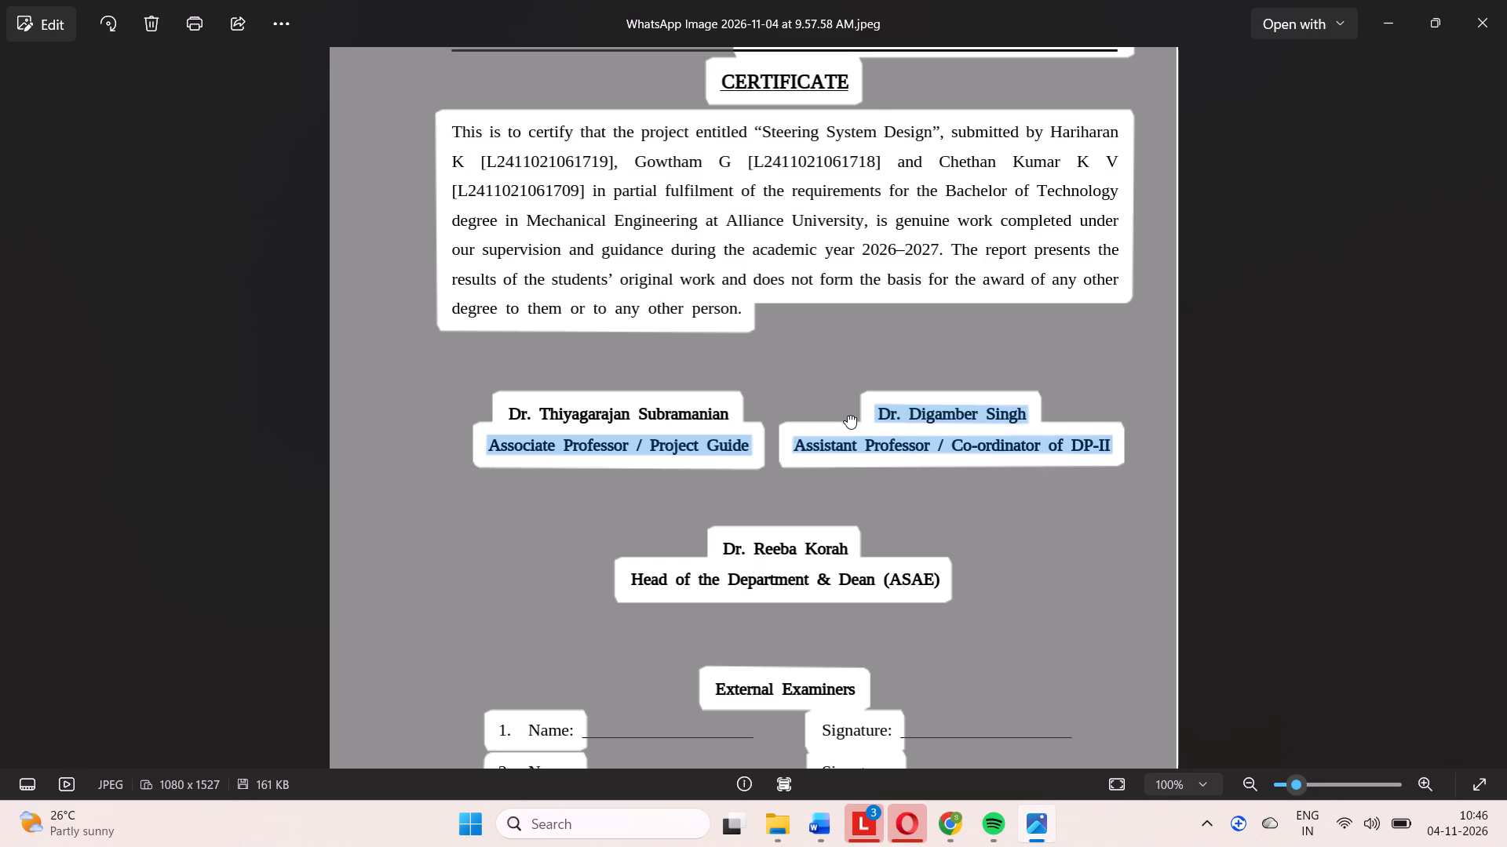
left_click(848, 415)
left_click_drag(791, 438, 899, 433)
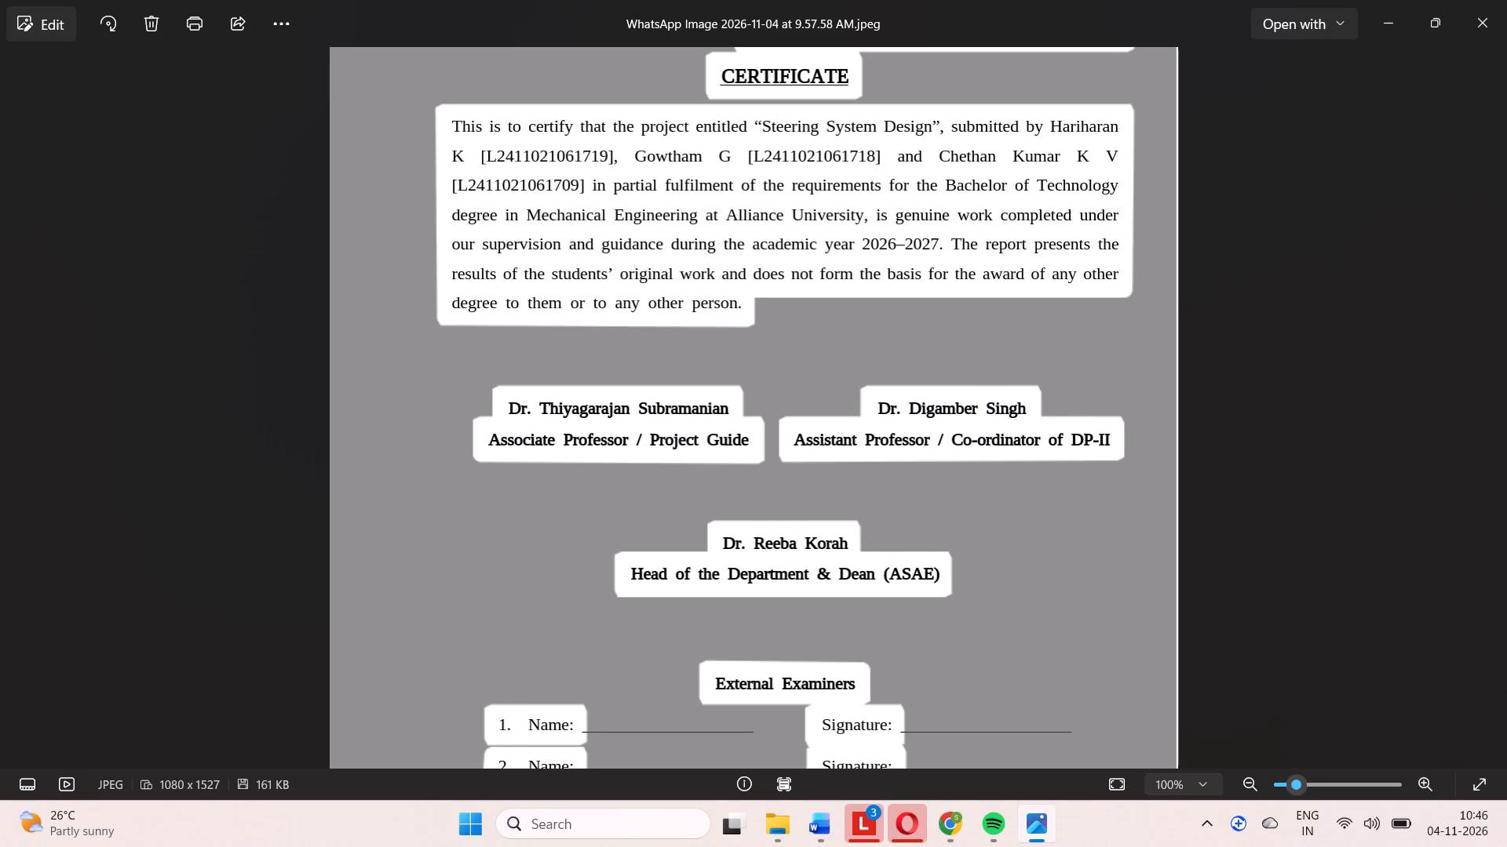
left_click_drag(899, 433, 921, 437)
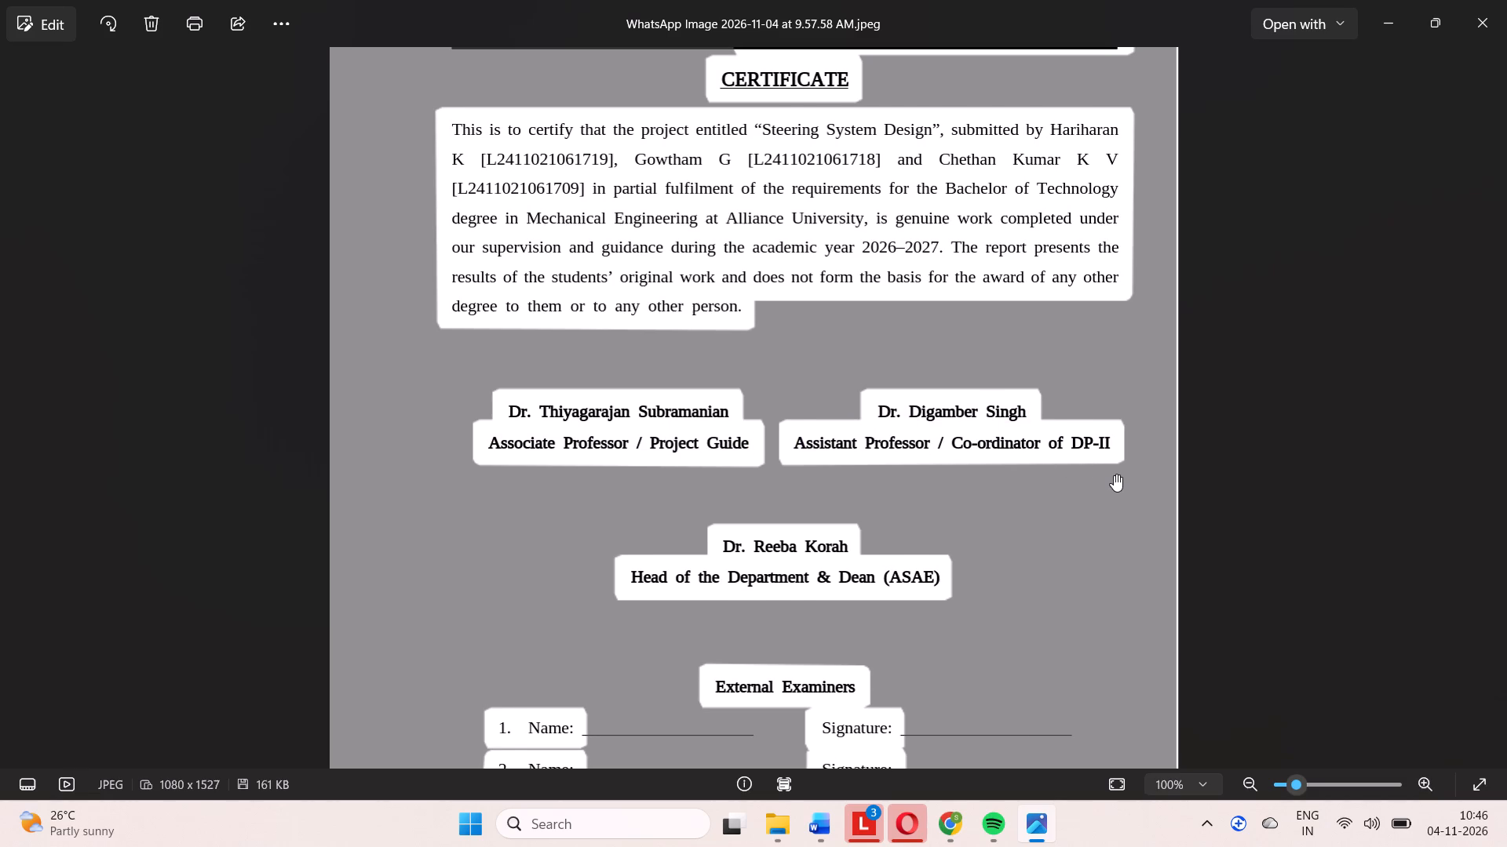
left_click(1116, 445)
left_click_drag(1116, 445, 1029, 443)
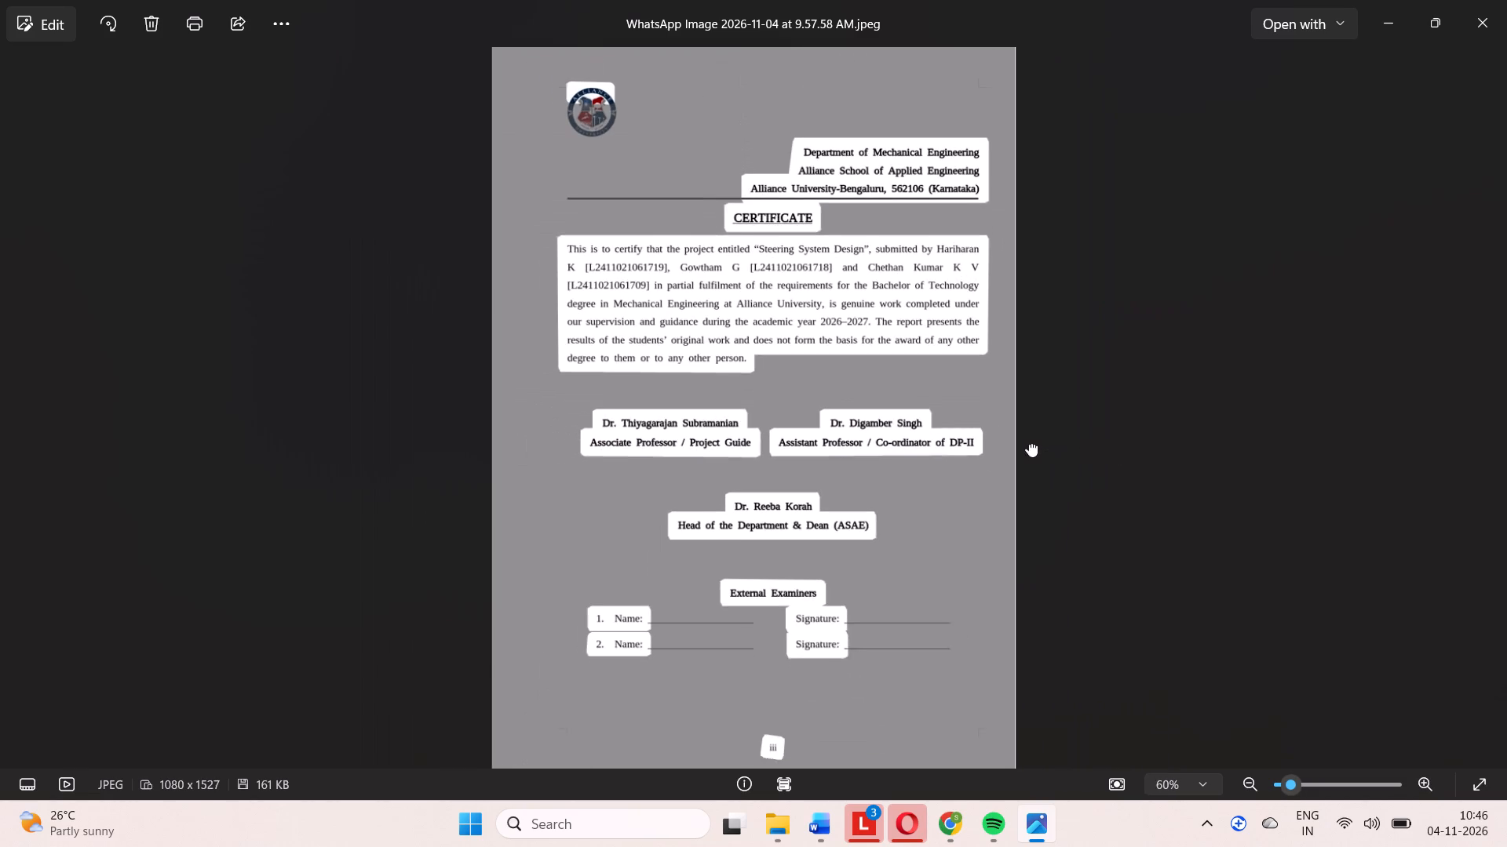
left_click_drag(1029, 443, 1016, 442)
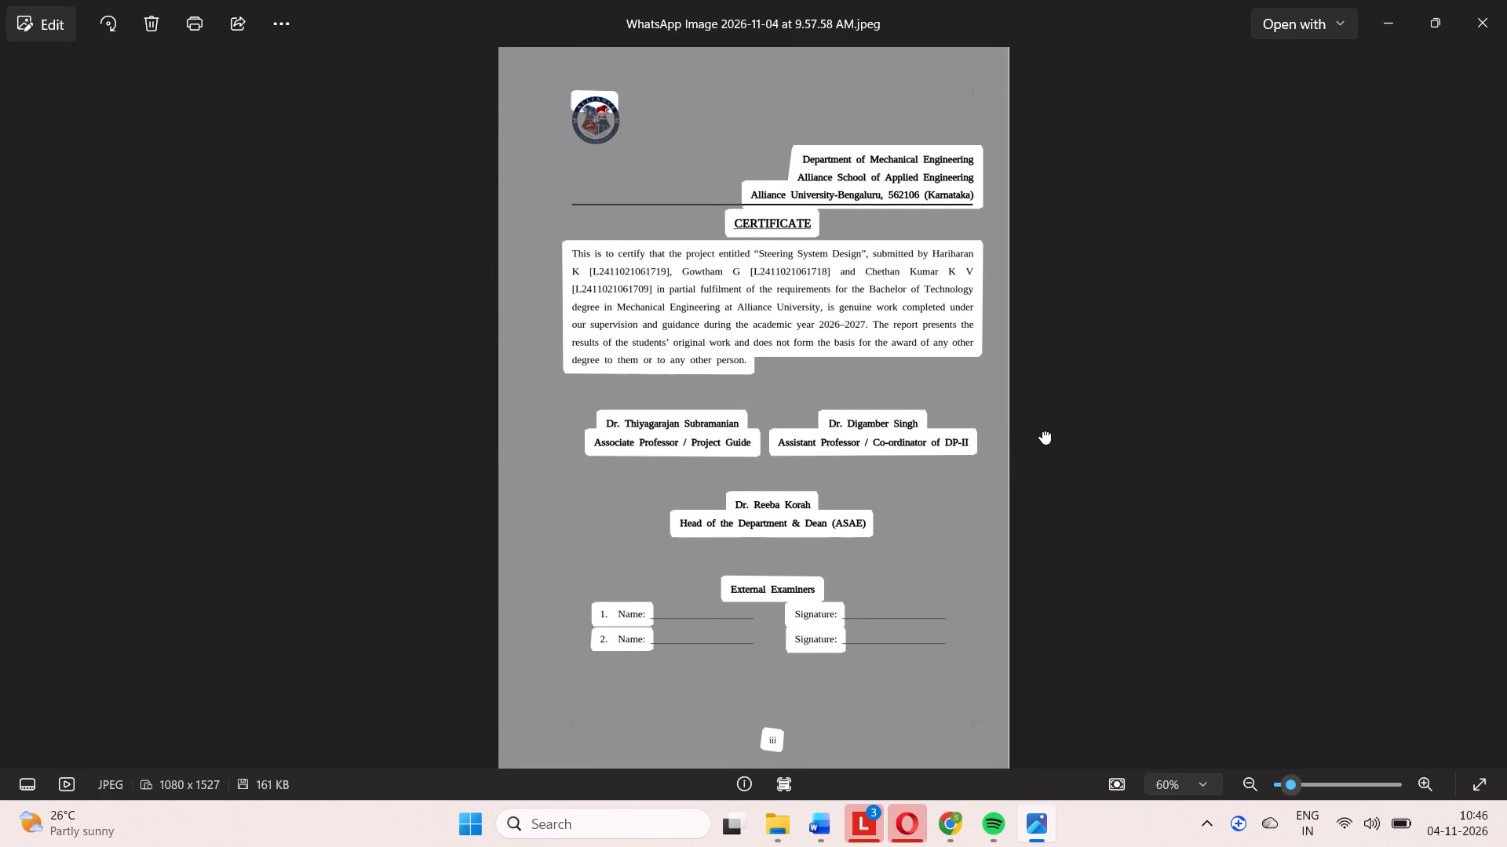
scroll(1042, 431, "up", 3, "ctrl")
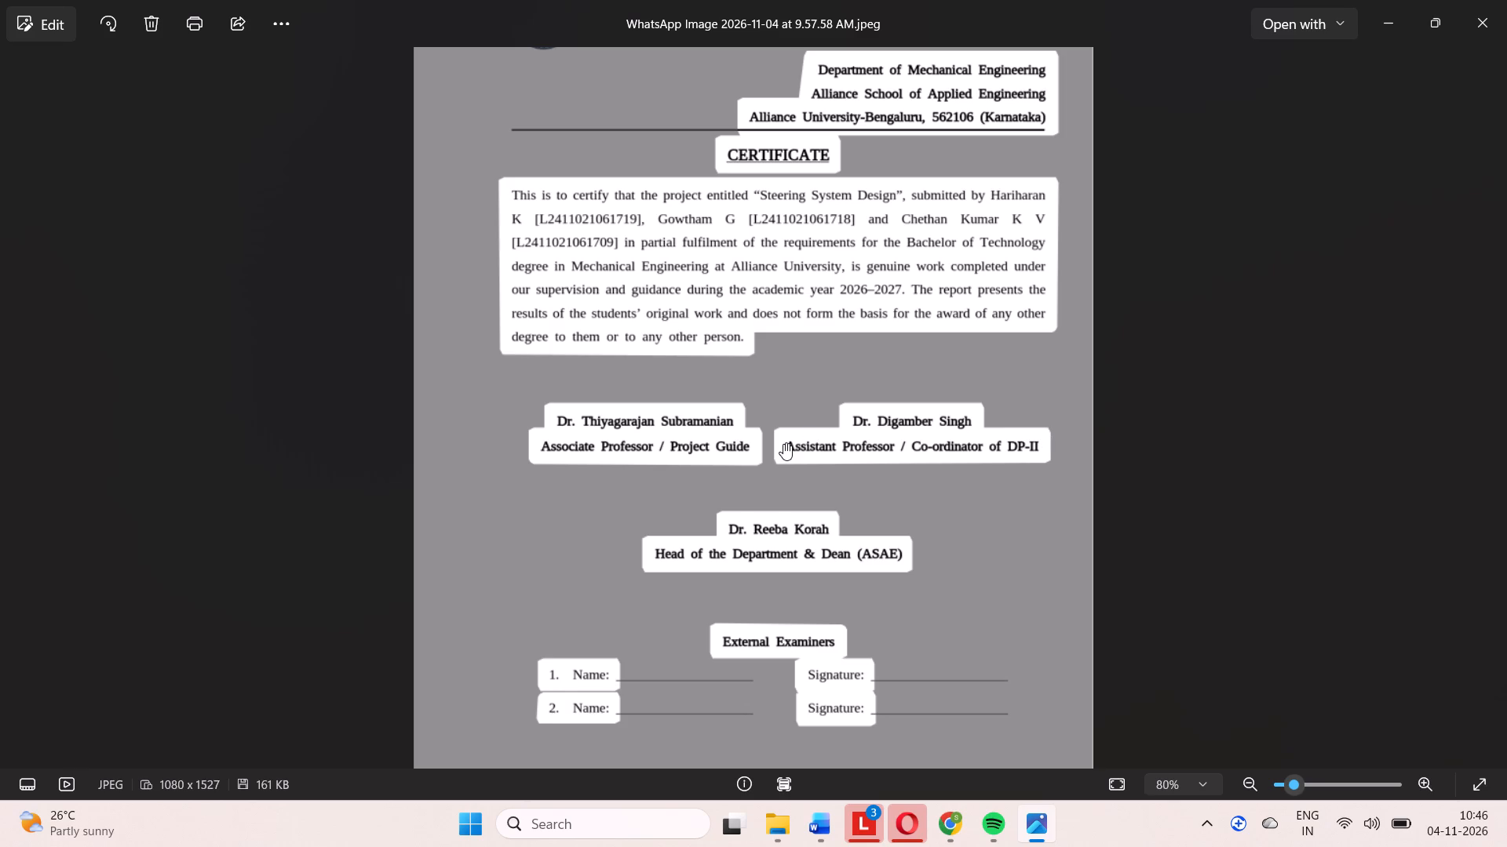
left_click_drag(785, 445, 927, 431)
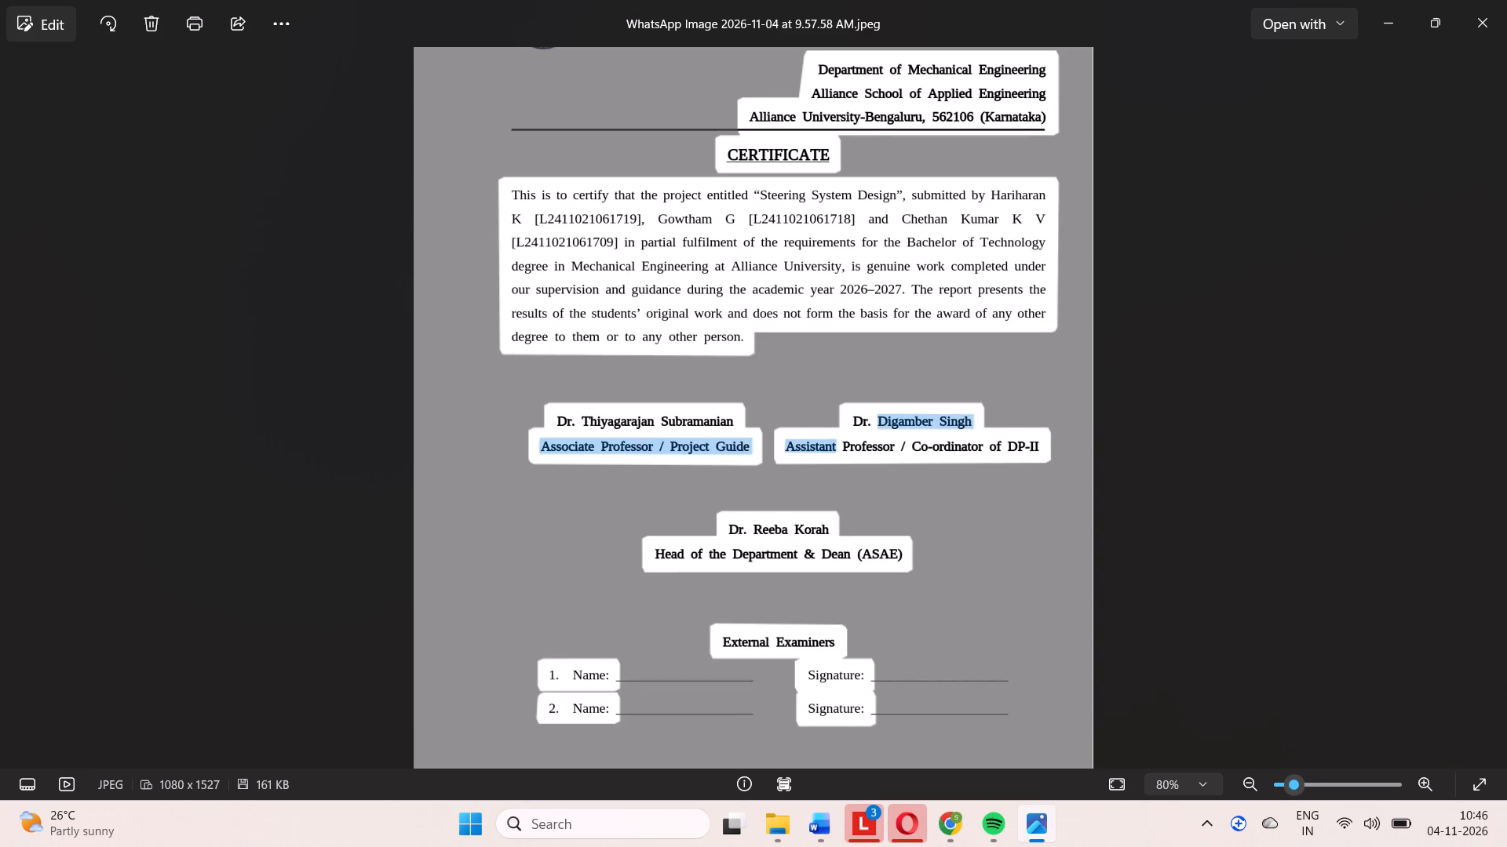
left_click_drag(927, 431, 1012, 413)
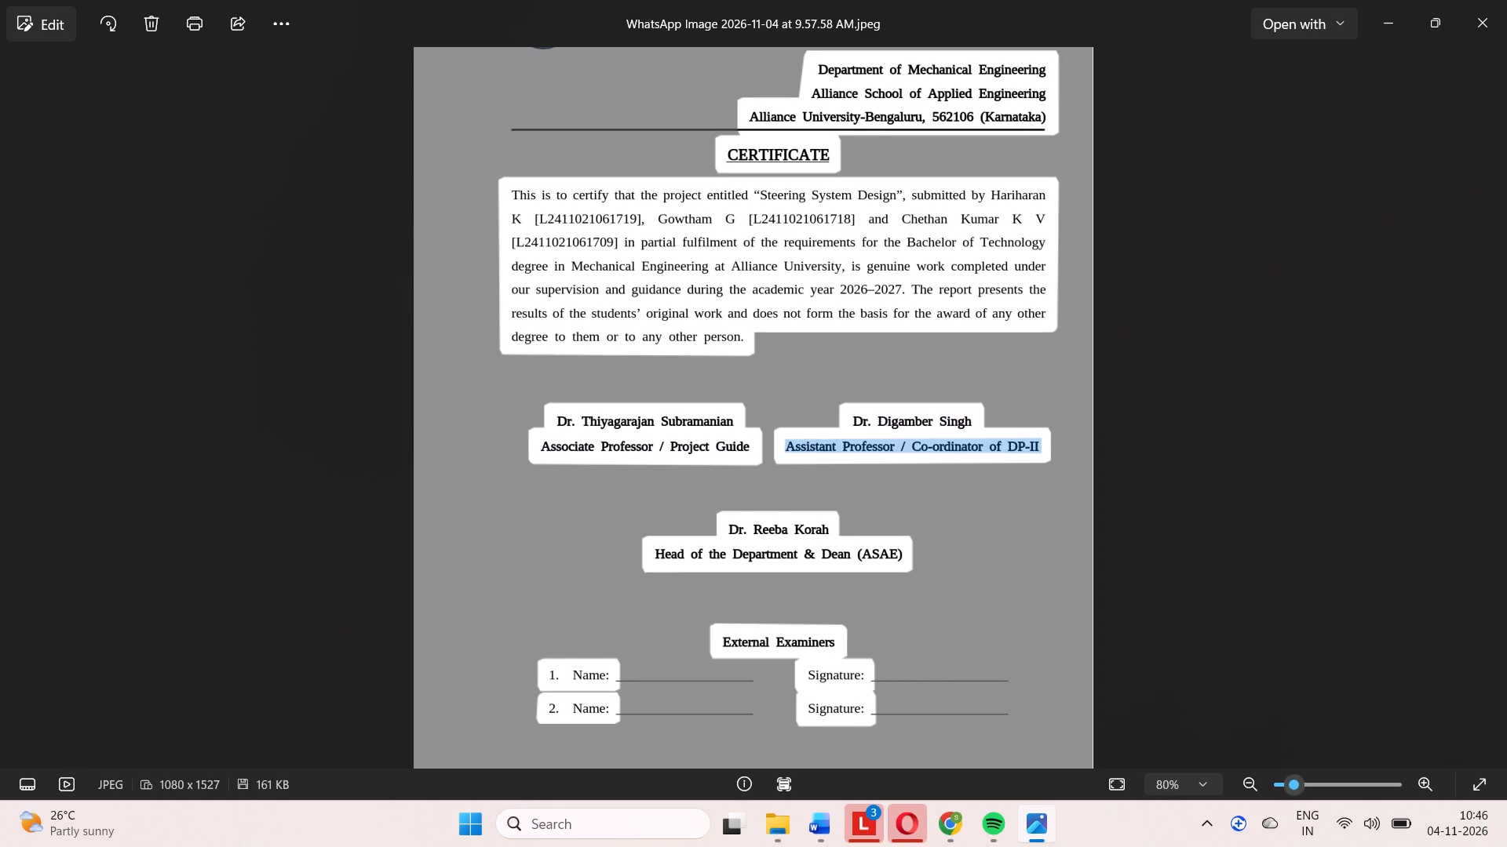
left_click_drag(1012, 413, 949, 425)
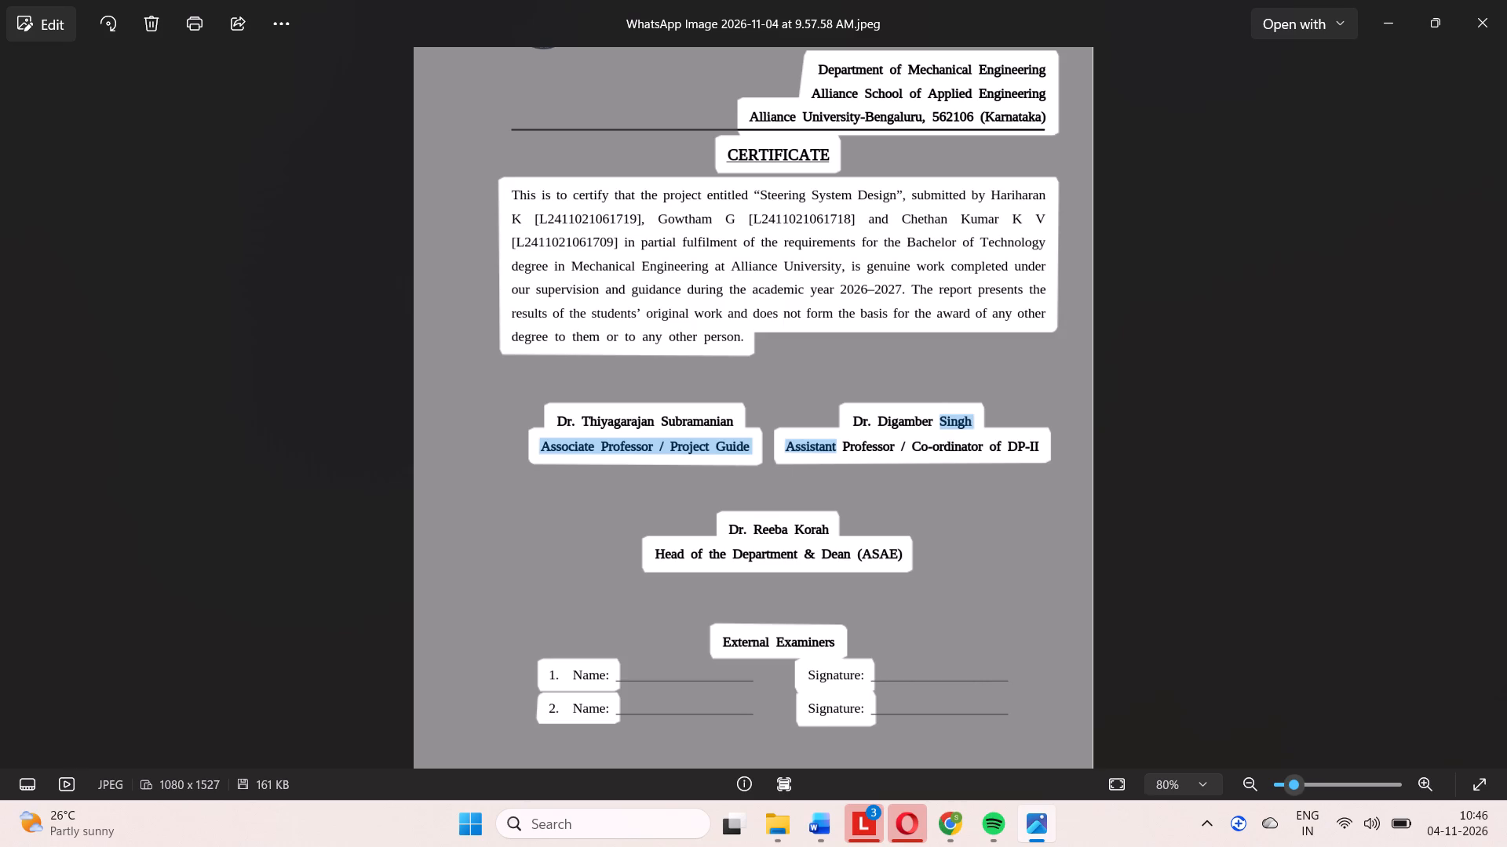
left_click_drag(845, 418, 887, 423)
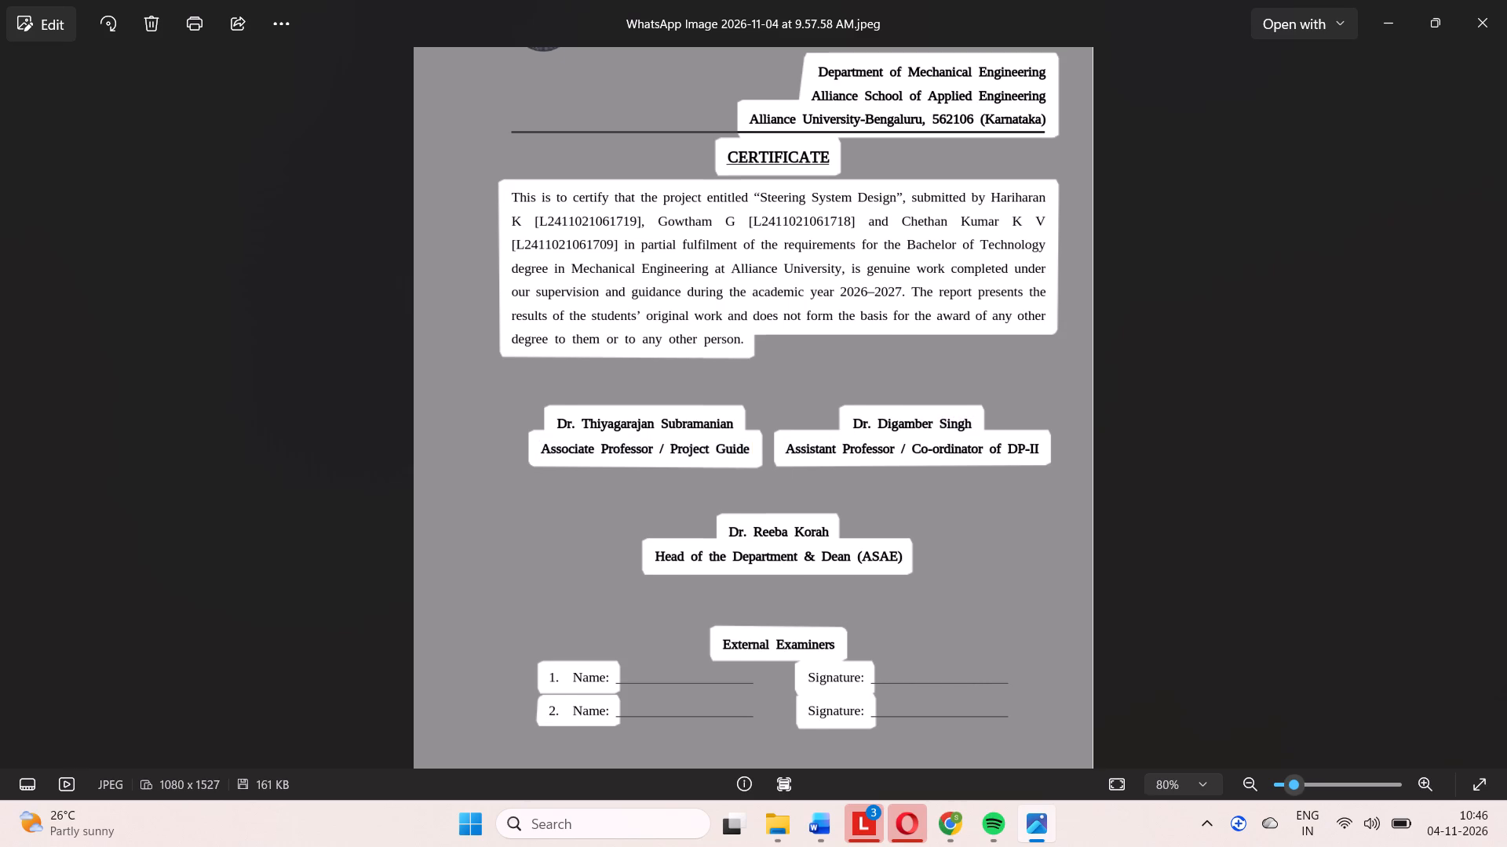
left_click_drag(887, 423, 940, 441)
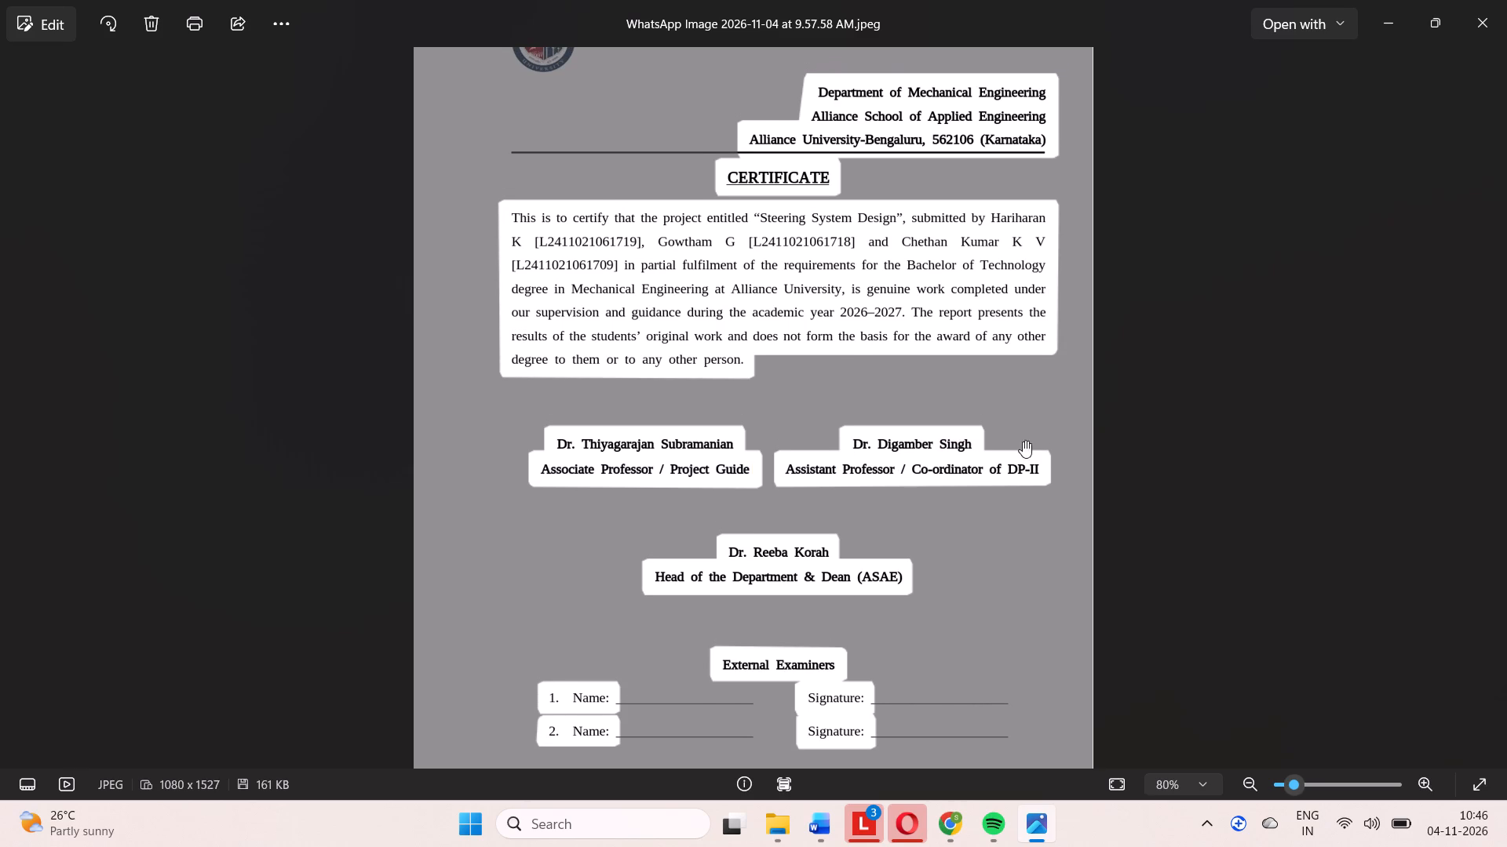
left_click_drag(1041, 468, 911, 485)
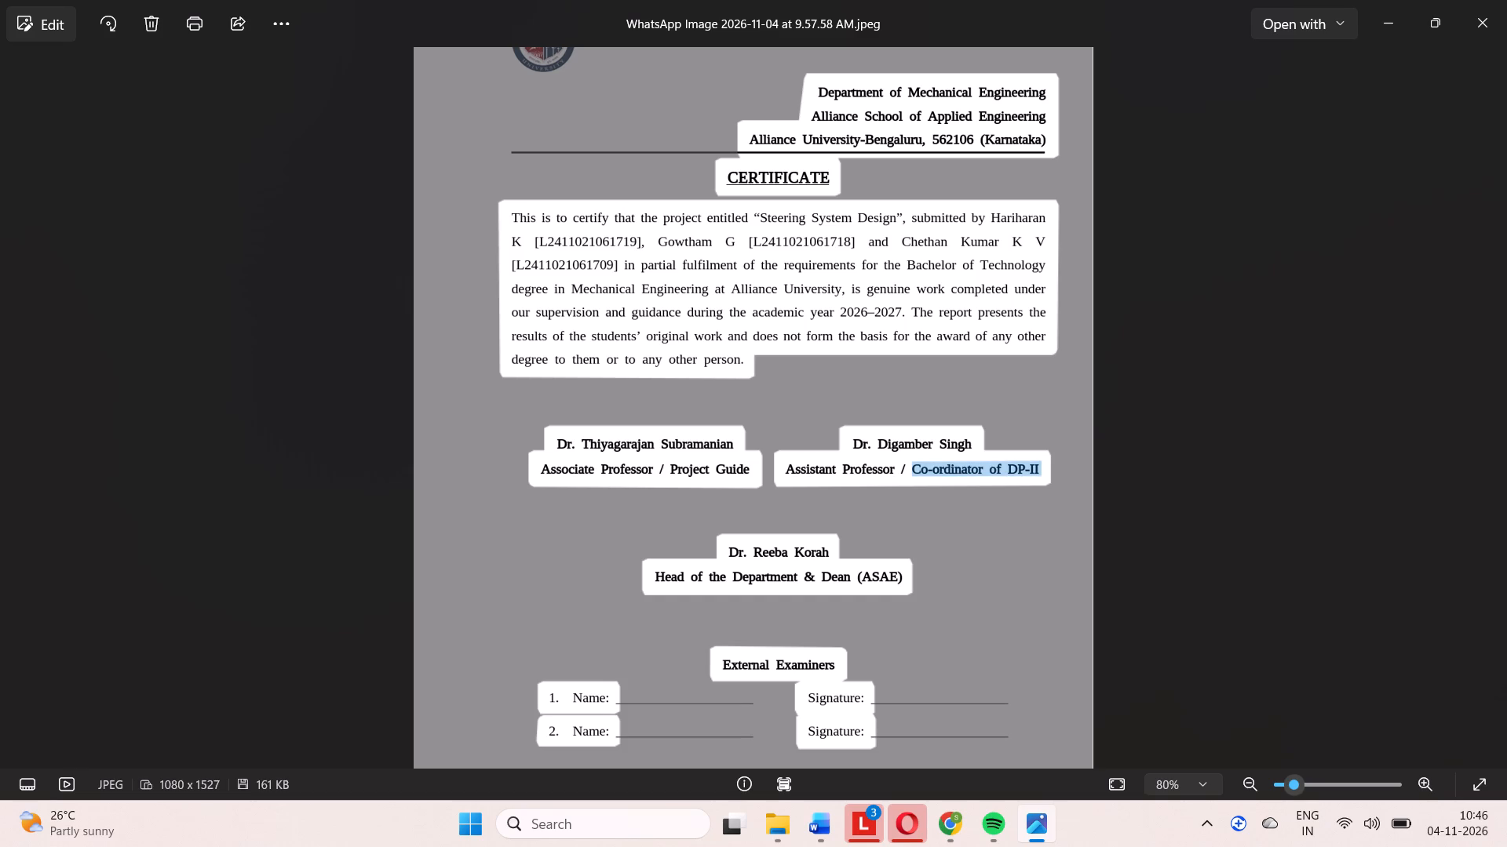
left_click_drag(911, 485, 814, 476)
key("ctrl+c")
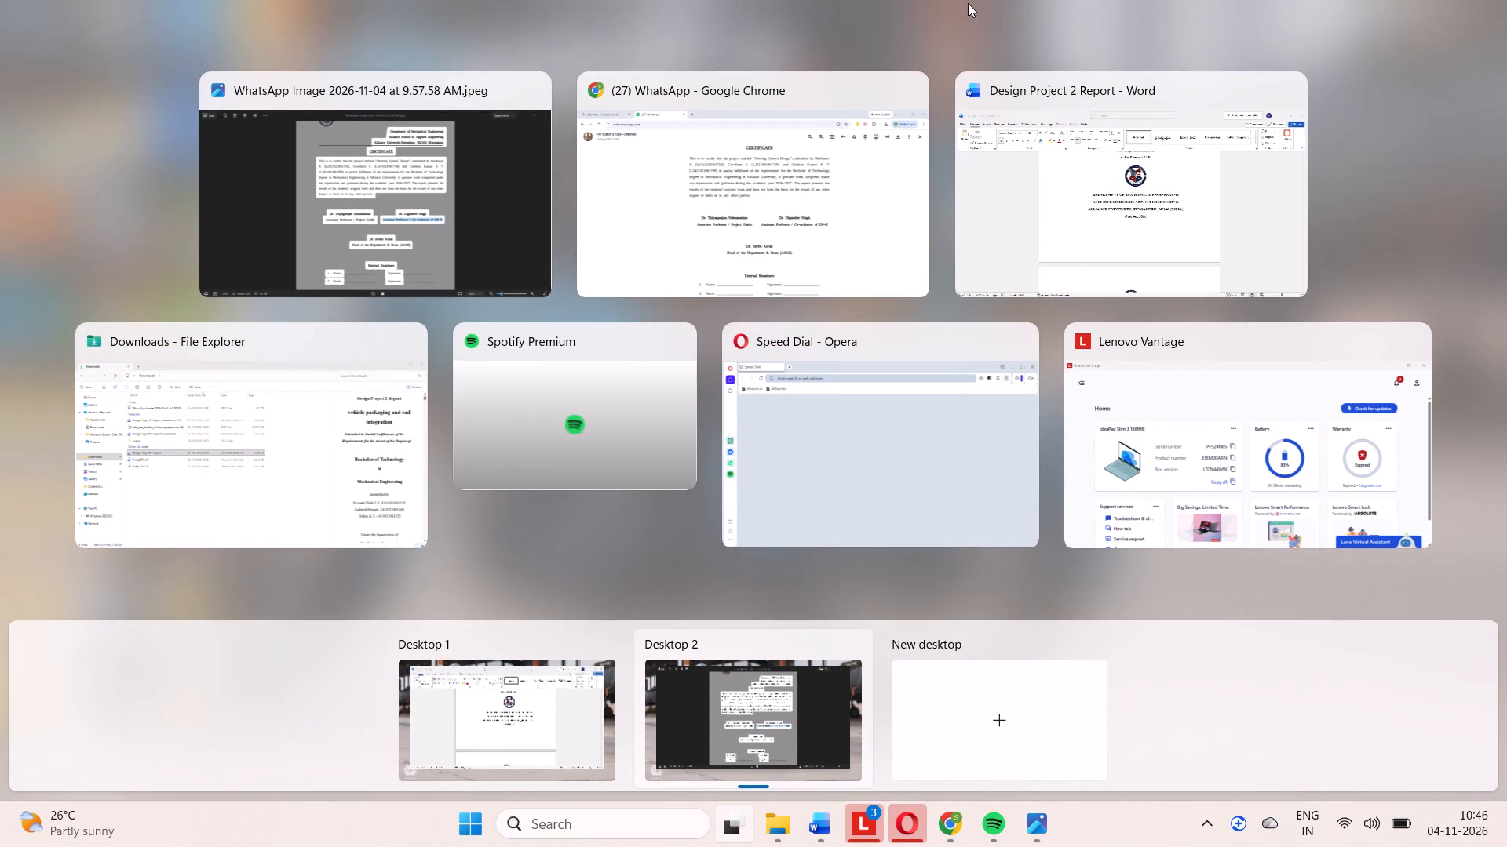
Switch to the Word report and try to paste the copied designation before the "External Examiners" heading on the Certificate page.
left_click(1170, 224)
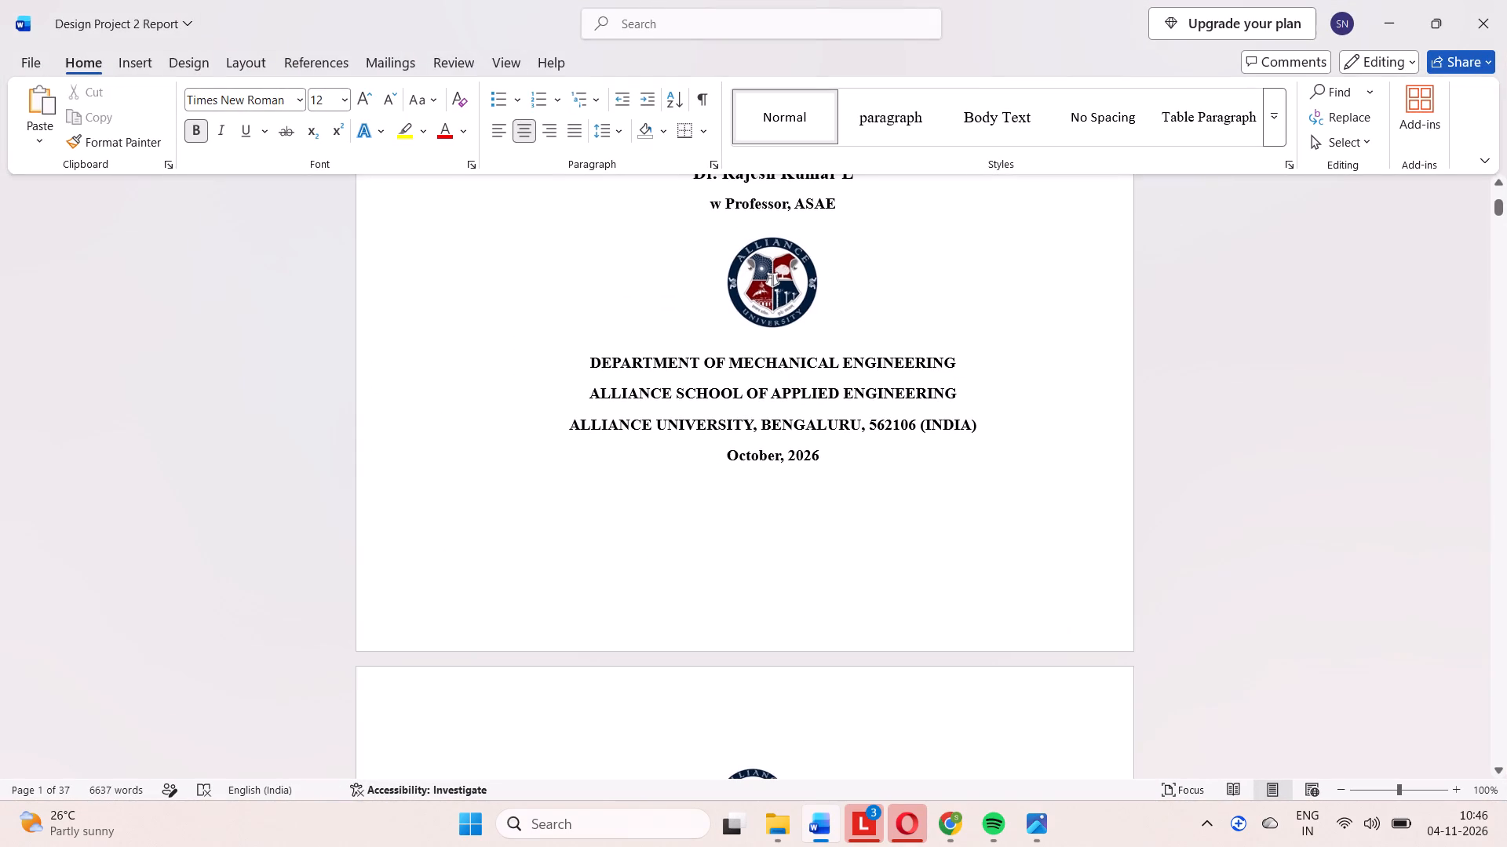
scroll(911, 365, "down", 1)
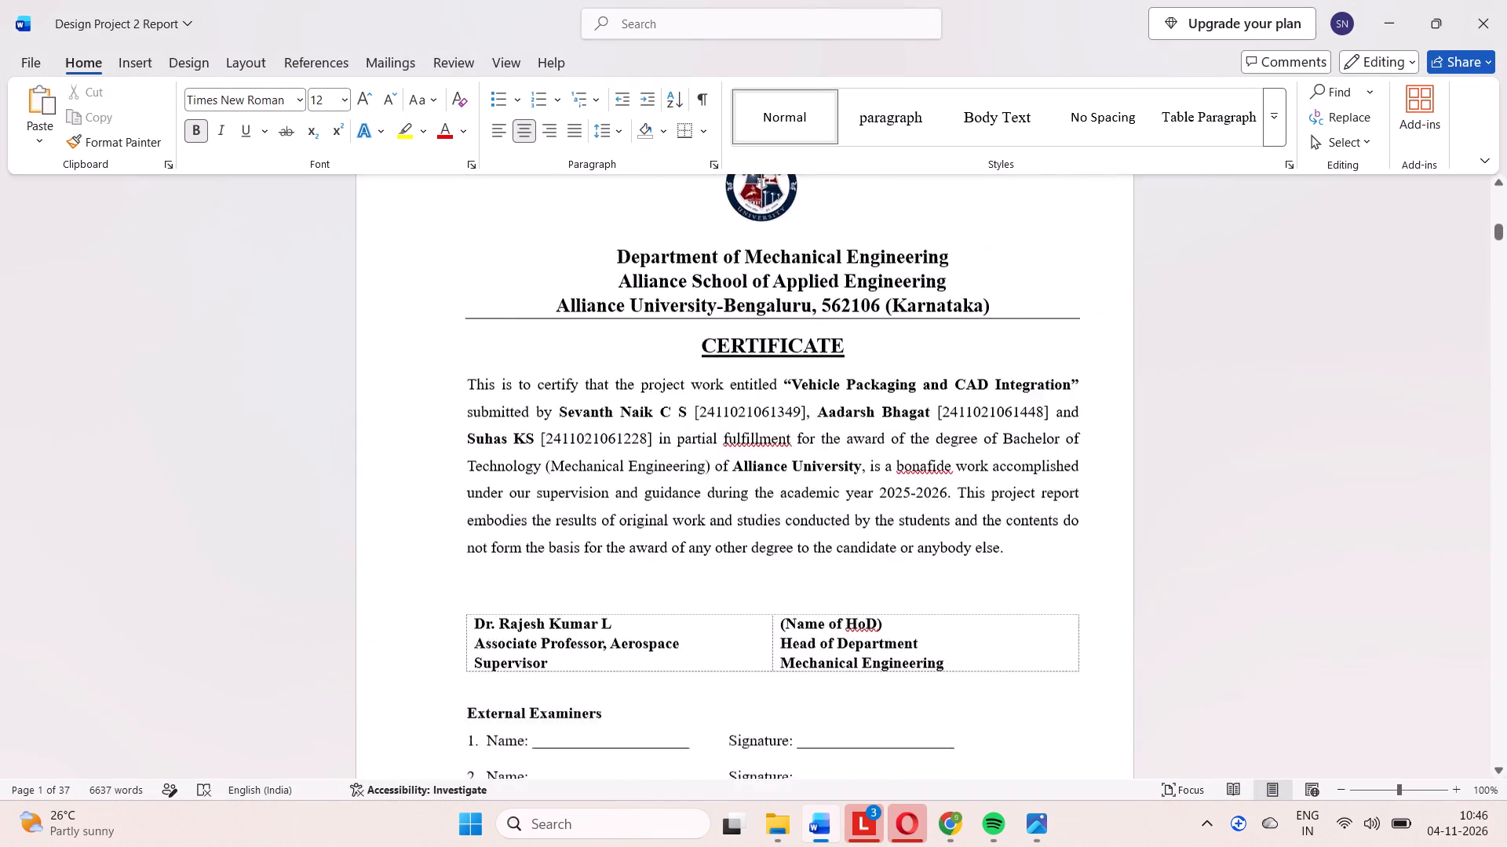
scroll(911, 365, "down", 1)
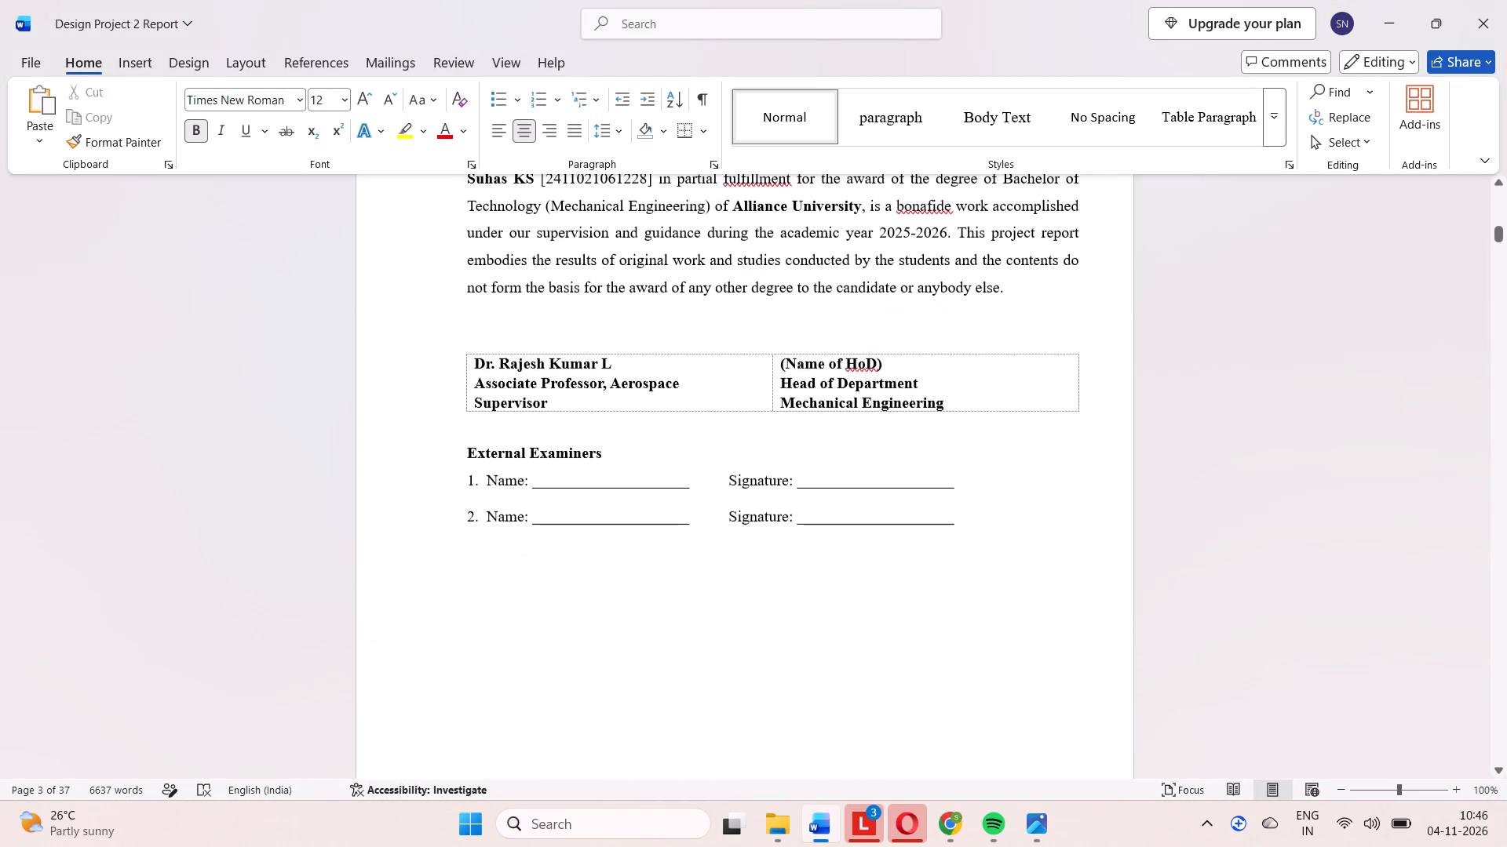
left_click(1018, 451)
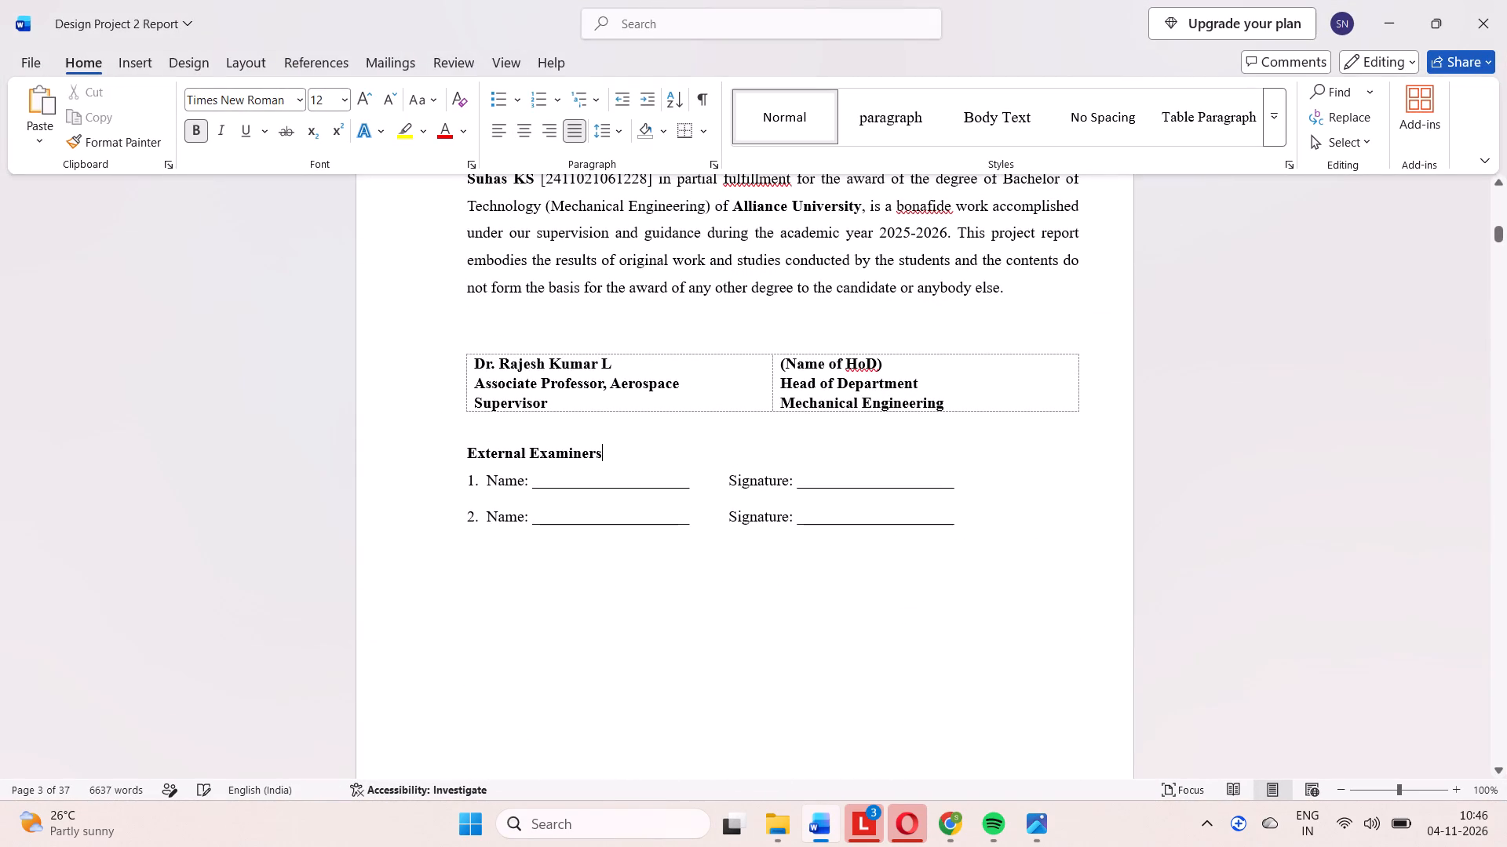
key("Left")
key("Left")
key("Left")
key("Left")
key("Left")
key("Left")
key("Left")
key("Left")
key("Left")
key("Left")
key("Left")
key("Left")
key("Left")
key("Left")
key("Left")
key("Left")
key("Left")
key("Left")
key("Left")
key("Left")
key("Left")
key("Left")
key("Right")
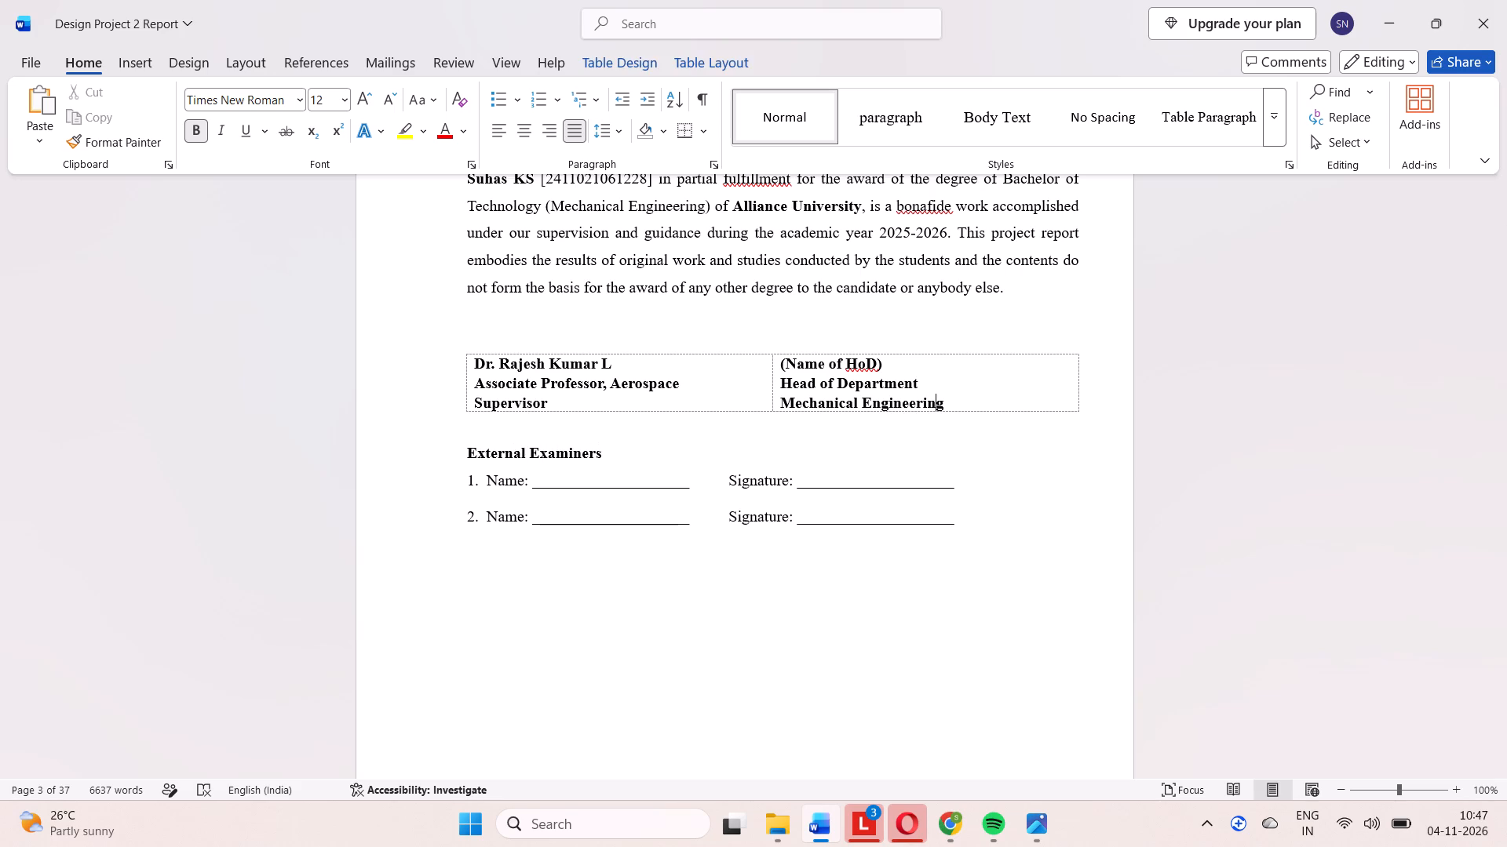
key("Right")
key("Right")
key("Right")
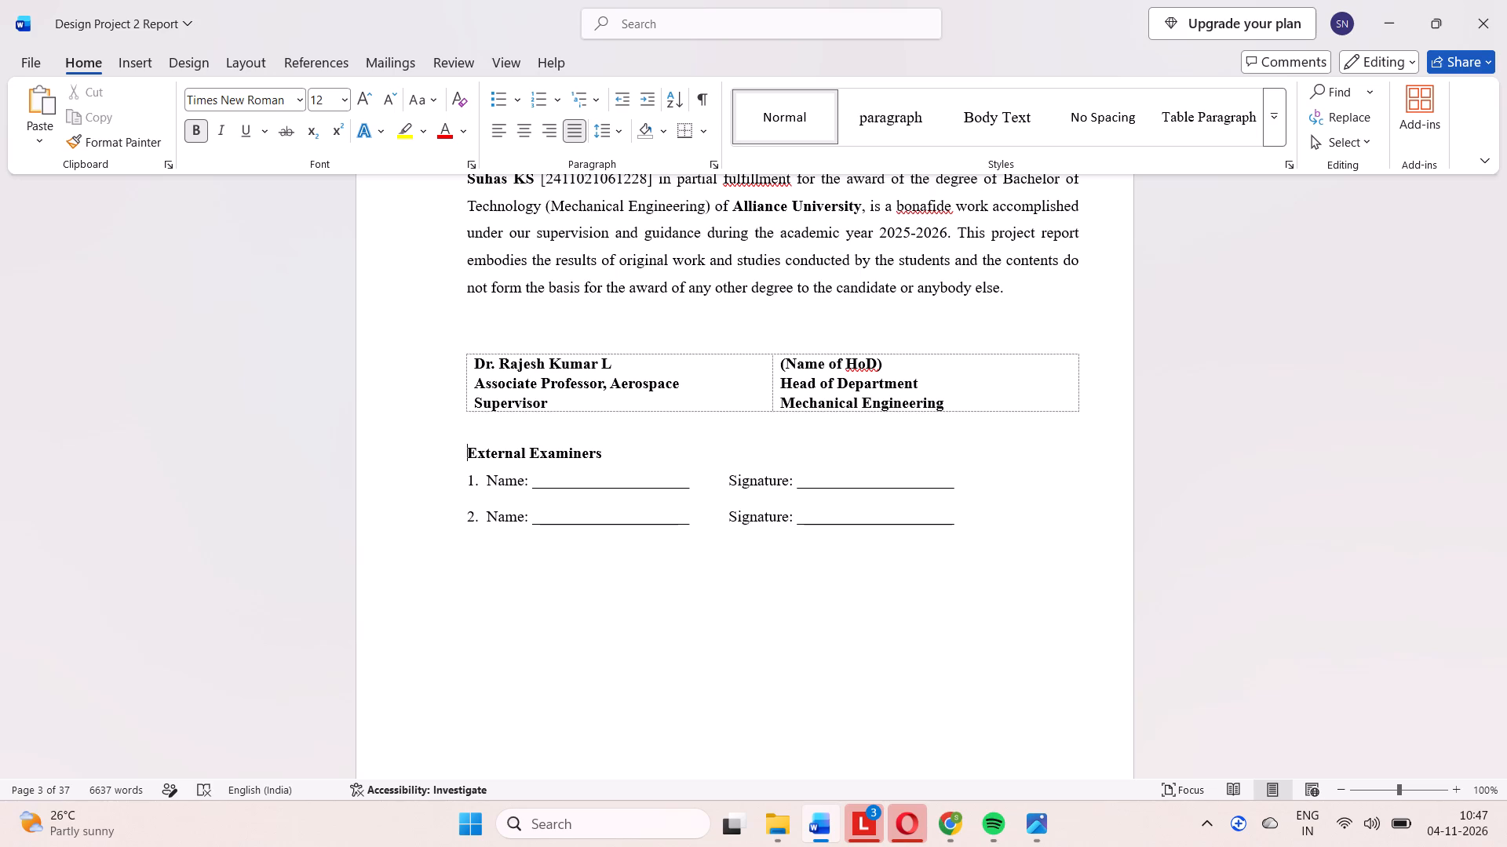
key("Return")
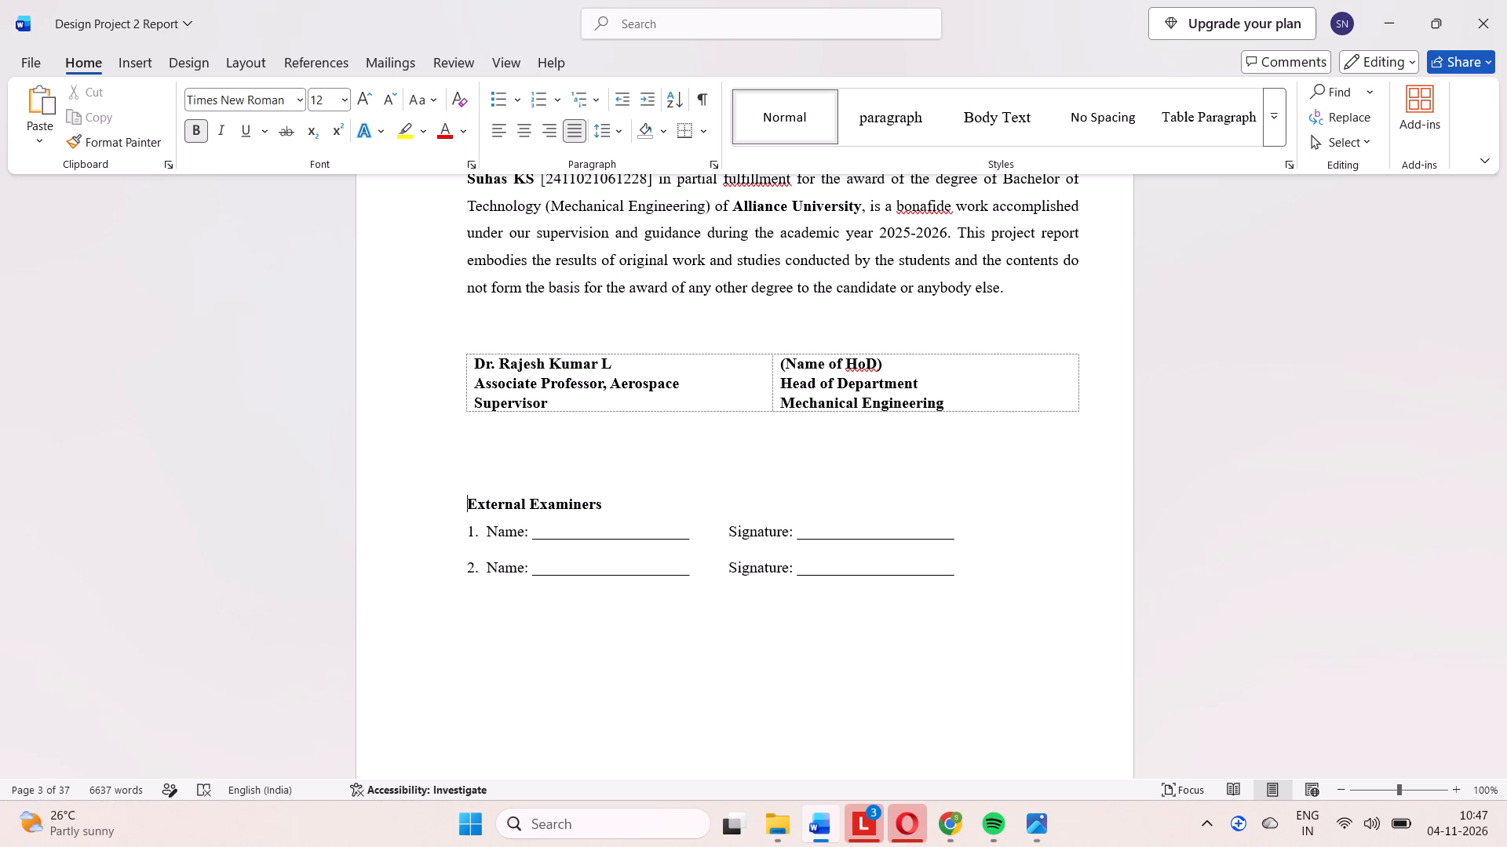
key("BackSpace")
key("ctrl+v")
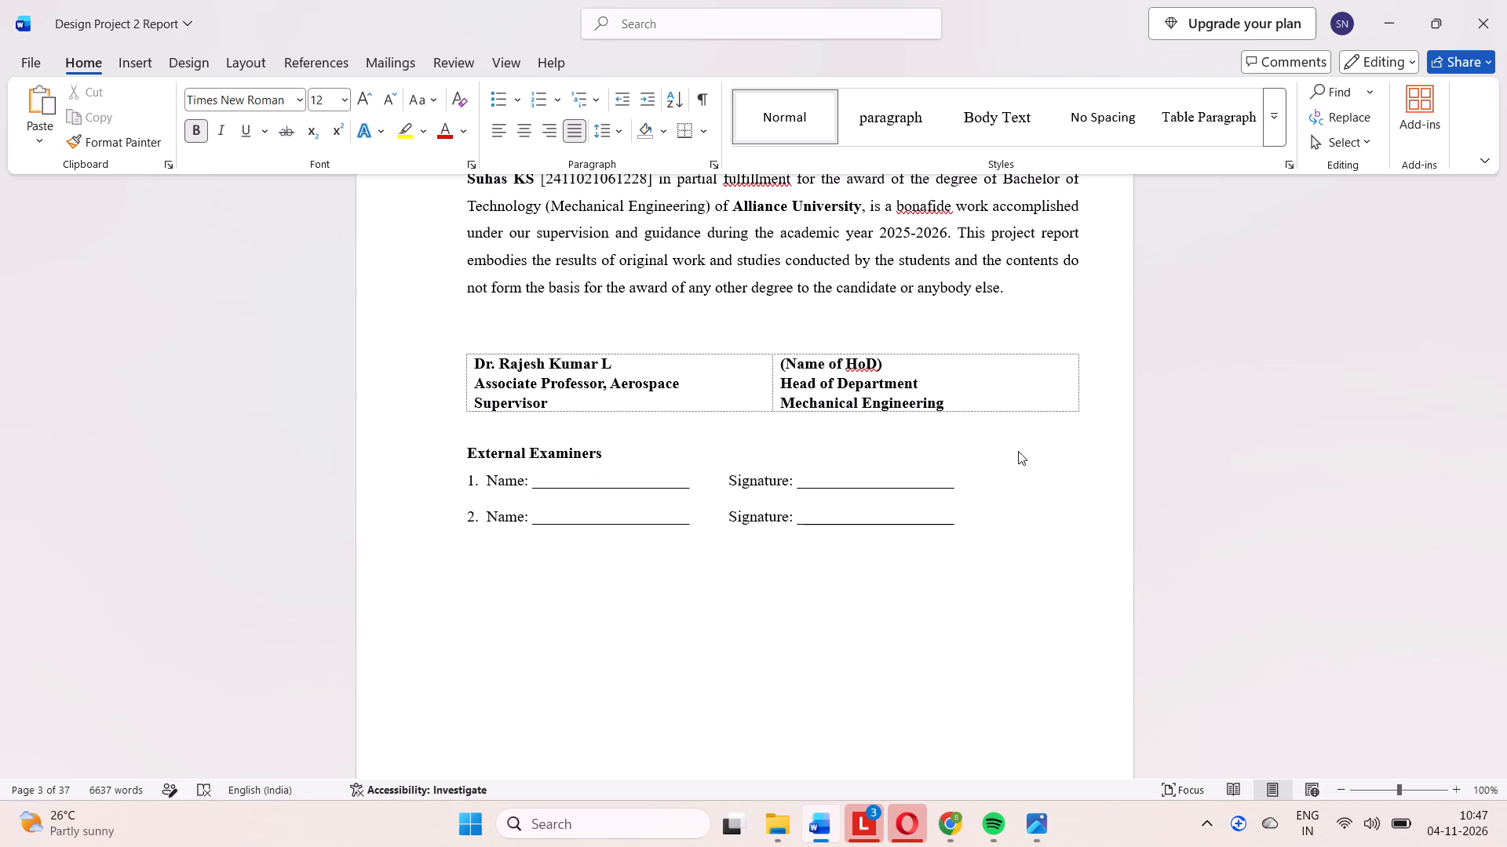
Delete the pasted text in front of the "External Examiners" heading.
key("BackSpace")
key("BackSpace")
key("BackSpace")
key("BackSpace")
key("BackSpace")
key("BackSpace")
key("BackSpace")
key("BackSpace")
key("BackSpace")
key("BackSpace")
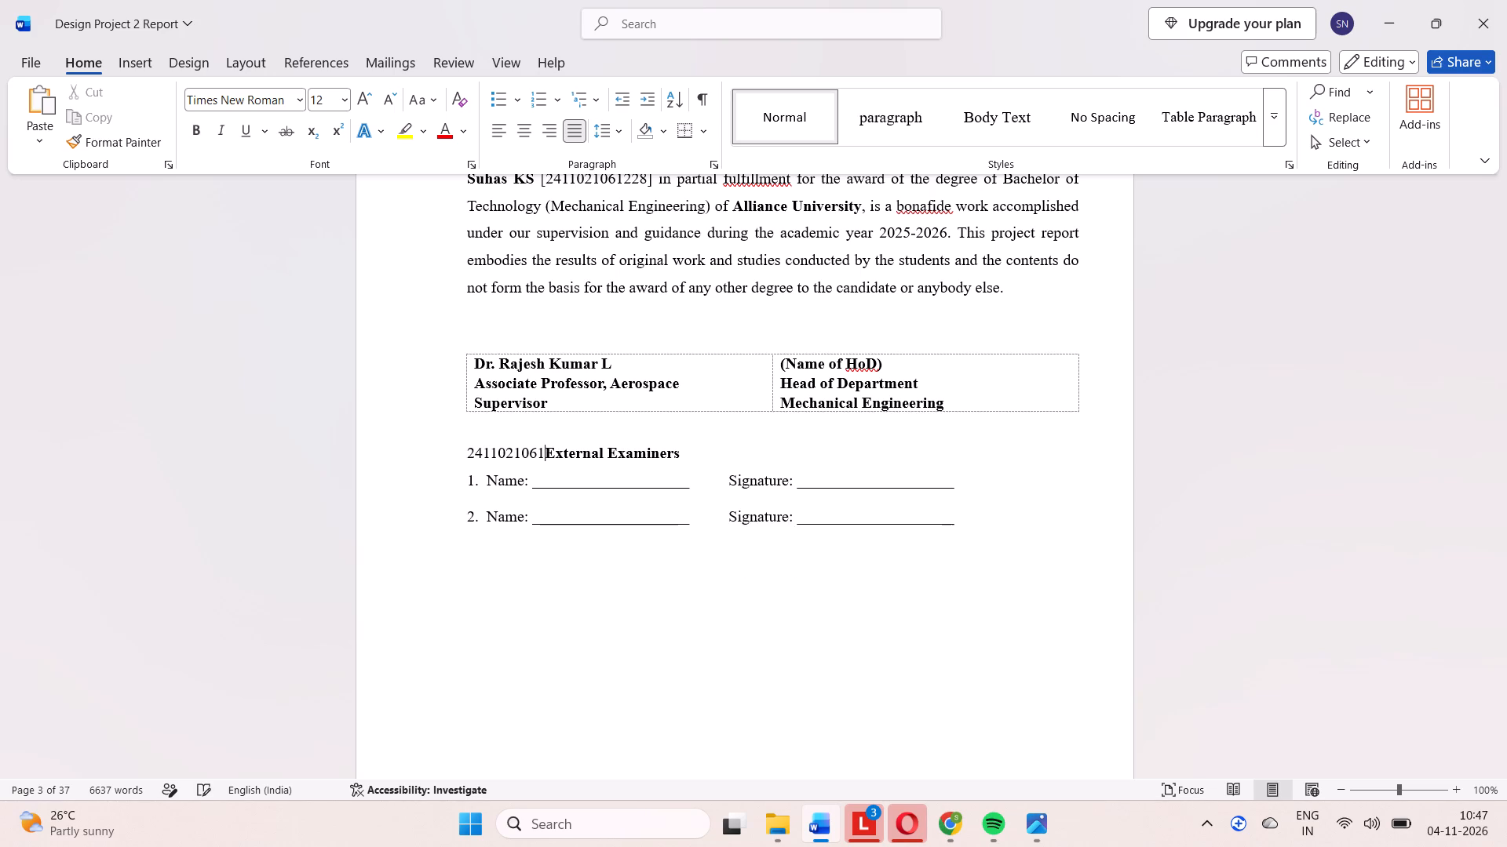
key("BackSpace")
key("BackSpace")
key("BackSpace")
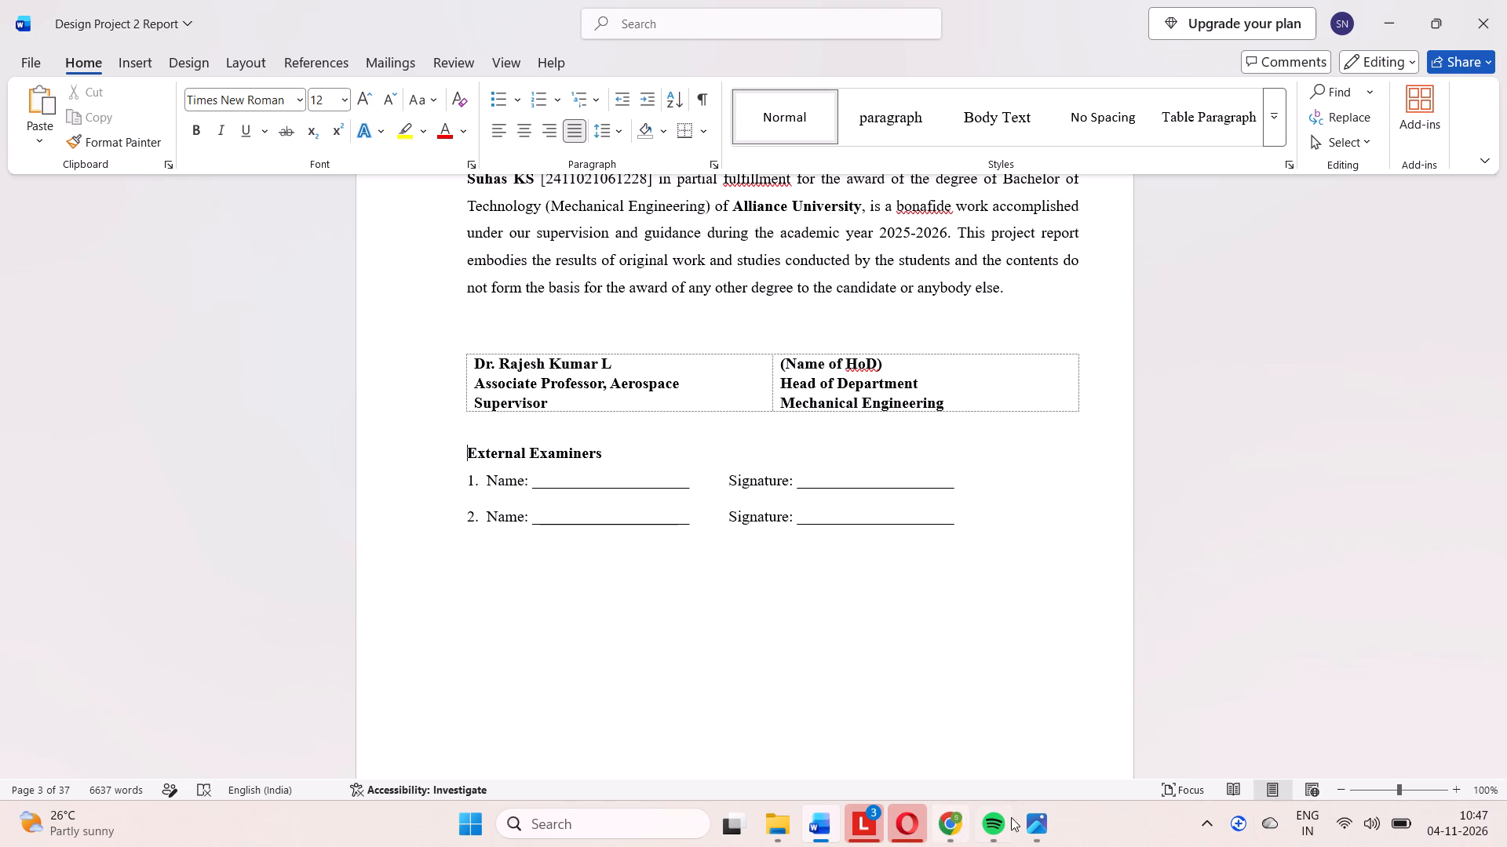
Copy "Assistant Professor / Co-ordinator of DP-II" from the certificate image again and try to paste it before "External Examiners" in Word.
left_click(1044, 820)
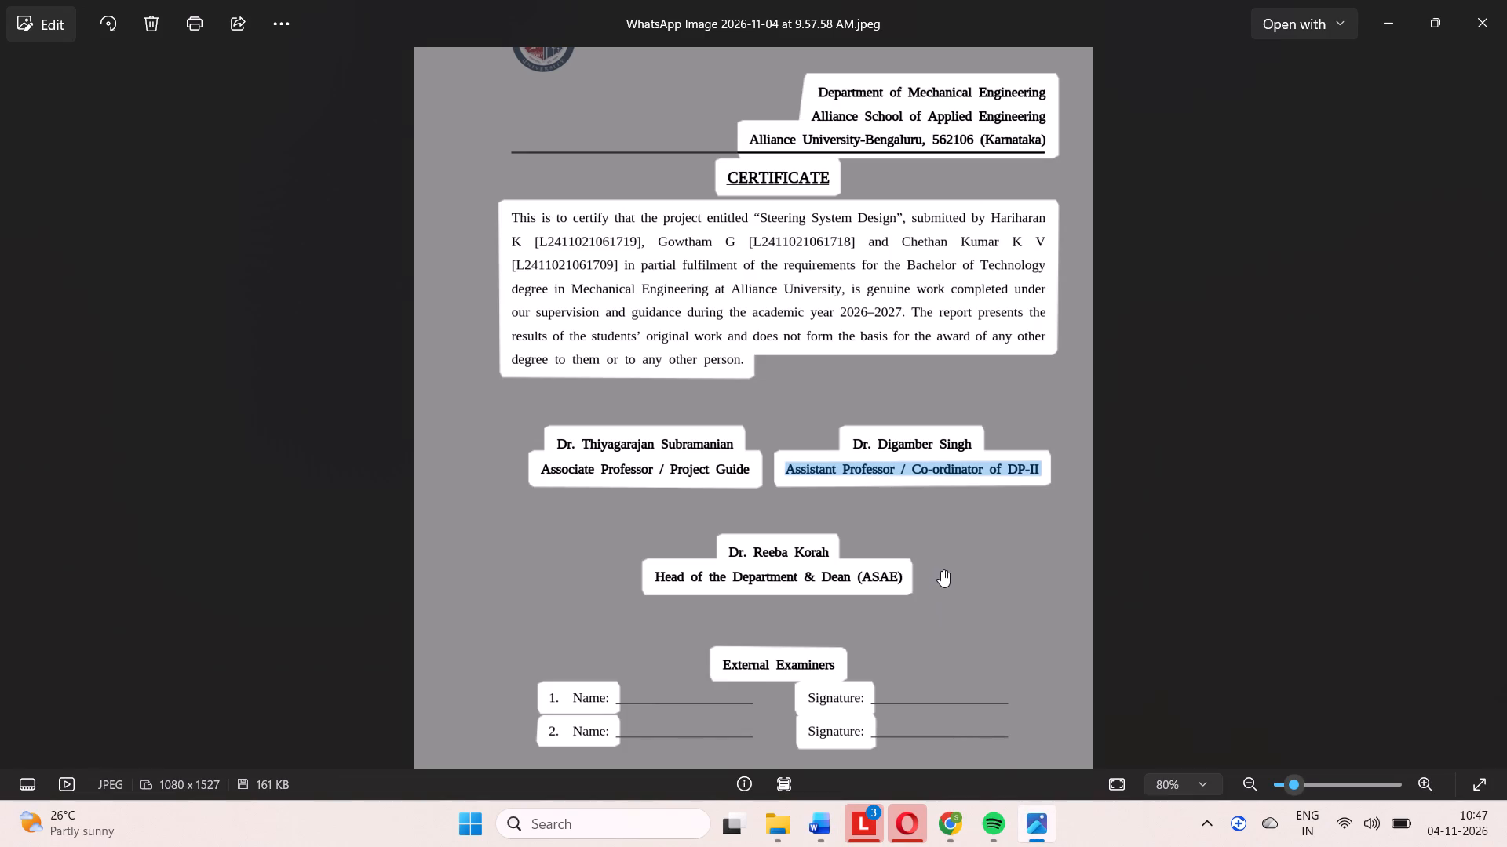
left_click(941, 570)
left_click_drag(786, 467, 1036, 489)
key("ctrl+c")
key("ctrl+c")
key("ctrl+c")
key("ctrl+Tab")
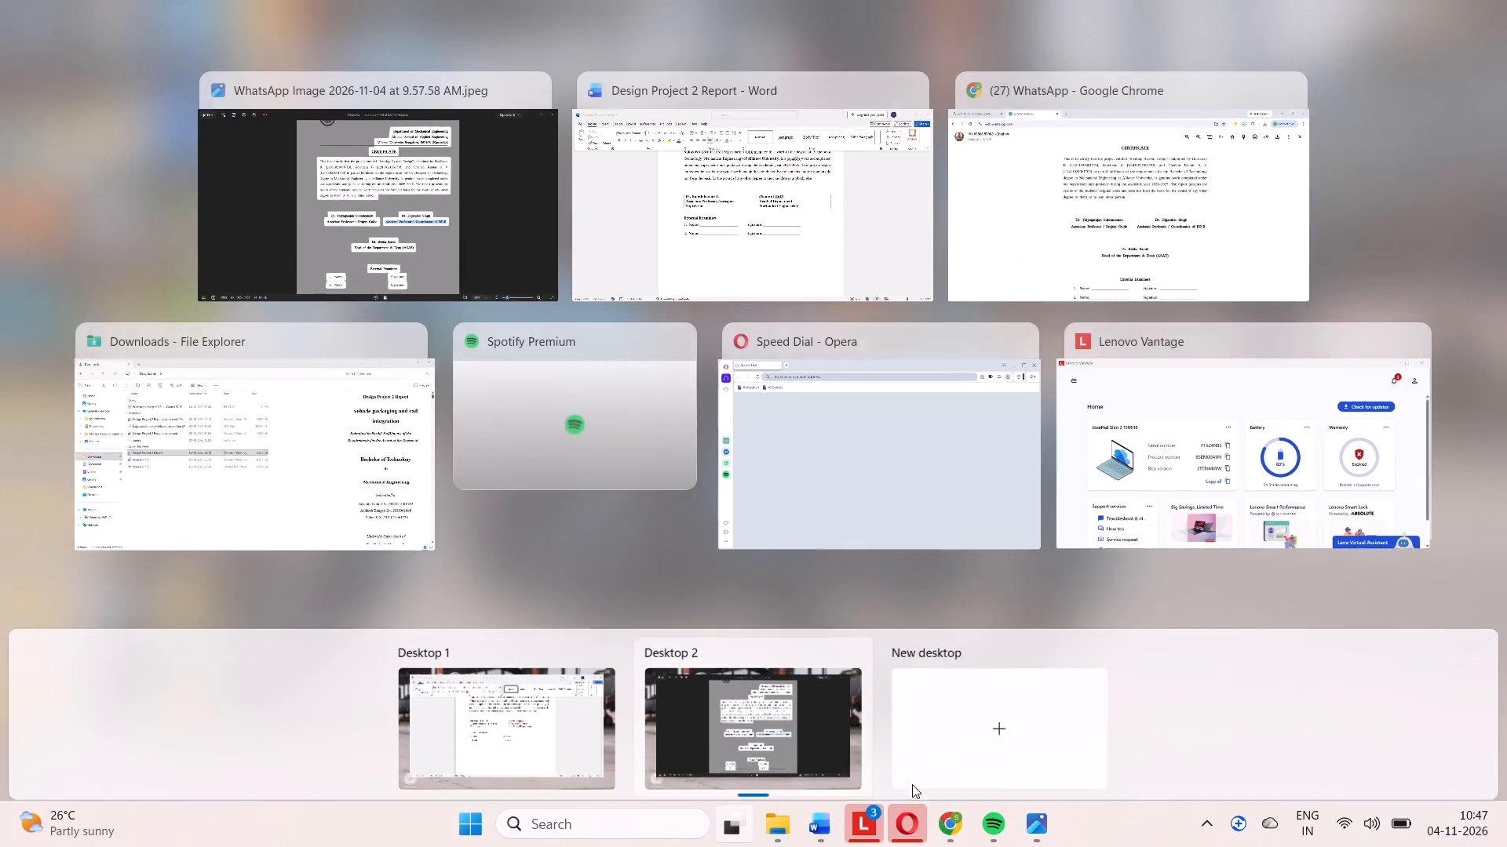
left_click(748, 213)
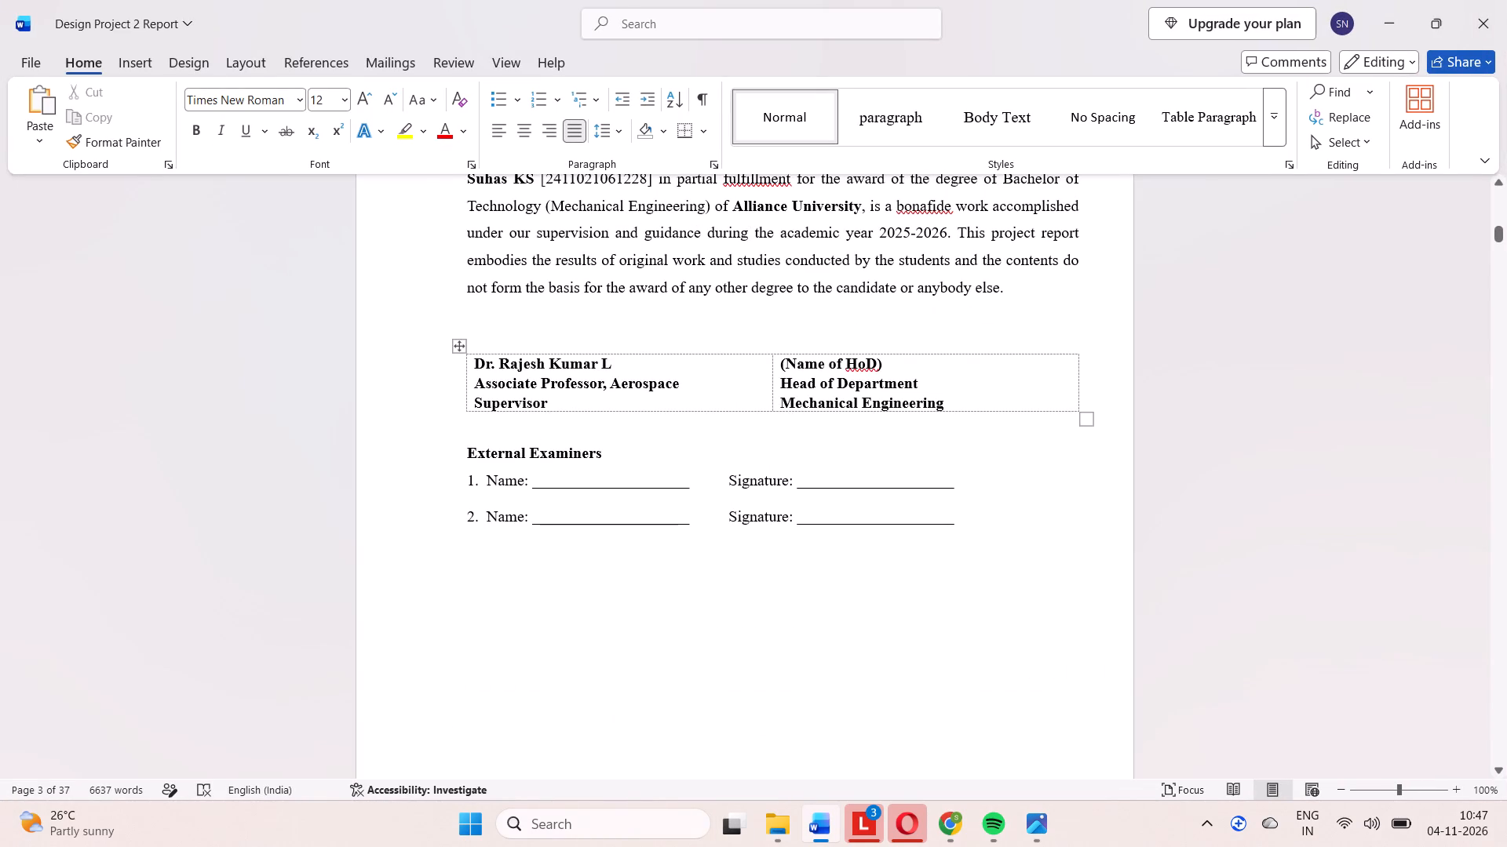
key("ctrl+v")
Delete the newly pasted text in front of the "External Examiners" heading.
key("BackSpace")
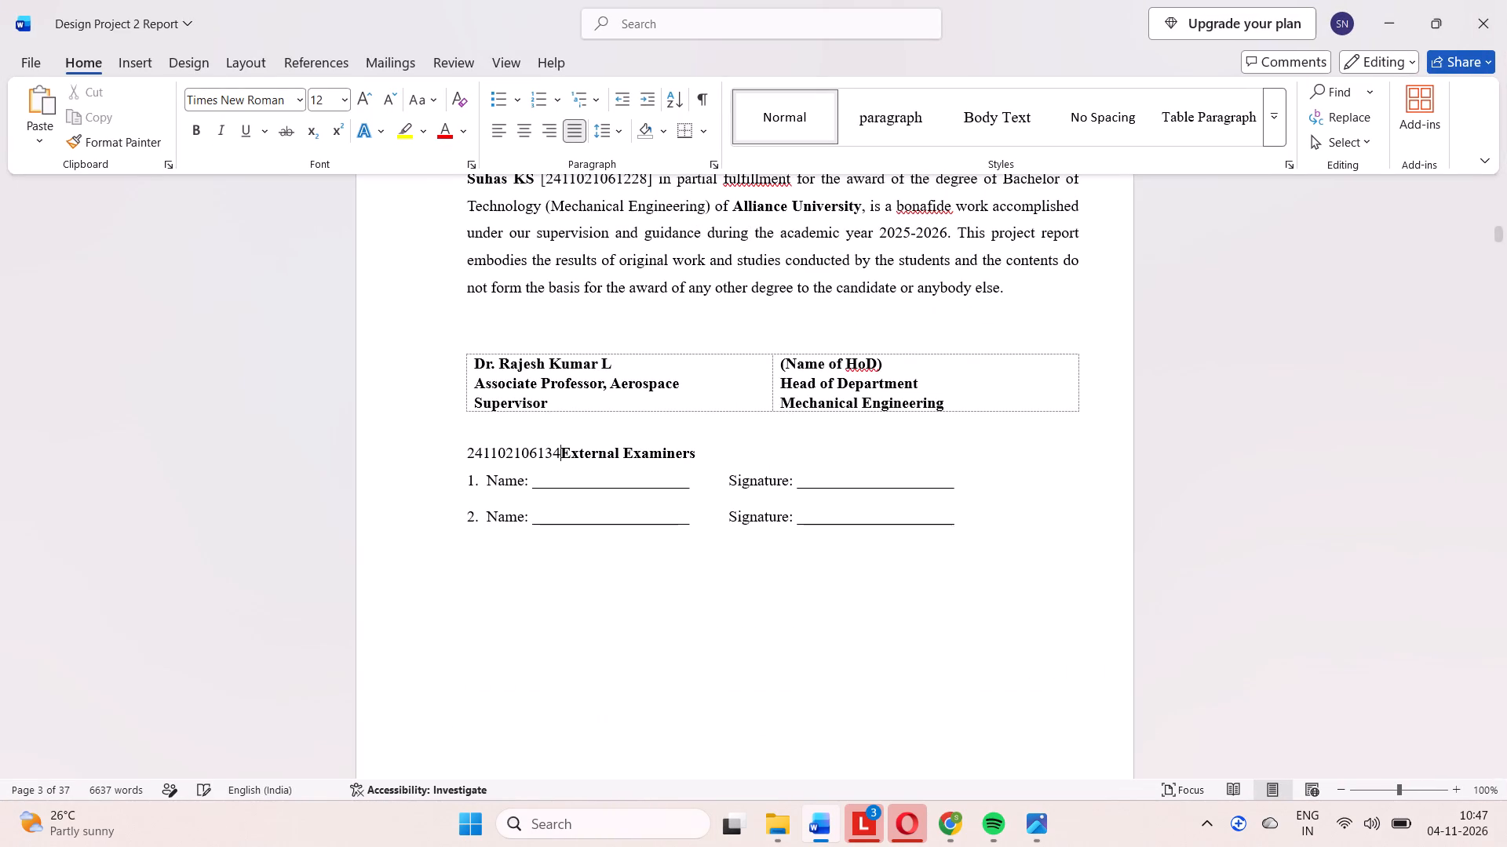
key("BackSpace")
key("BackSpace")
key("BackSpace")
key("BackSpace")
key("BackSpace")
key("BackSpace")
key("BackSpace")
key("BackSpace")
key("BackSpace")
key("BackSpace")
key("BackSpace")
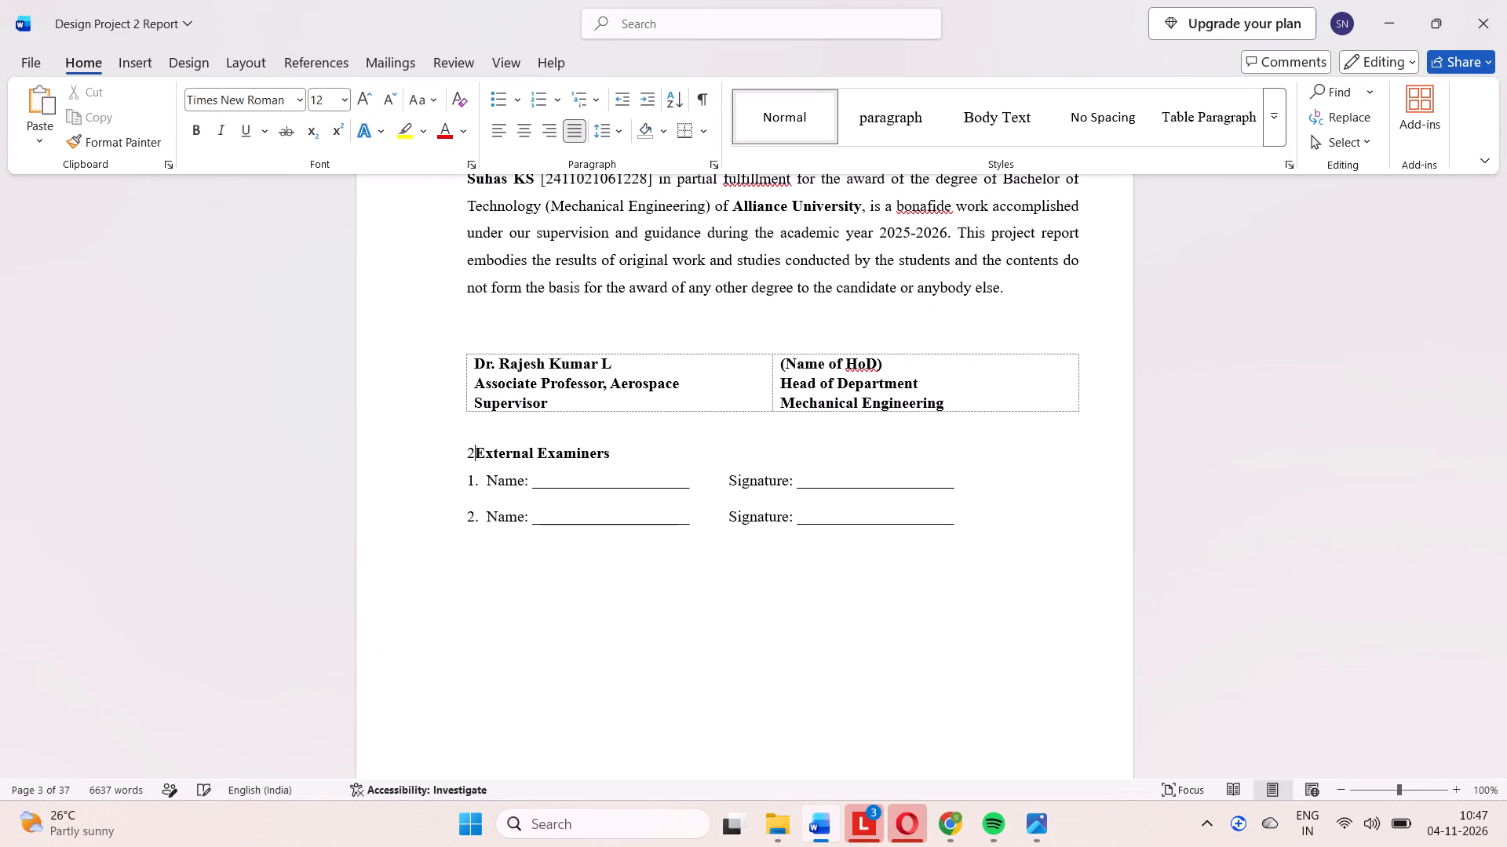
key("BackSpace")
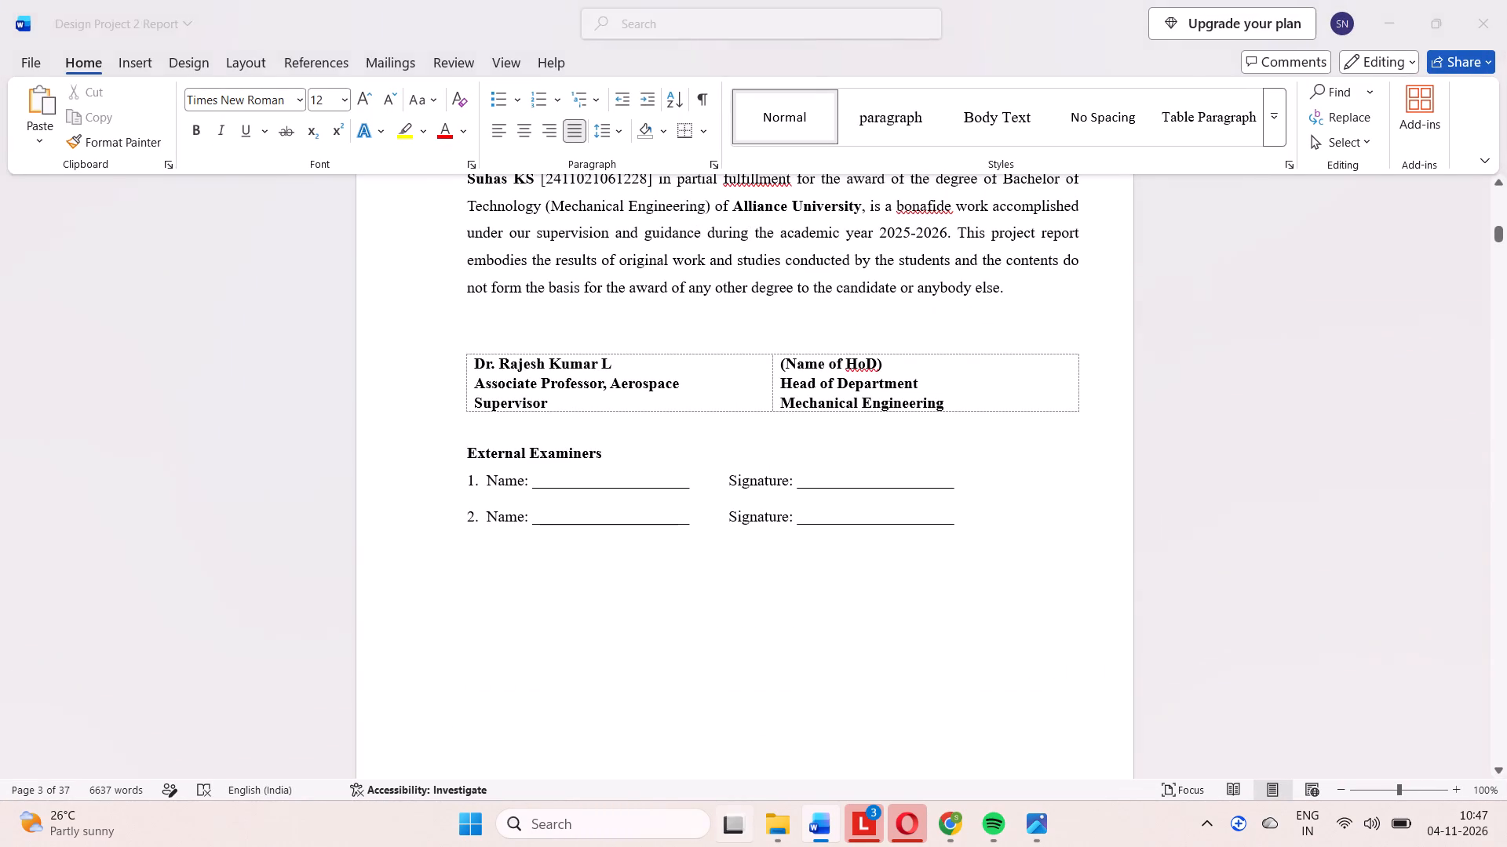
Copy the DP-II co-ordinator's name from the sample certificate image and return to the report's Certificate page in Word.
left_click(826, 209)
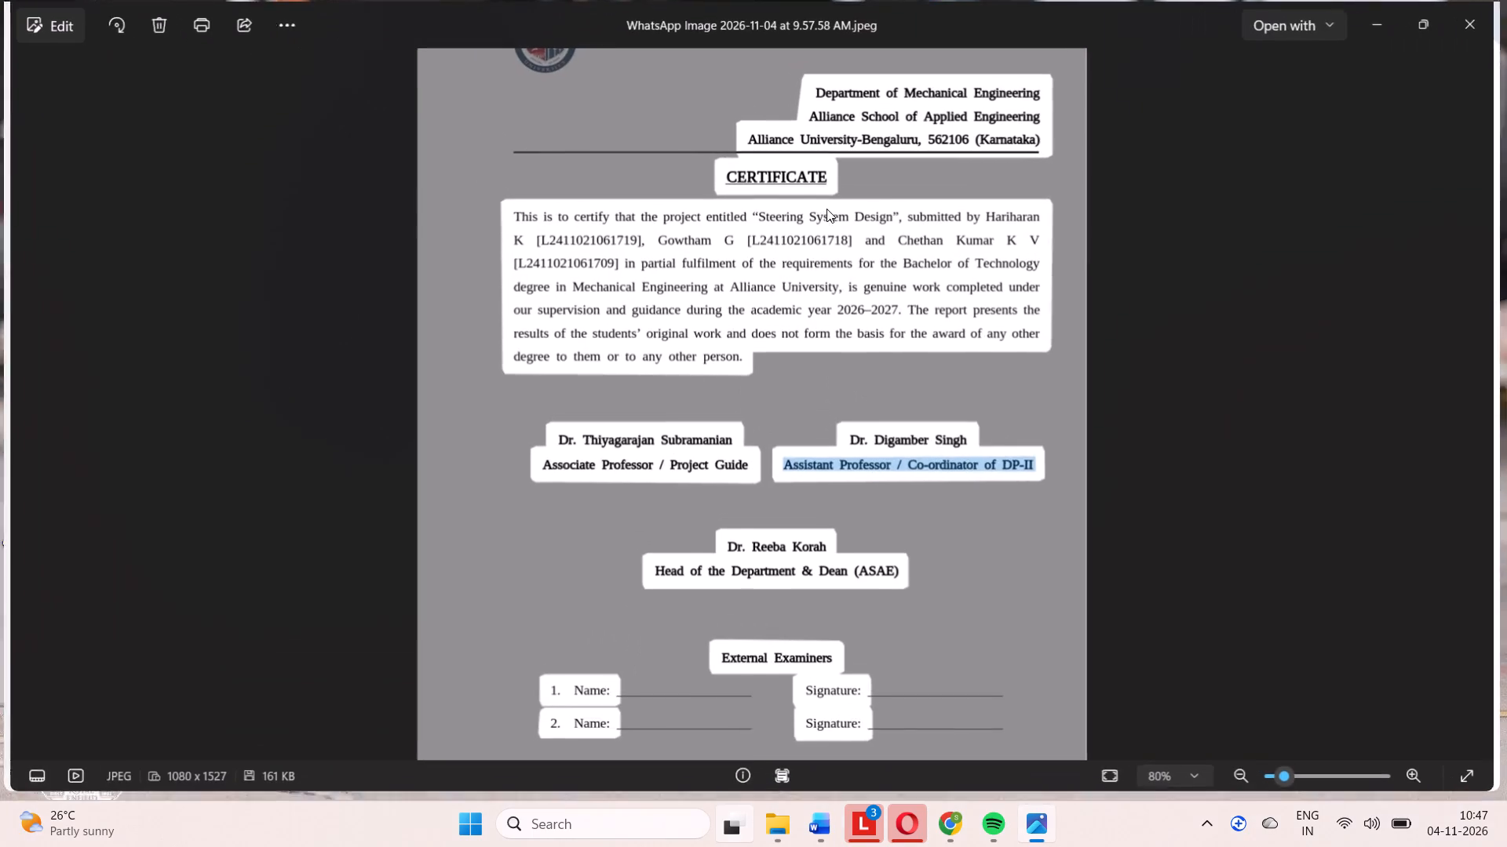
left_click(914, 430)
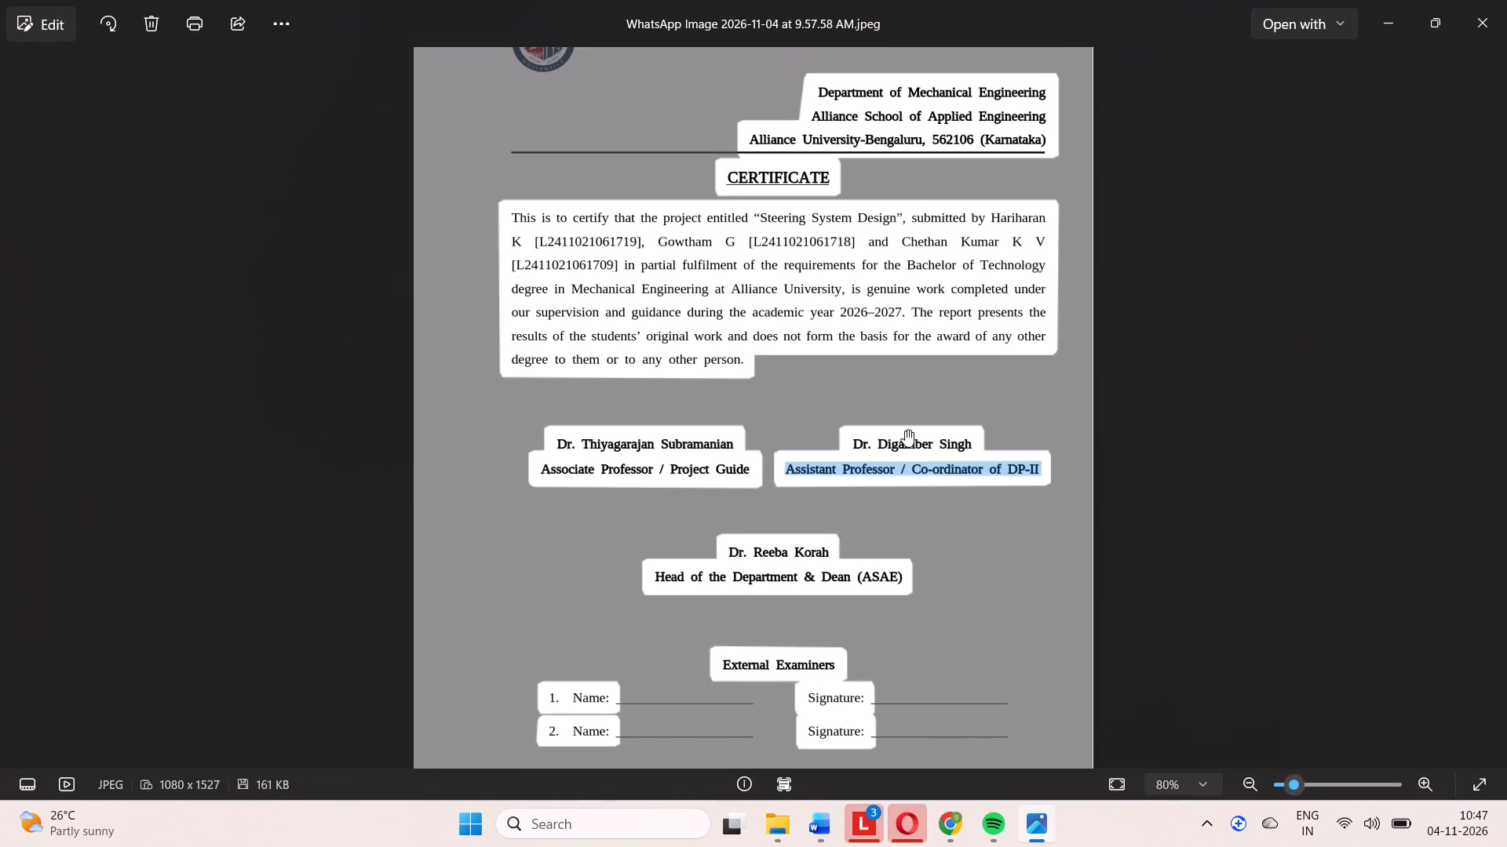
left_click_drag(847, 441, 965, 447)
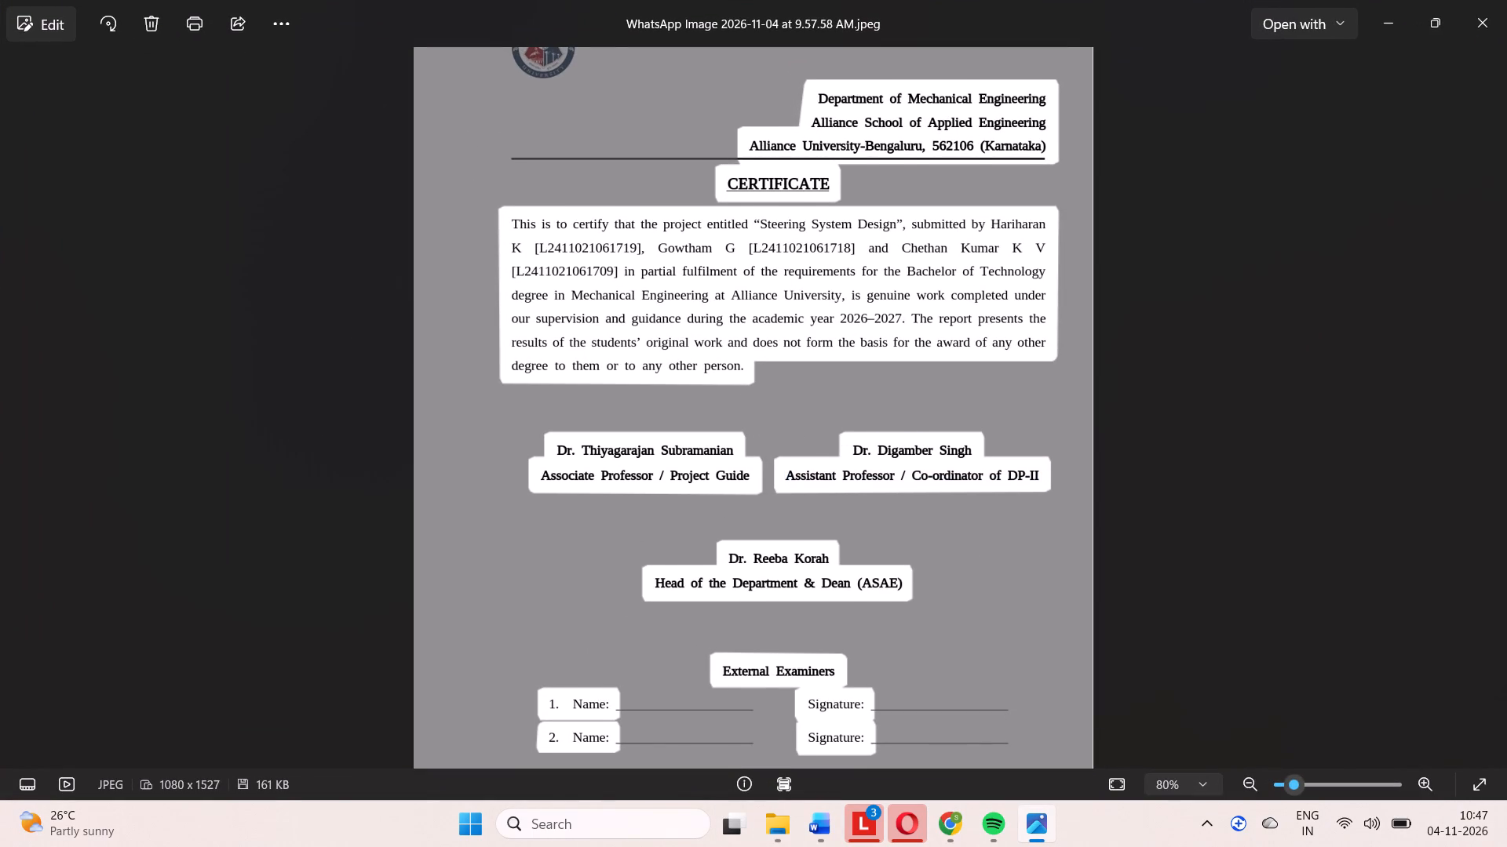
left_click_drag(965, 447, 972, 448)
left_click(972, 448)
left_click_drag(972, 448, 864, 456)
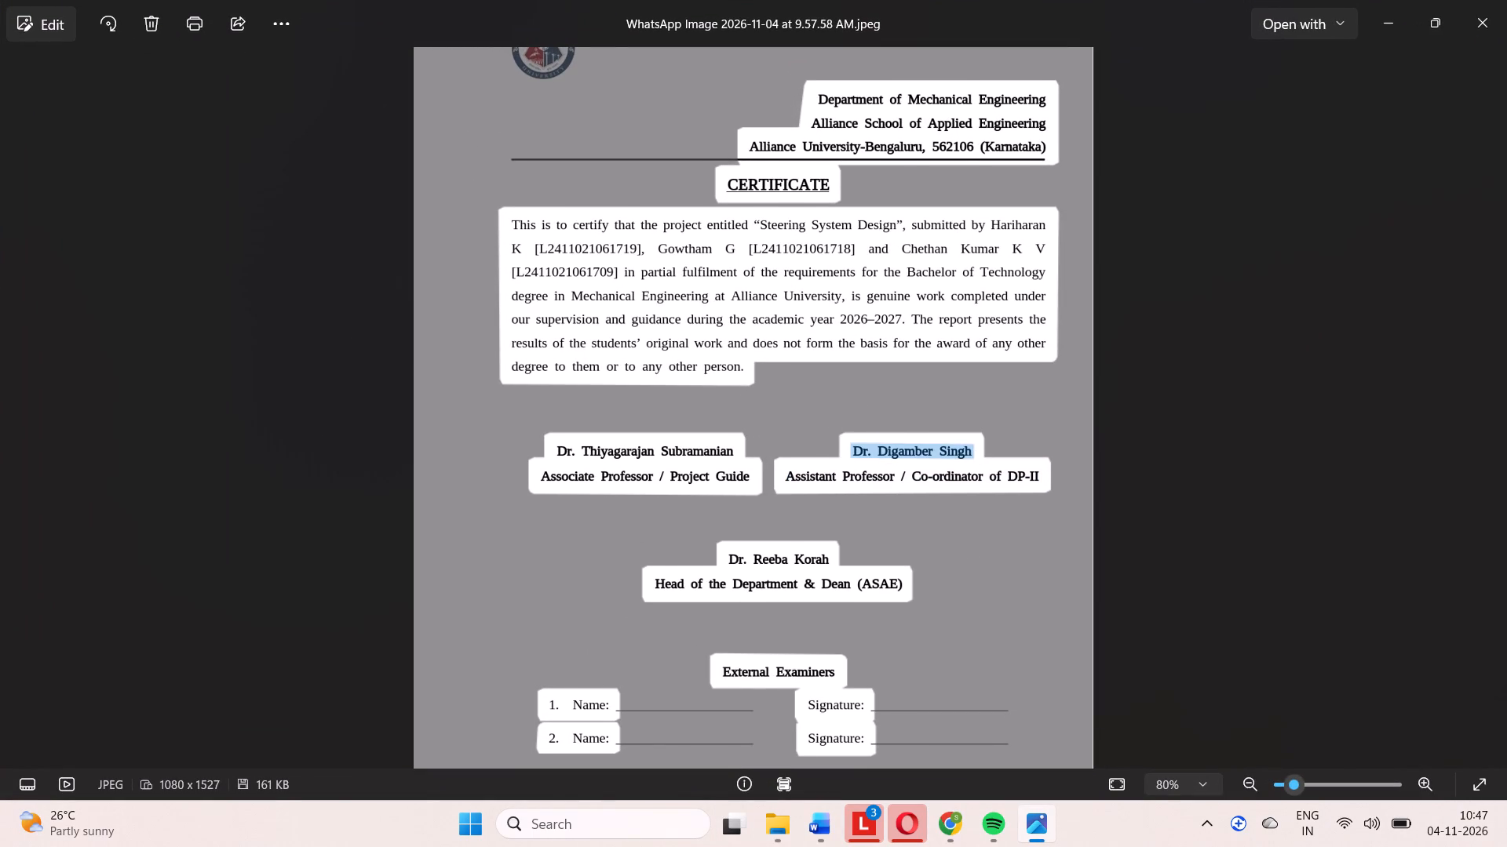
left_click_drag(864, 456, 867, 451)
key("ctrl+c")
left_click(819, 823)
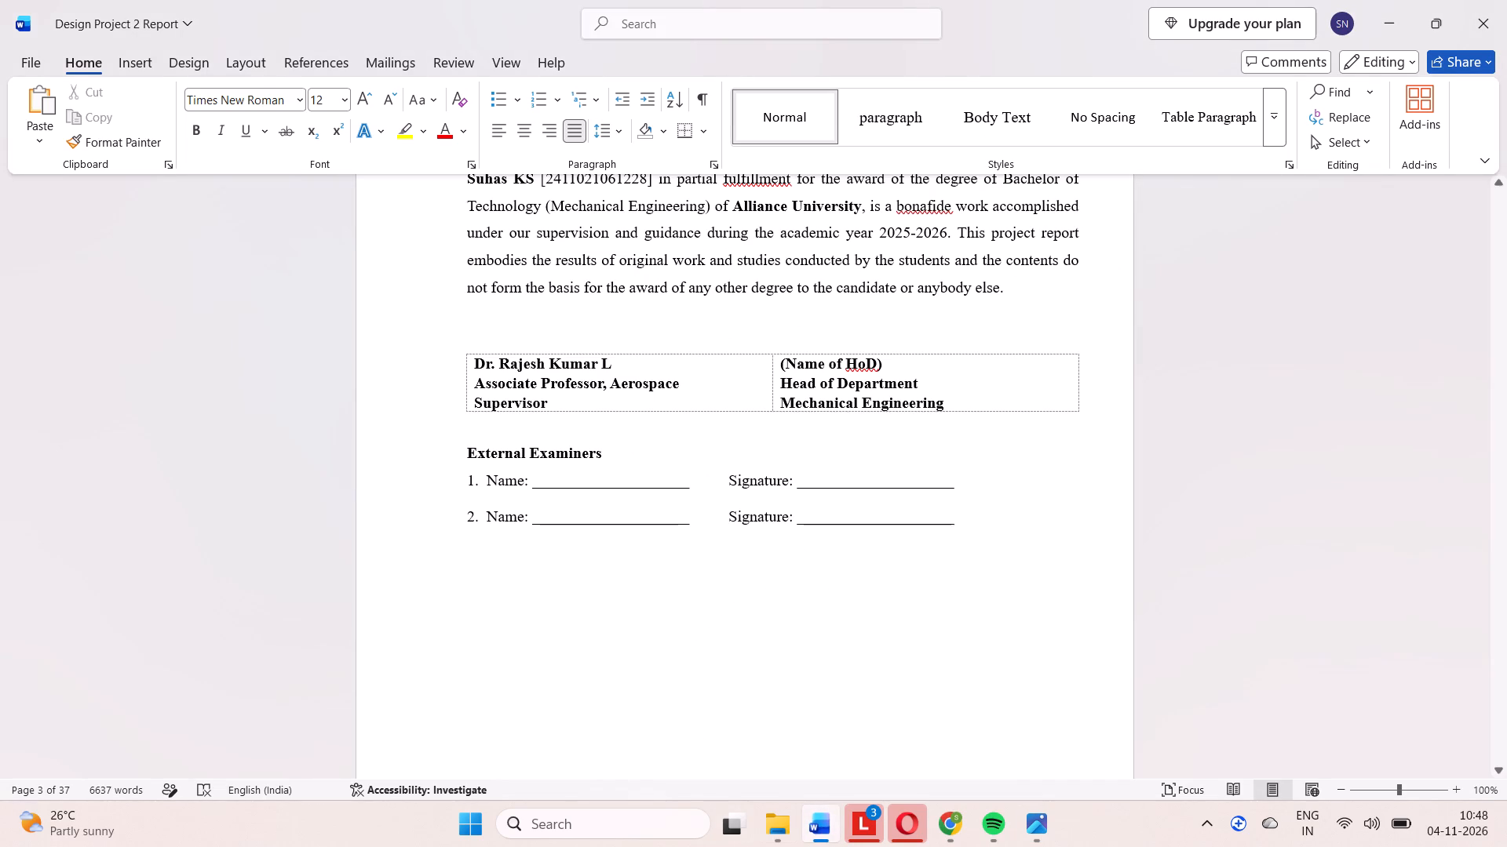
Insert two blank lines above the supervisor and Head of Department signature table on the Certificate page and place the cursor between them.
left_click(480, 334)
key("Return")
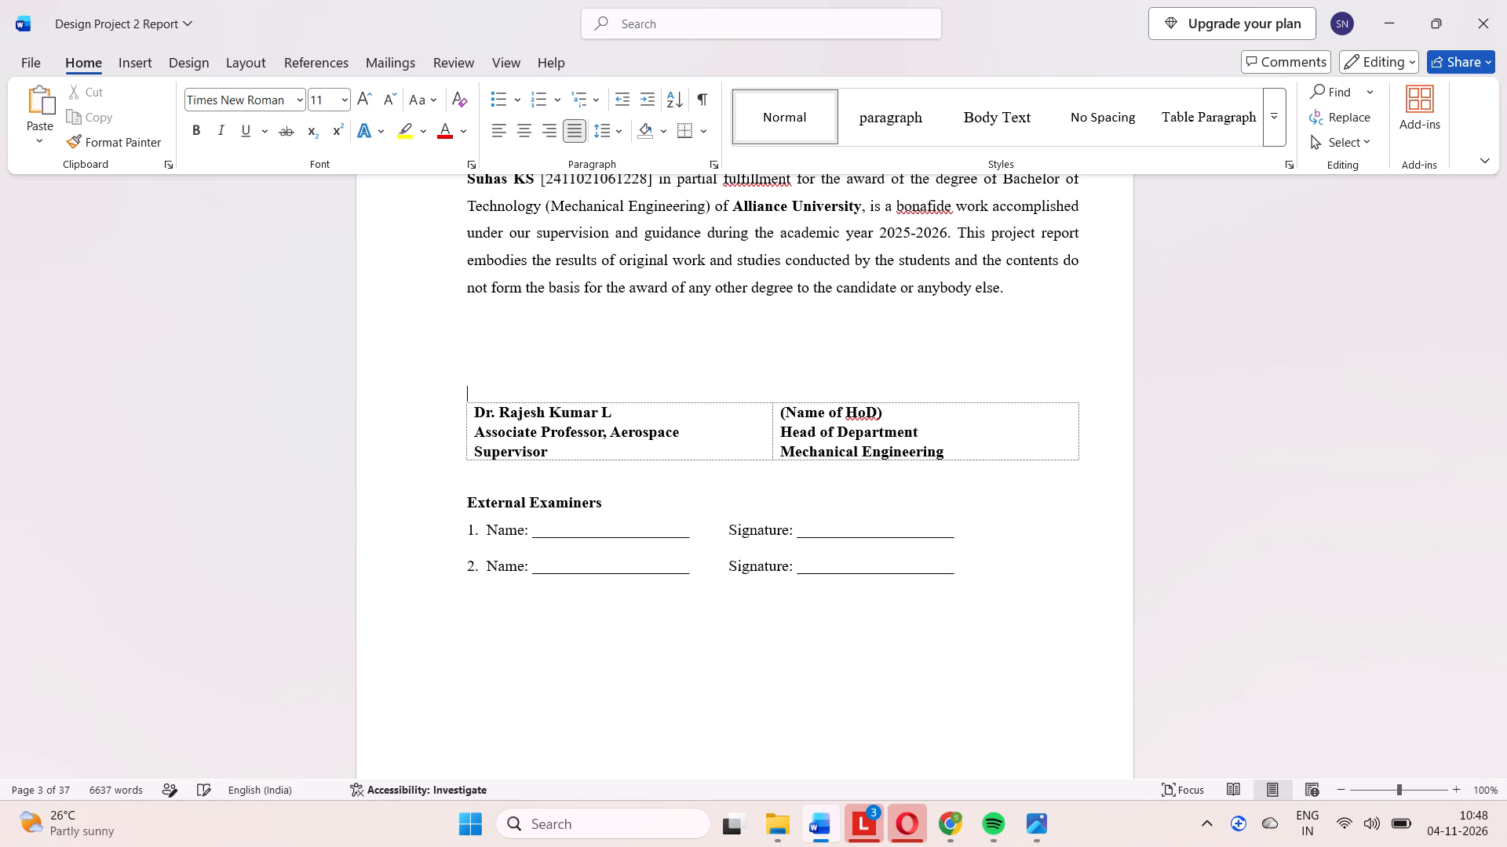
key("Return")
key("Up")
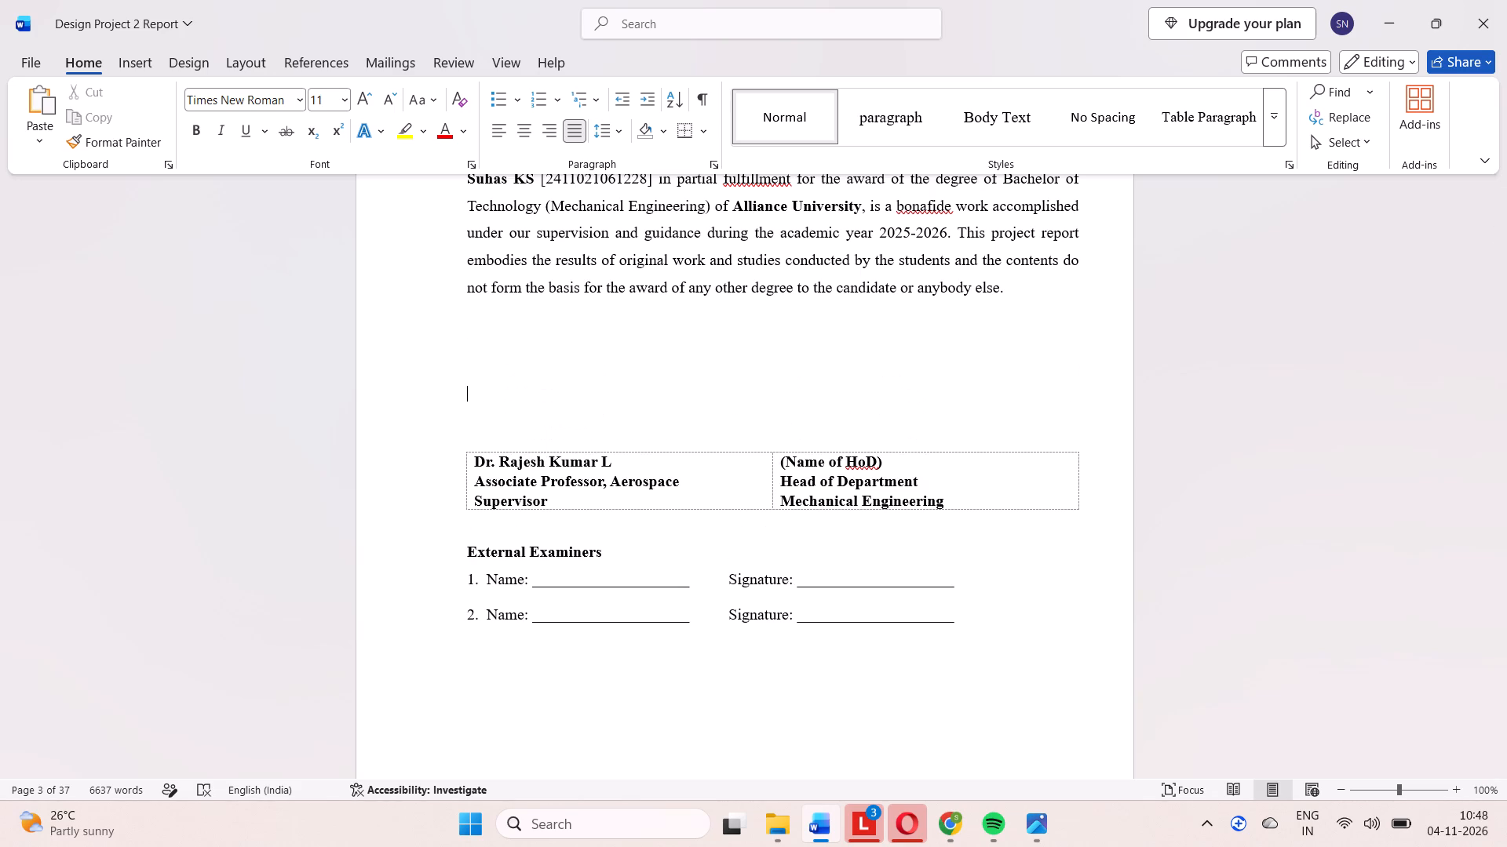
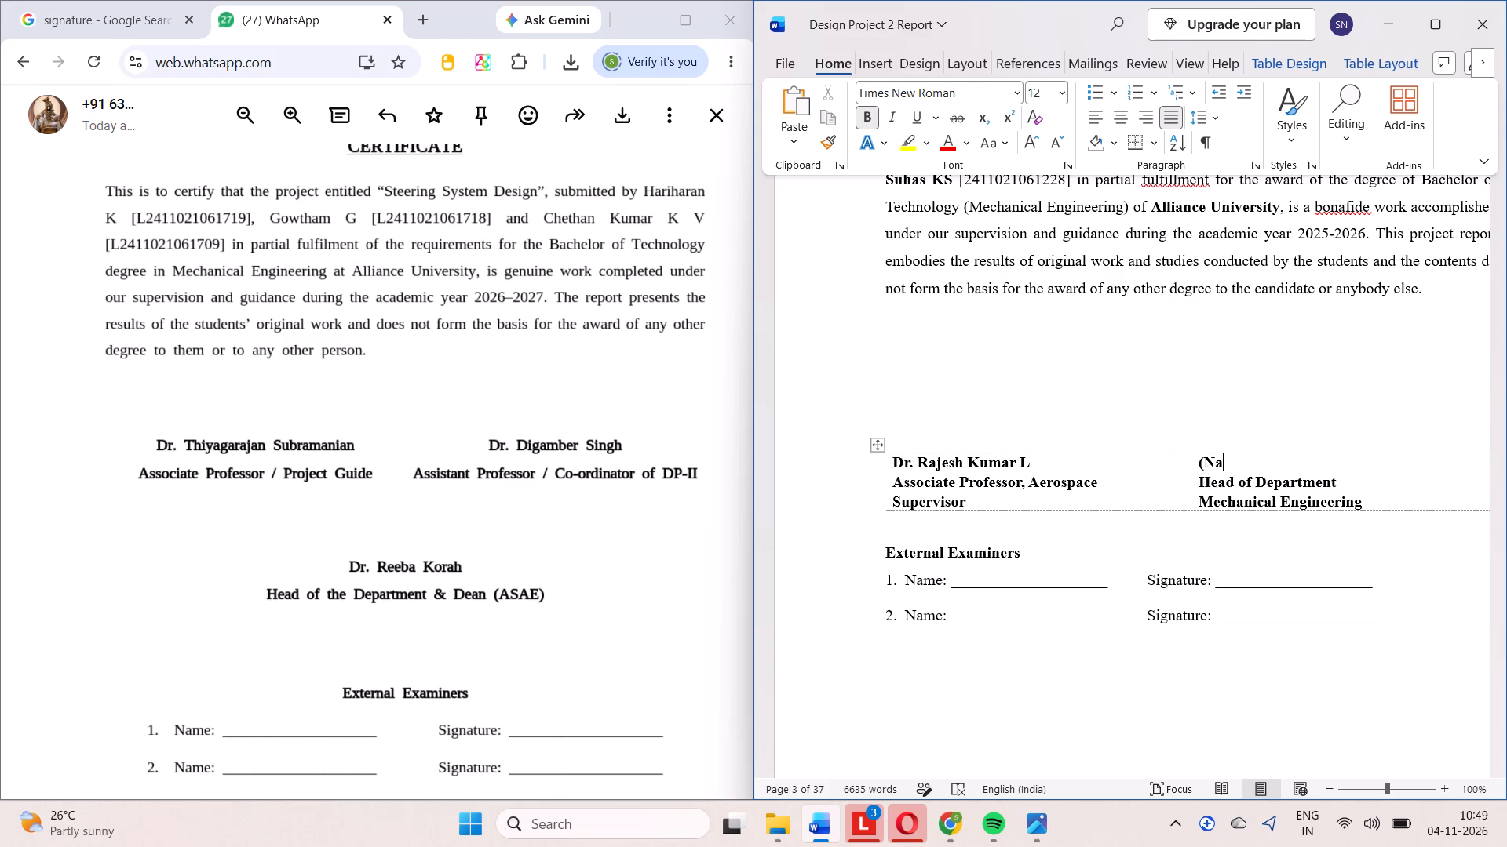
Replace the name placeholder above "Head of Department" in the signature table with the department head's name from the certificate image.
key("BackSpace")
key("BackSpace")
key("BackSpace")
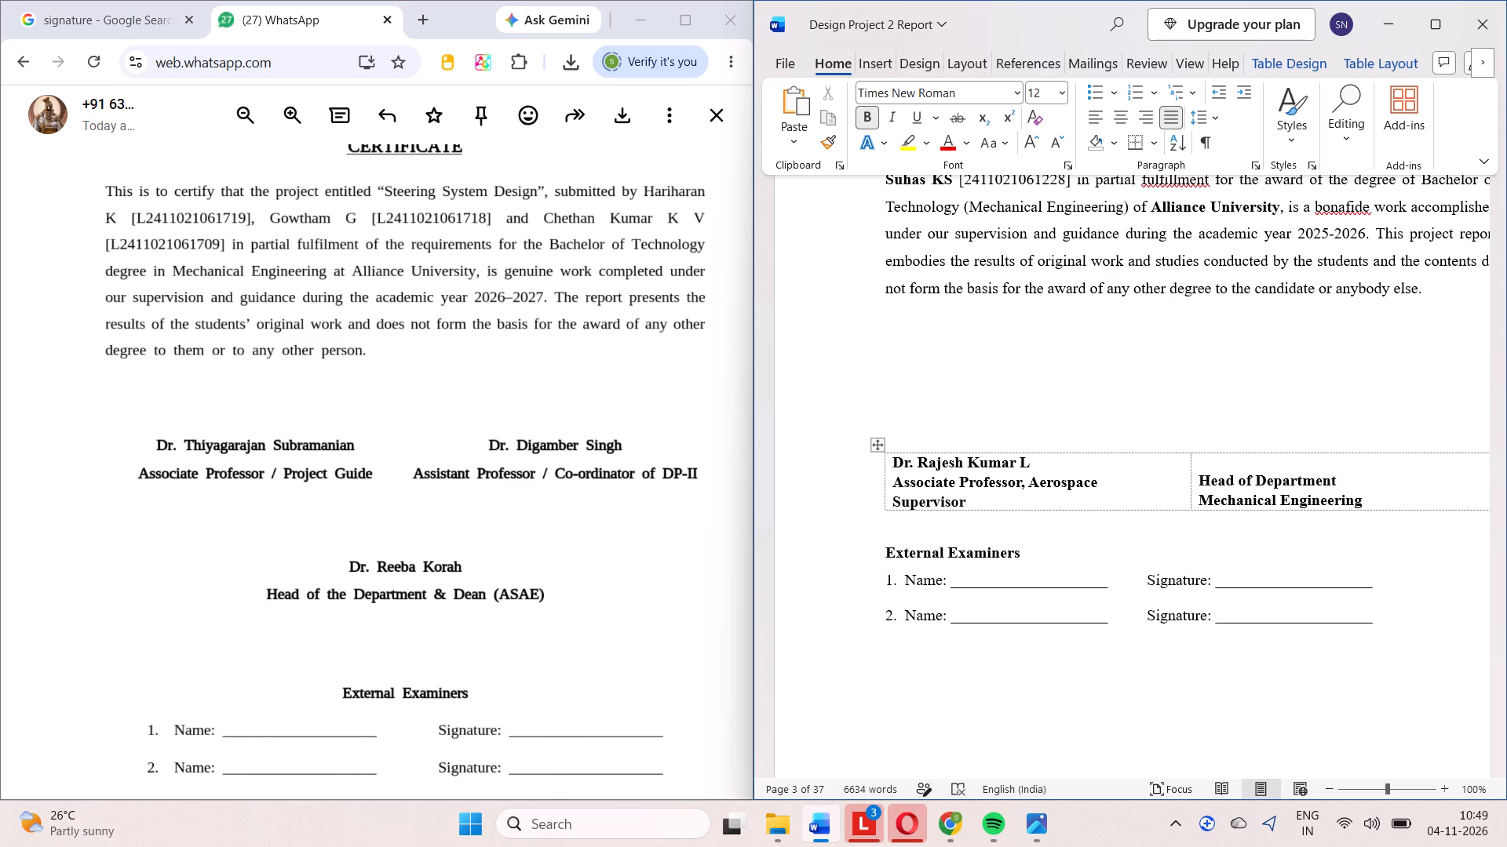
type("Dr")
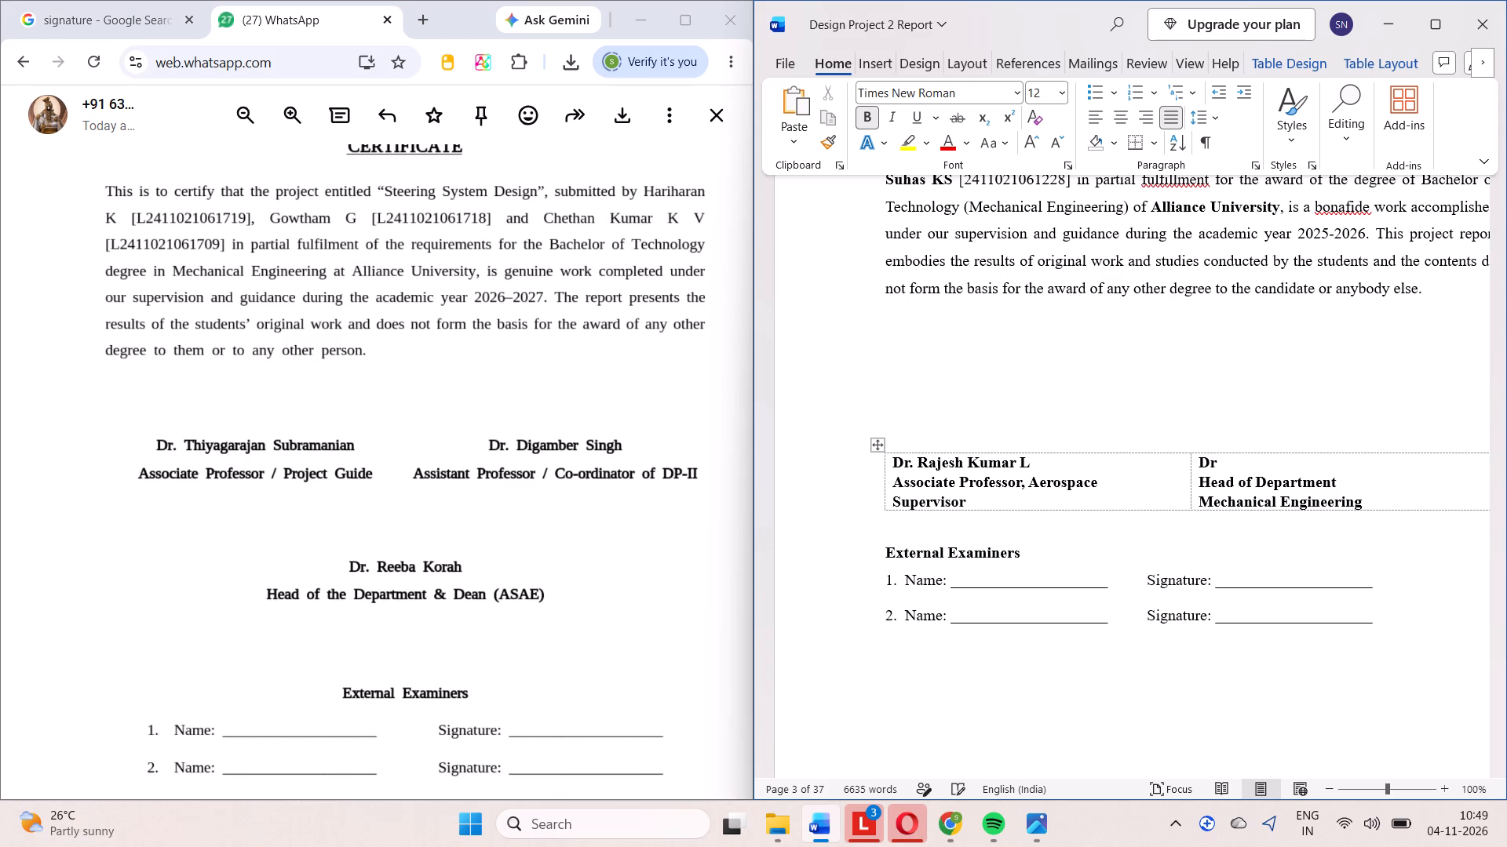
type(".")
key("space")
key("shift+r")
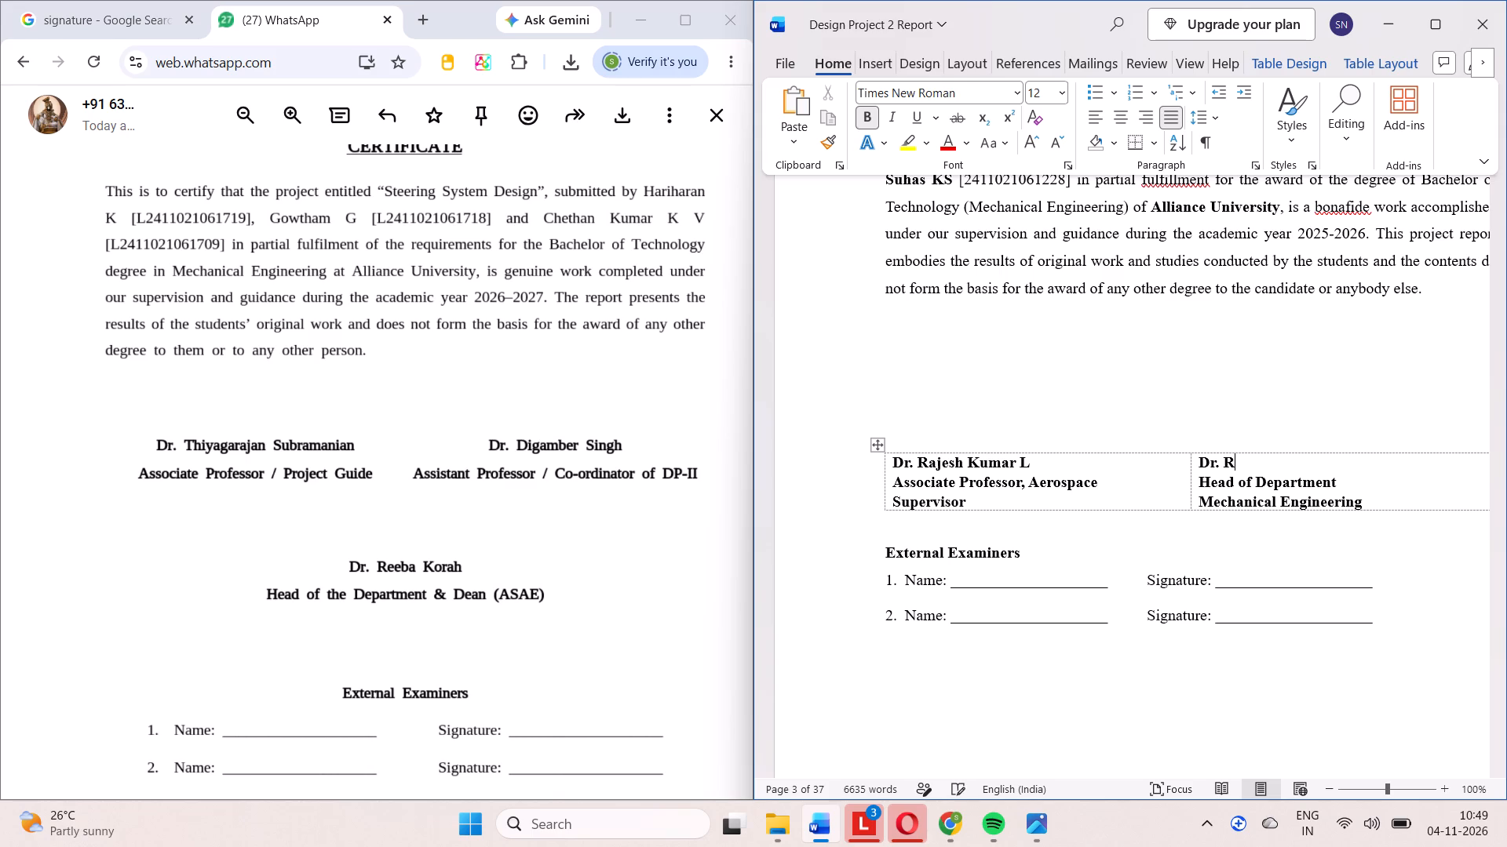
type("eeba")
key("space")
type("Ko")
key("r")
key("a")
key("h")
Copy the department head's name and title block from the signature table and paste it below the table, above "External Examiners".
left_click_drag(1197, 465, 1233, 498)
key("ctrl+c")
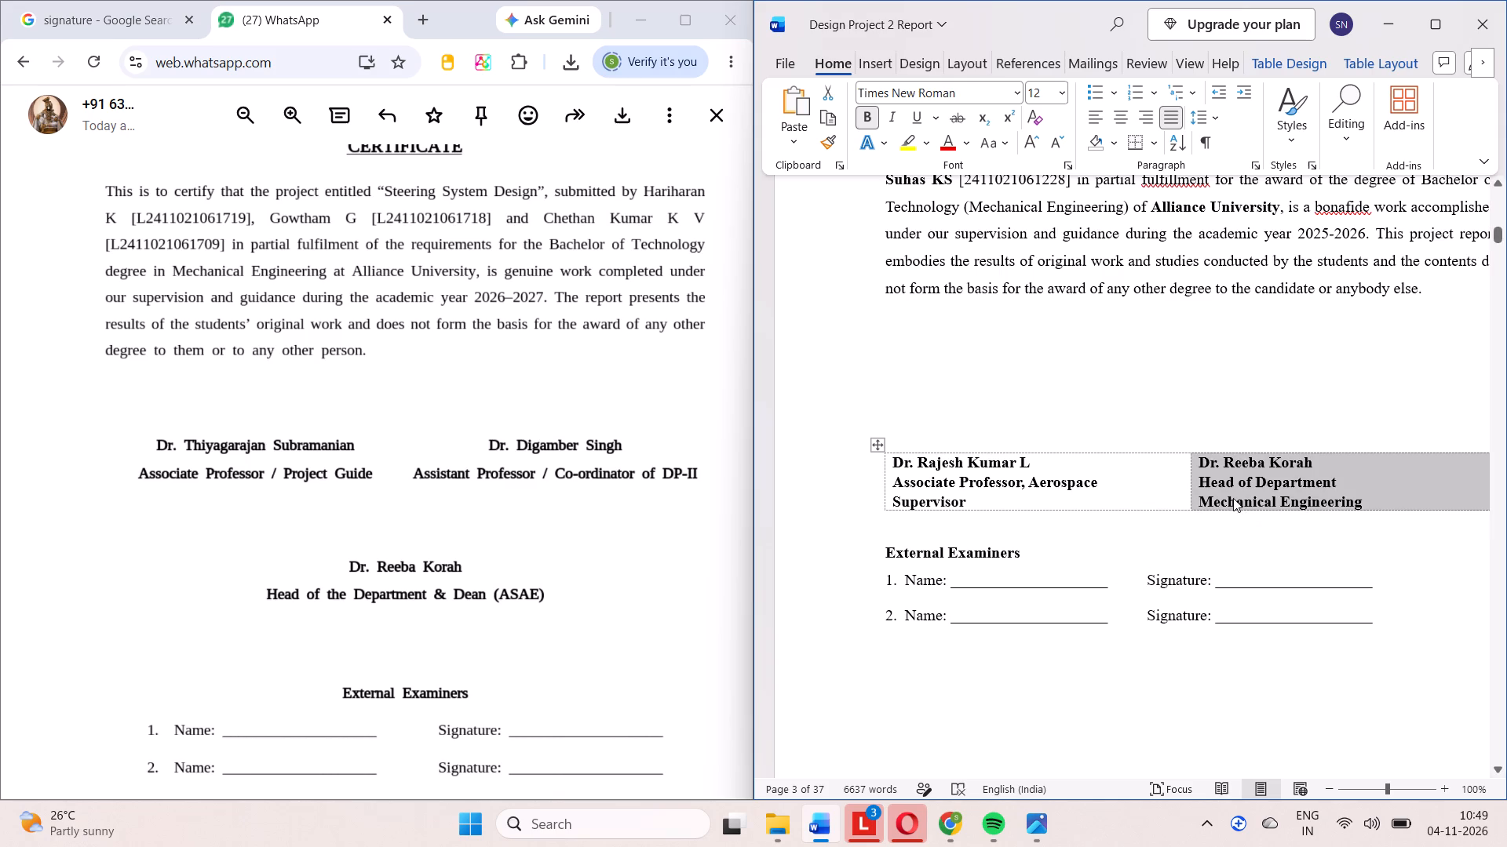
left_click(1098, 525)
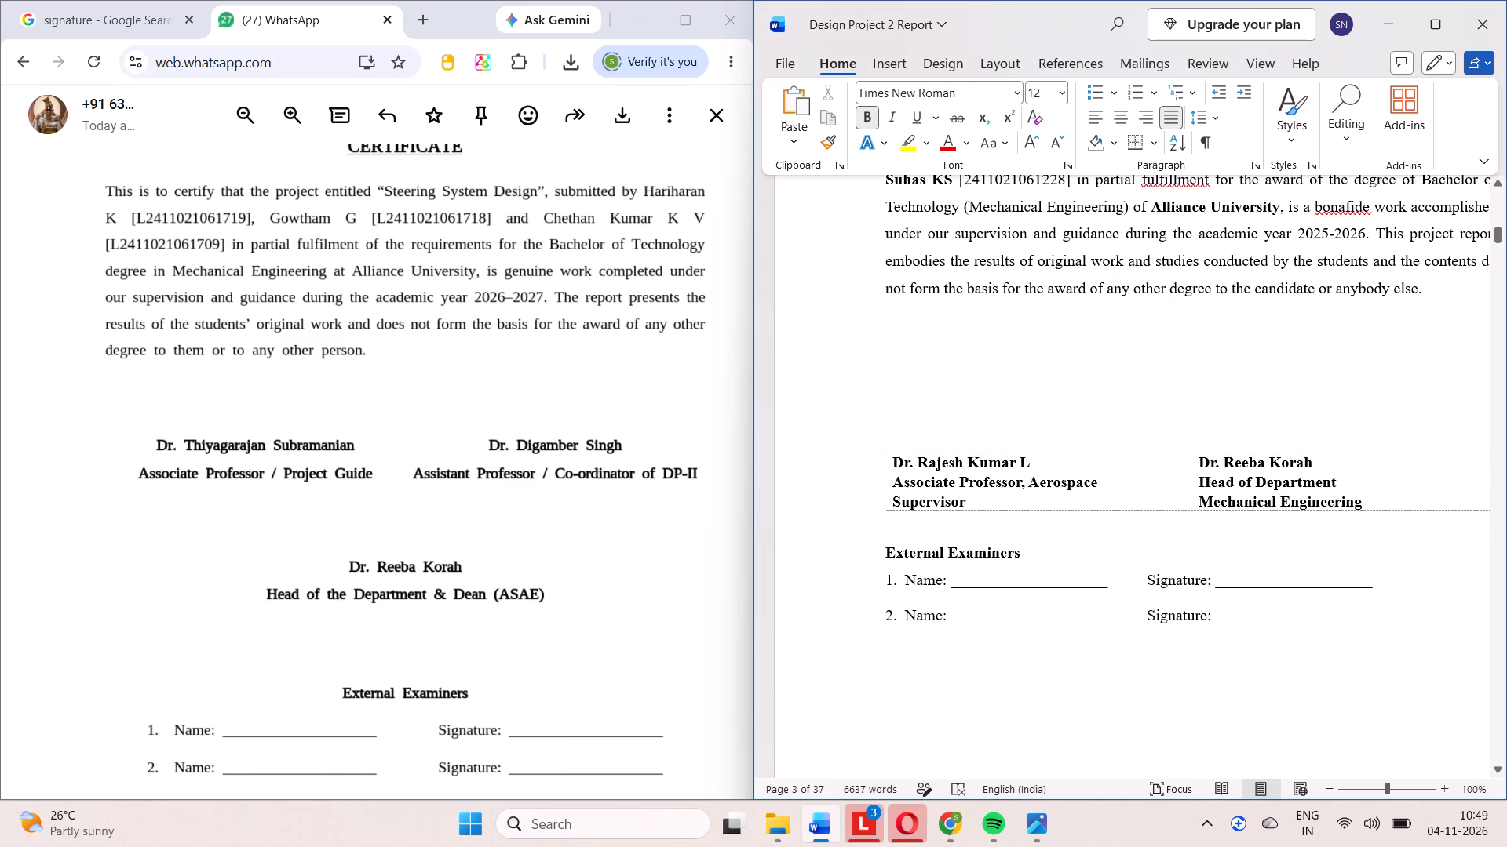
left_click(1093, 522)
left_click(916, 539)
left_click(880, 545)
key("Up")
key("Down")
key("Return")
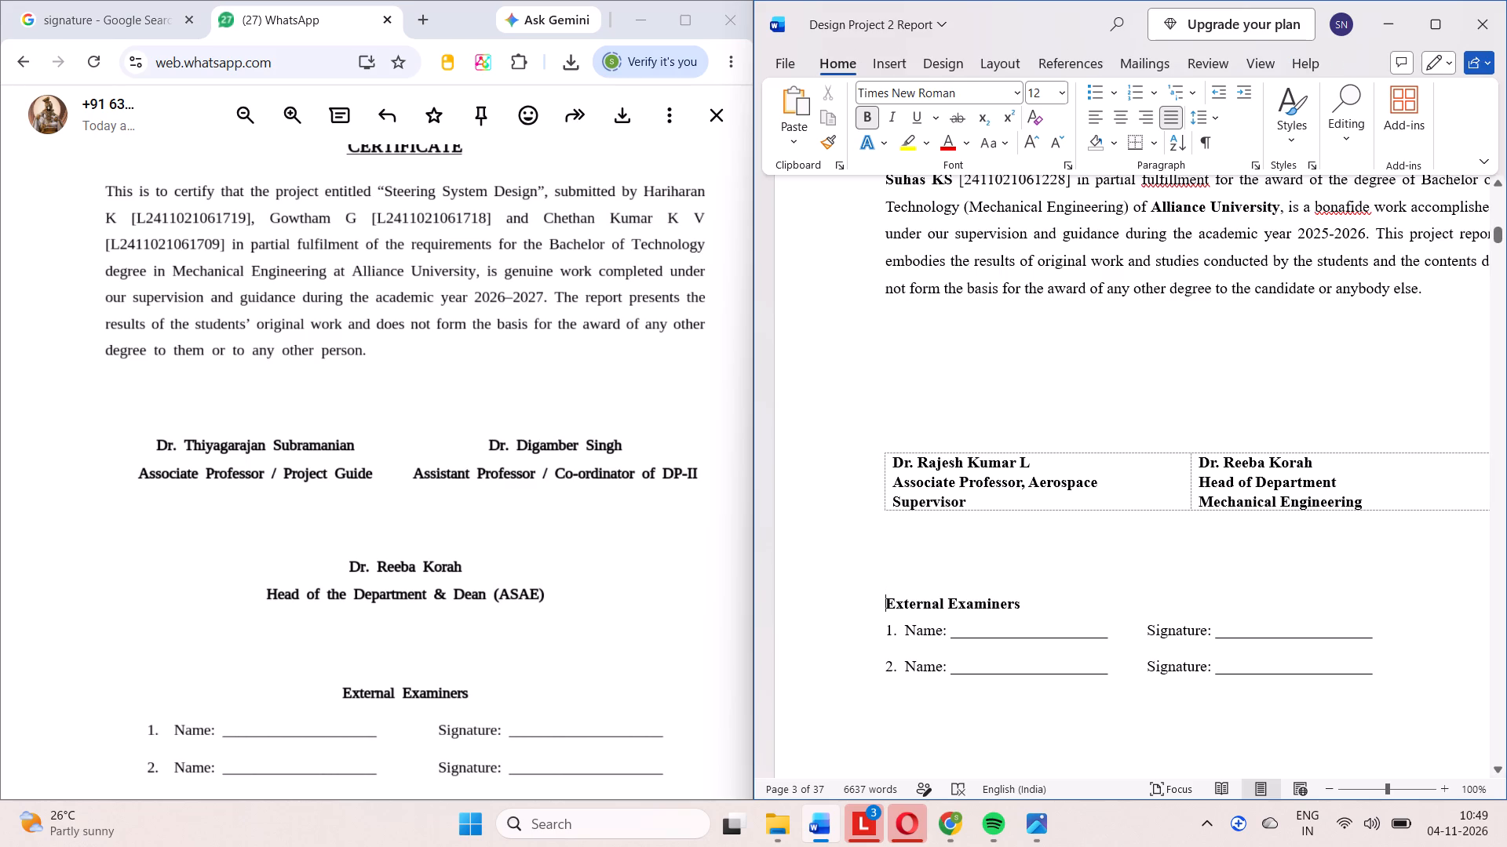
key("Up")
key("ctrl+v")
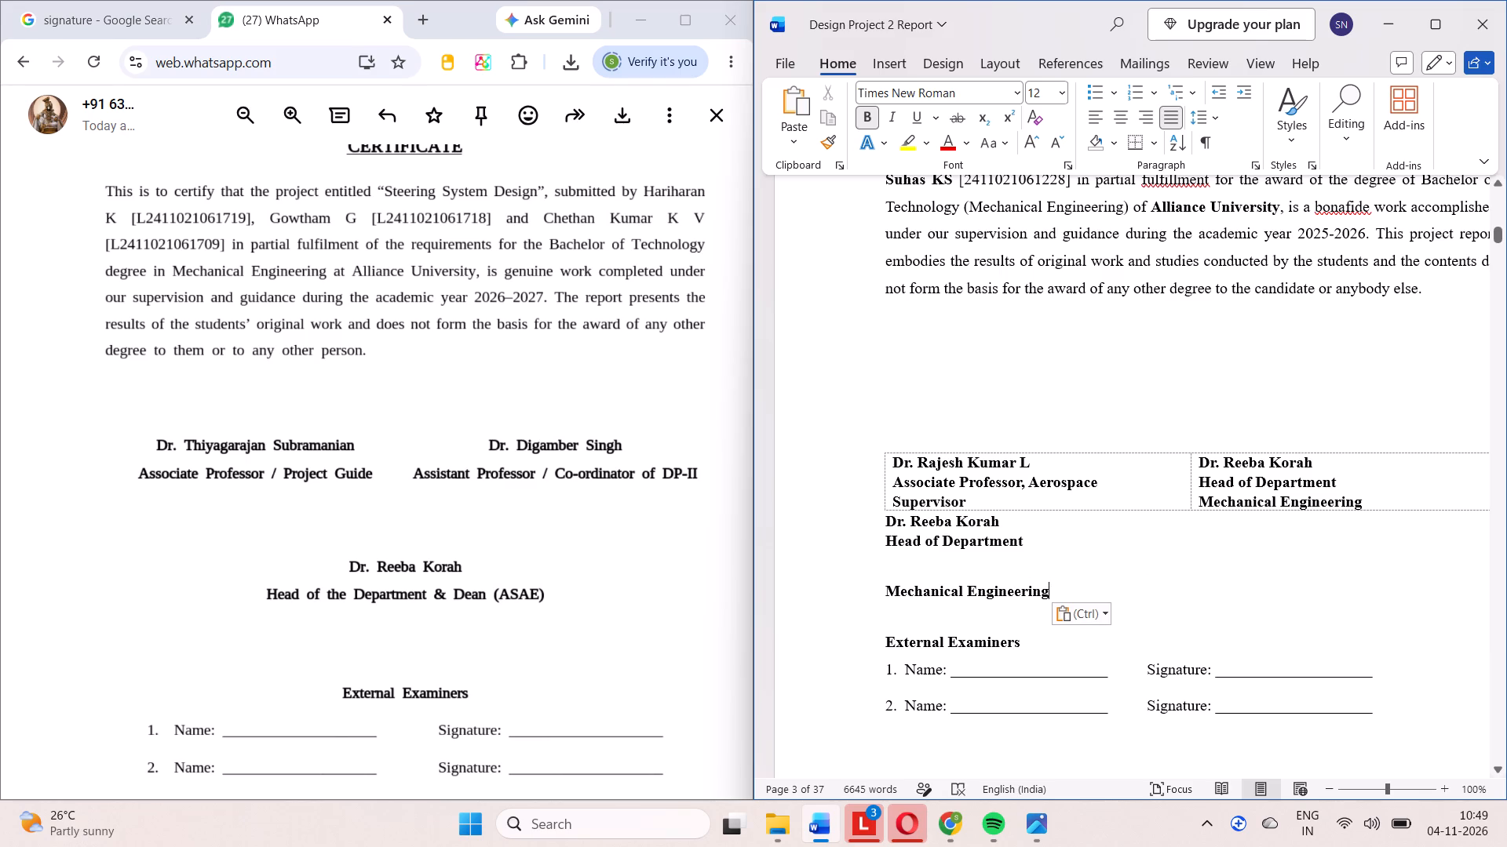
Join the pasted "Mechanical Engineering" line onto the end of the "Head of Department" line.
left_click(883, 589)
key("BackSpace")
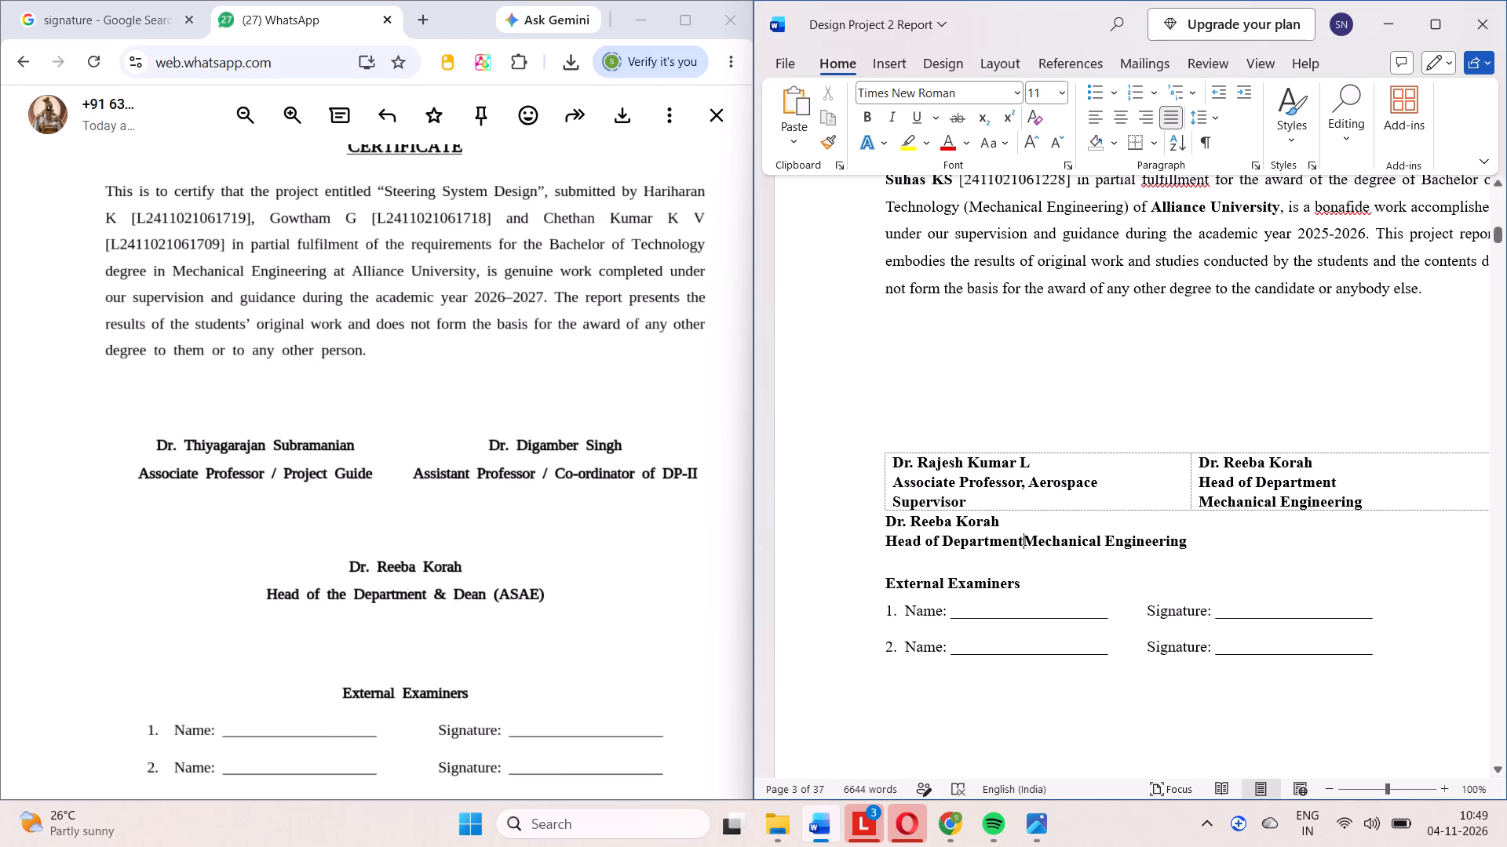
Add a blank line below the signature table and indent the pasted department head's name with spaces towards the page centre.
left_click(885, 522)
key("Return")
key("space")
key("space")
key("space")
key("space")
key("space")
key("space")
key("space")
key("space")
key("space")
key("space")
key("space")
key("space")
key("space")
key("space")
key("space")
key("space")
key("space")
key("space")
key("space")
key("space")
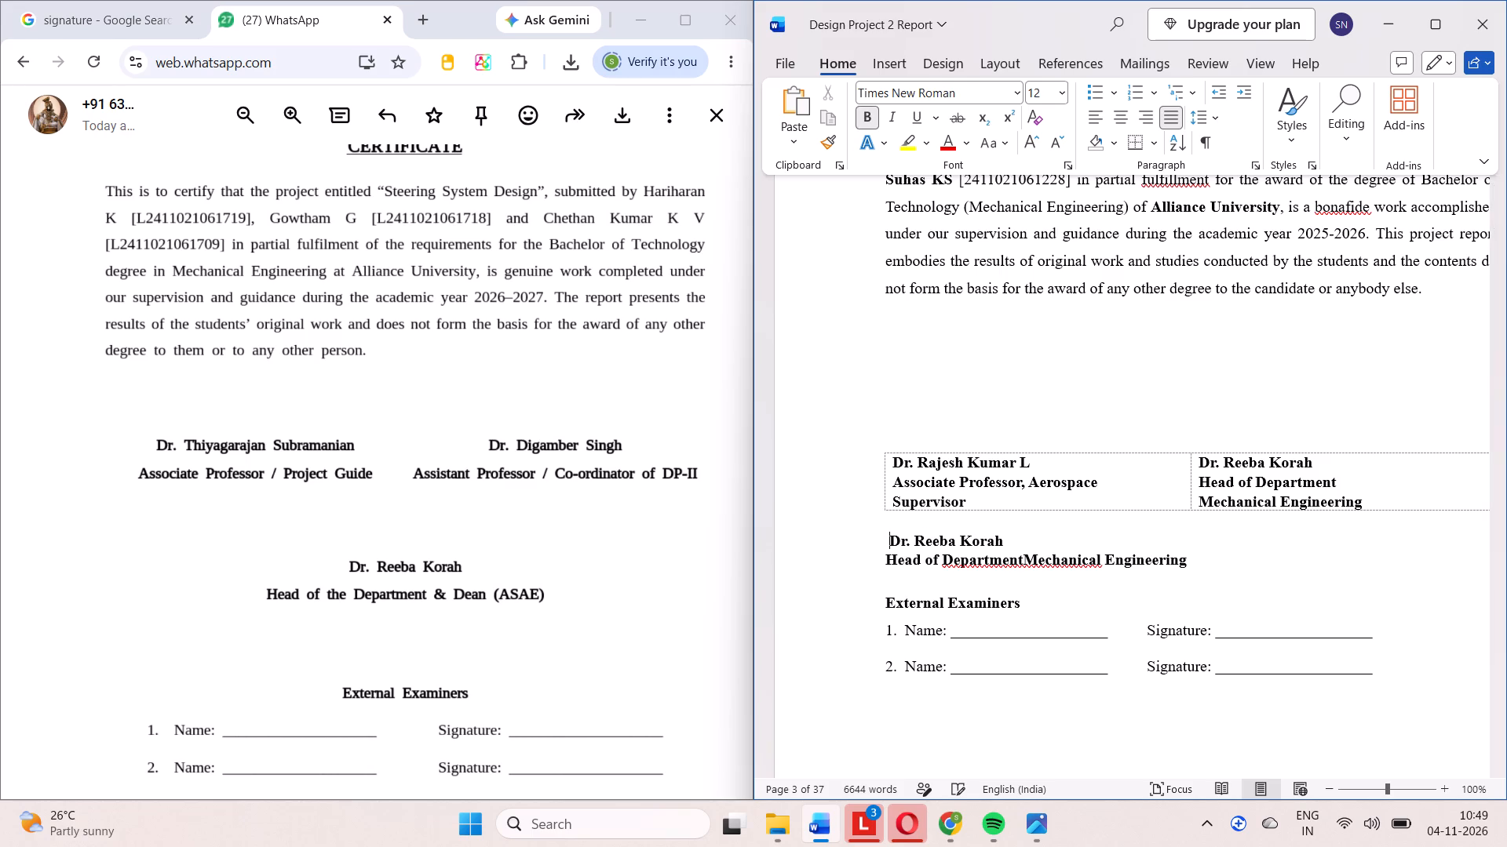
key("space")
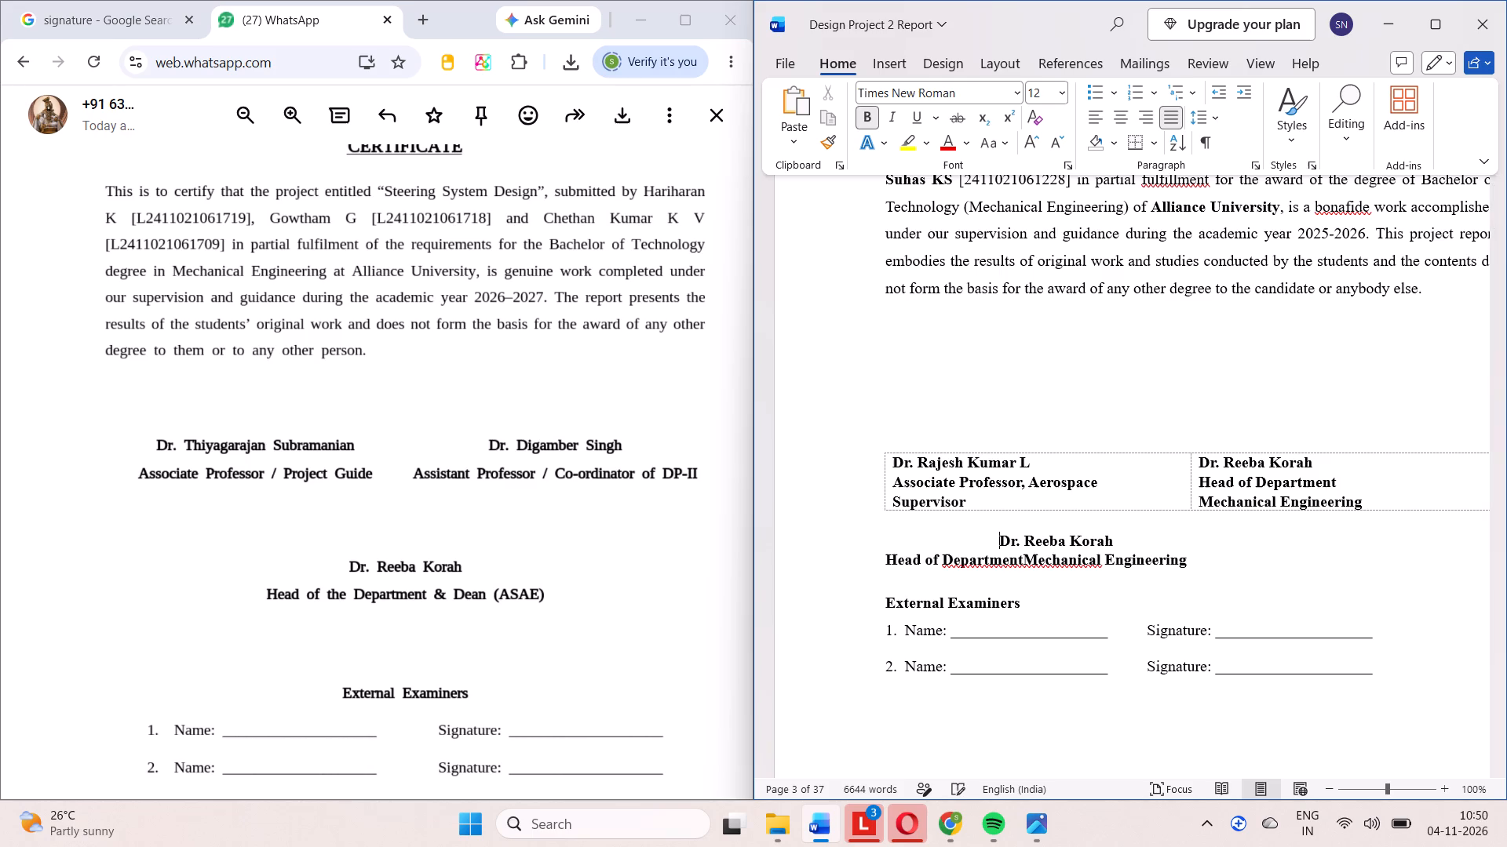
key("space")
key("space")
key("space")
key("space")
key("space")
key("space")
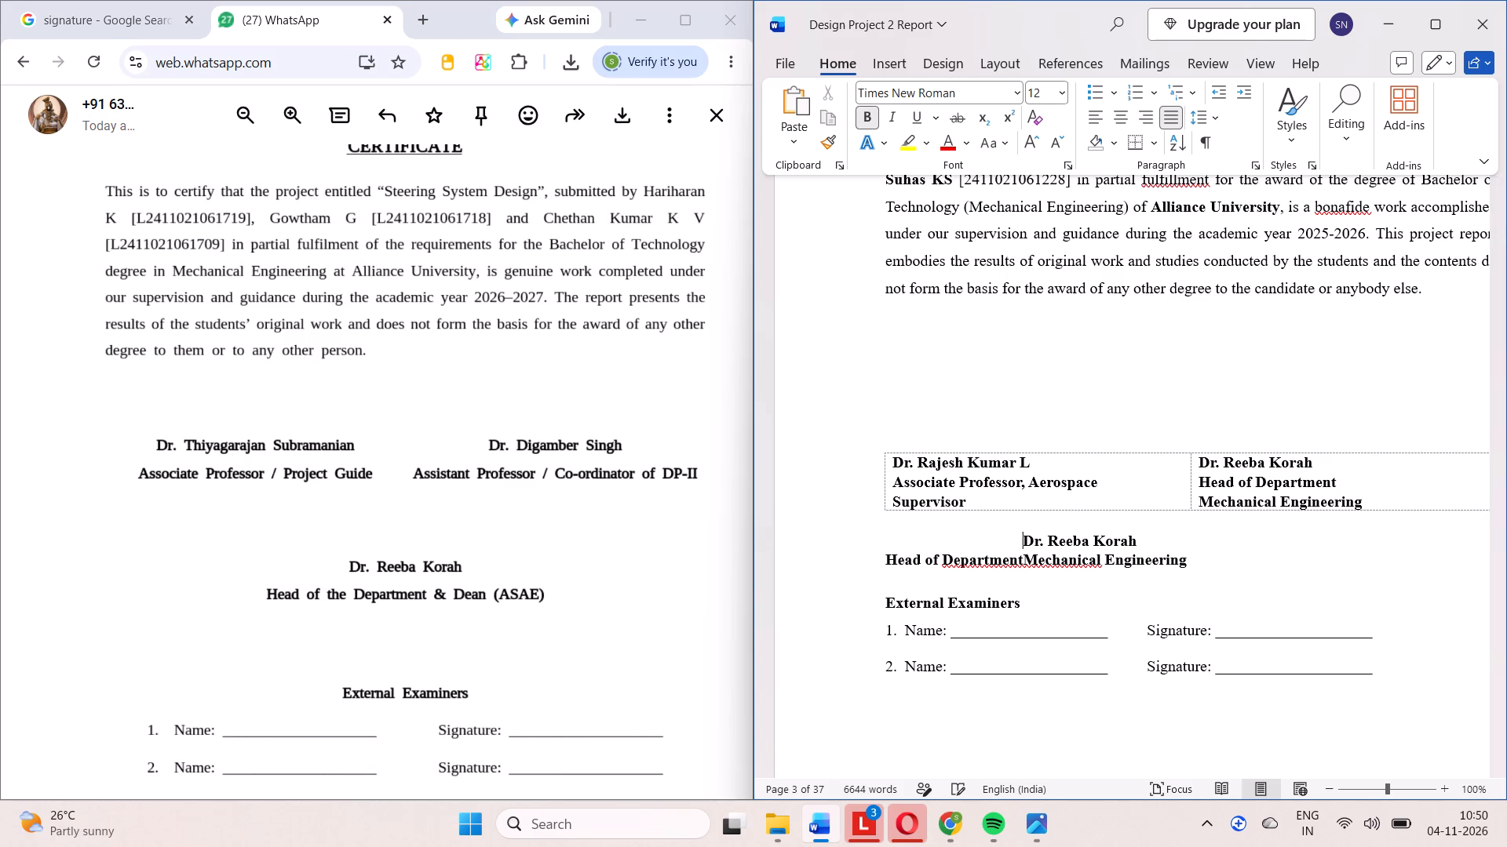
Indent the pasted "Head of Department" line with spaces beneath the department head's name.
left_click(880, 555)
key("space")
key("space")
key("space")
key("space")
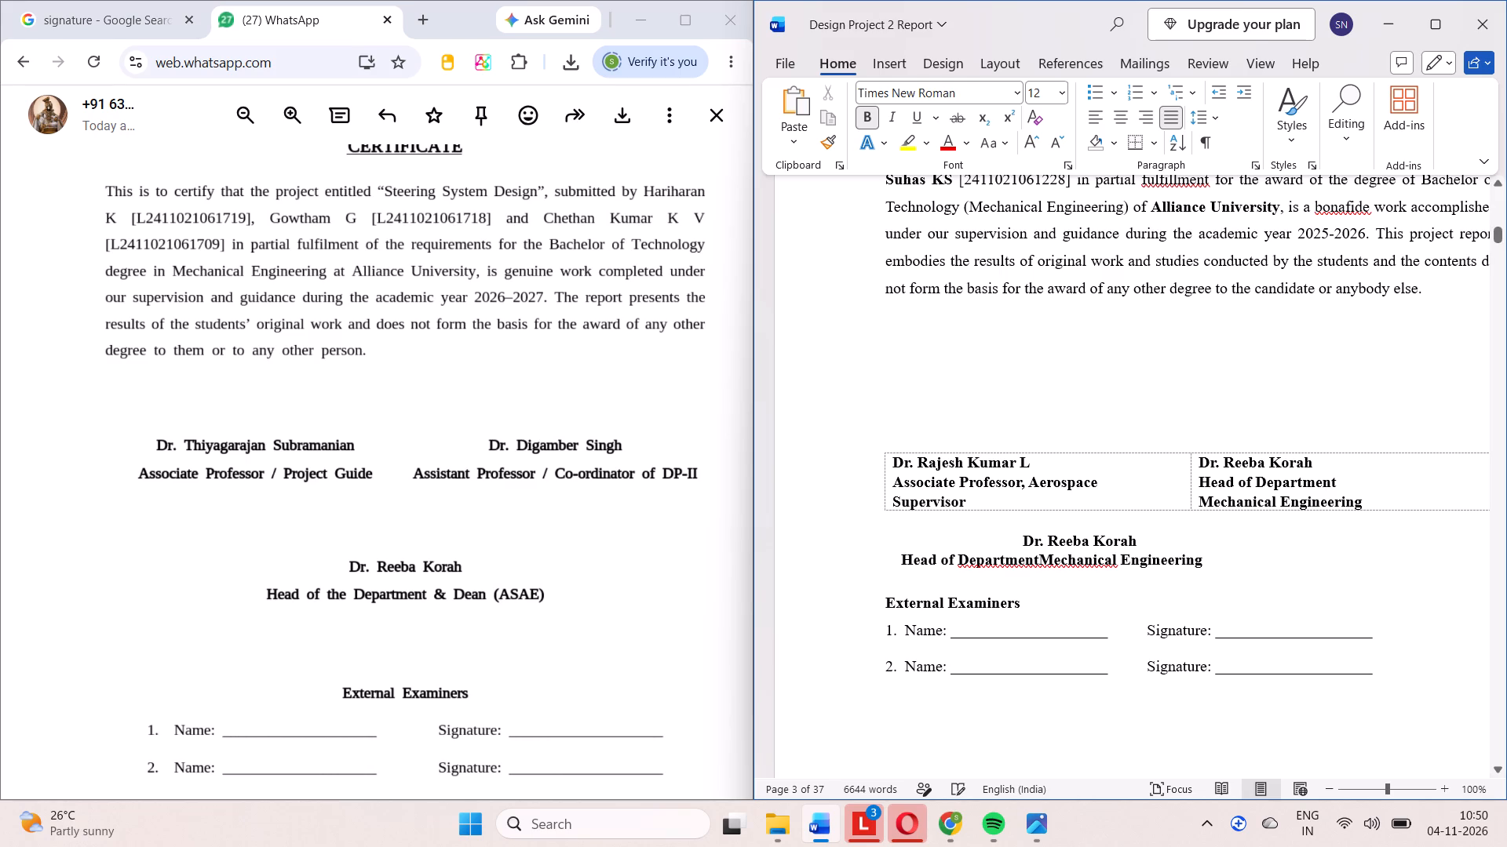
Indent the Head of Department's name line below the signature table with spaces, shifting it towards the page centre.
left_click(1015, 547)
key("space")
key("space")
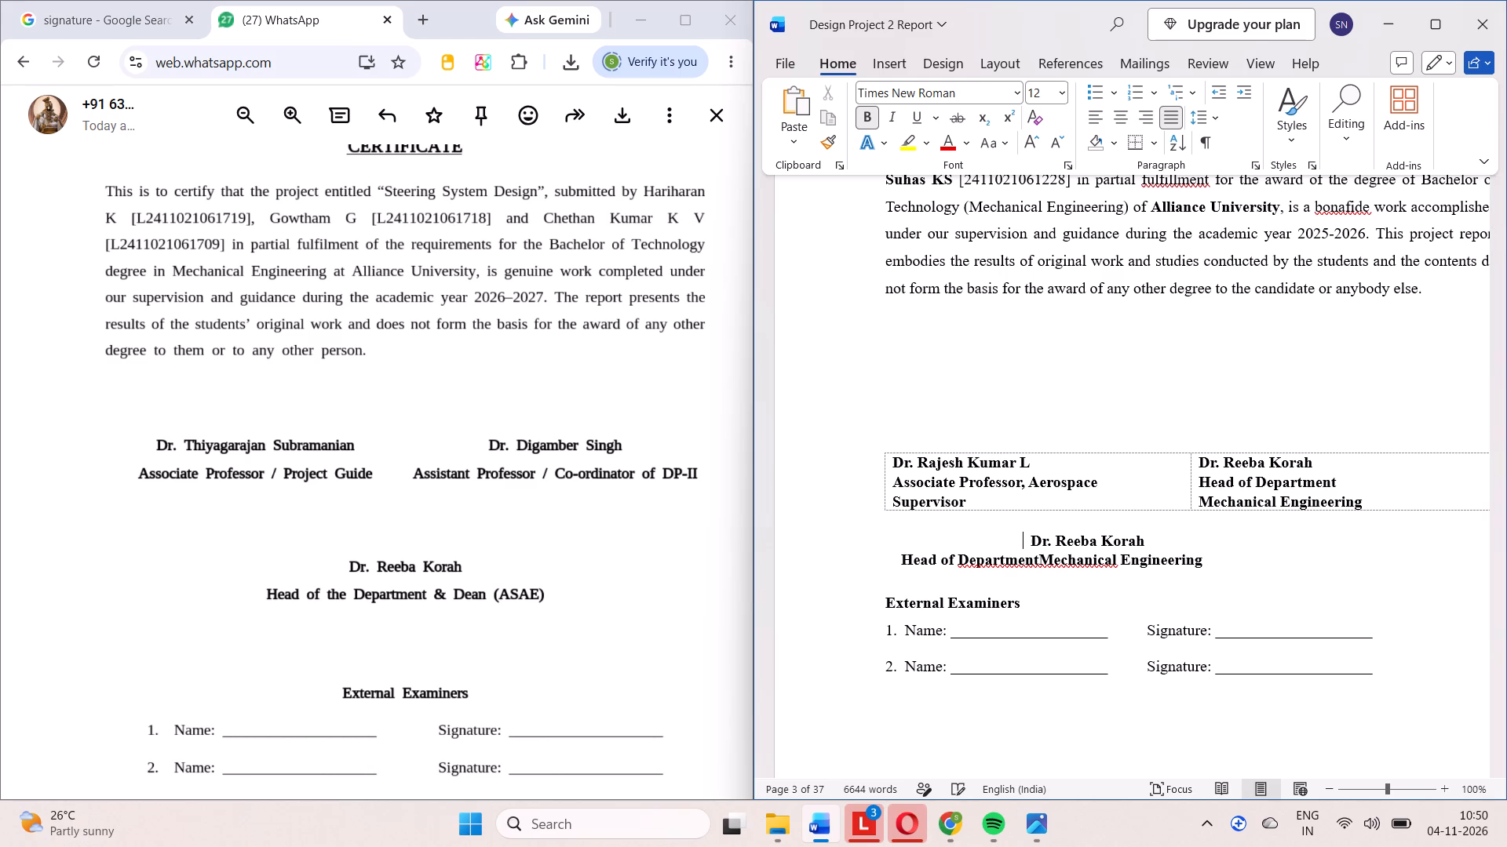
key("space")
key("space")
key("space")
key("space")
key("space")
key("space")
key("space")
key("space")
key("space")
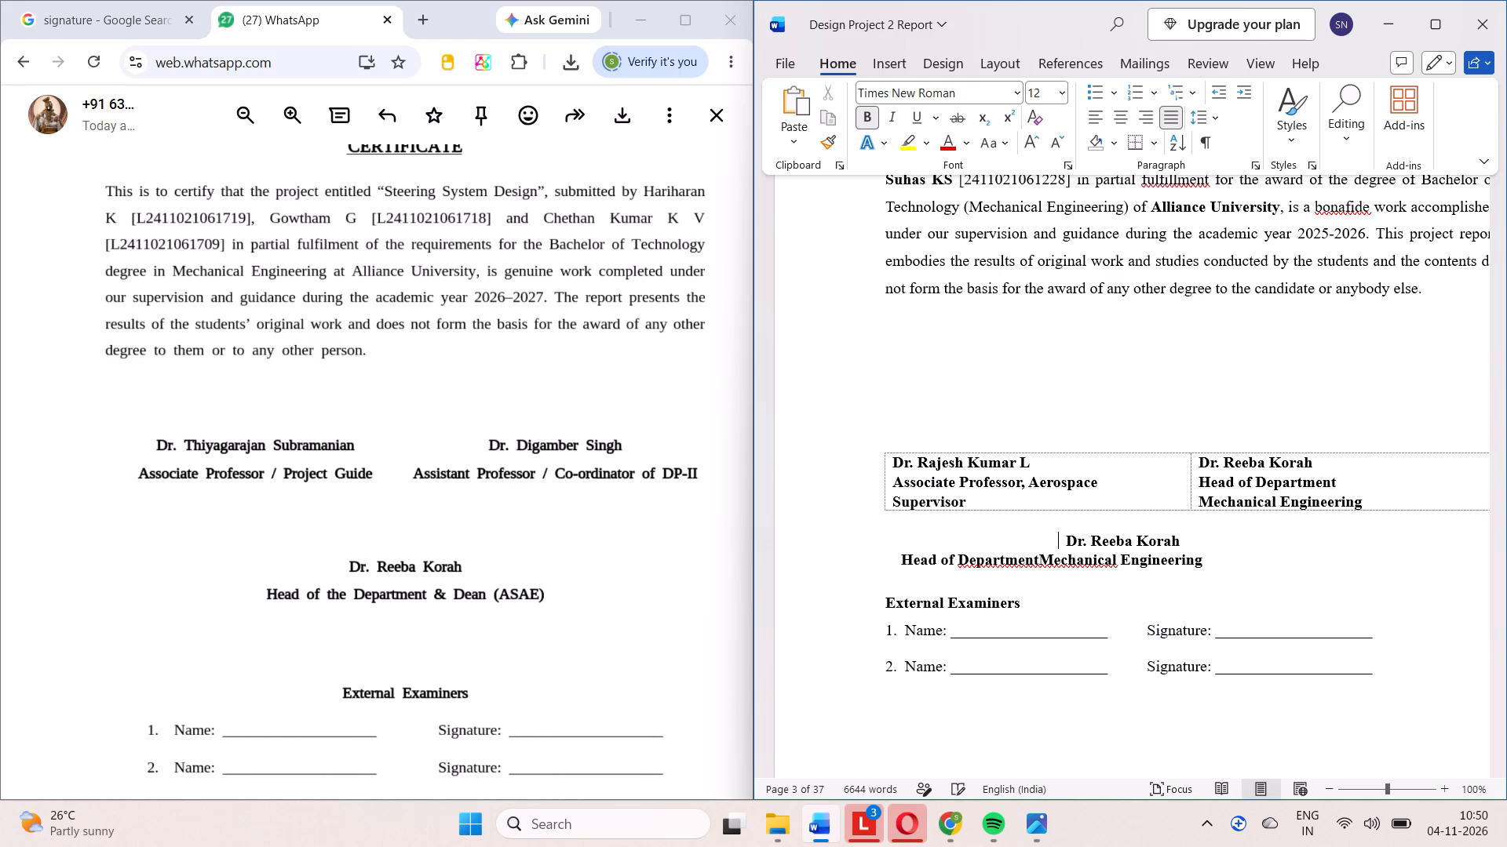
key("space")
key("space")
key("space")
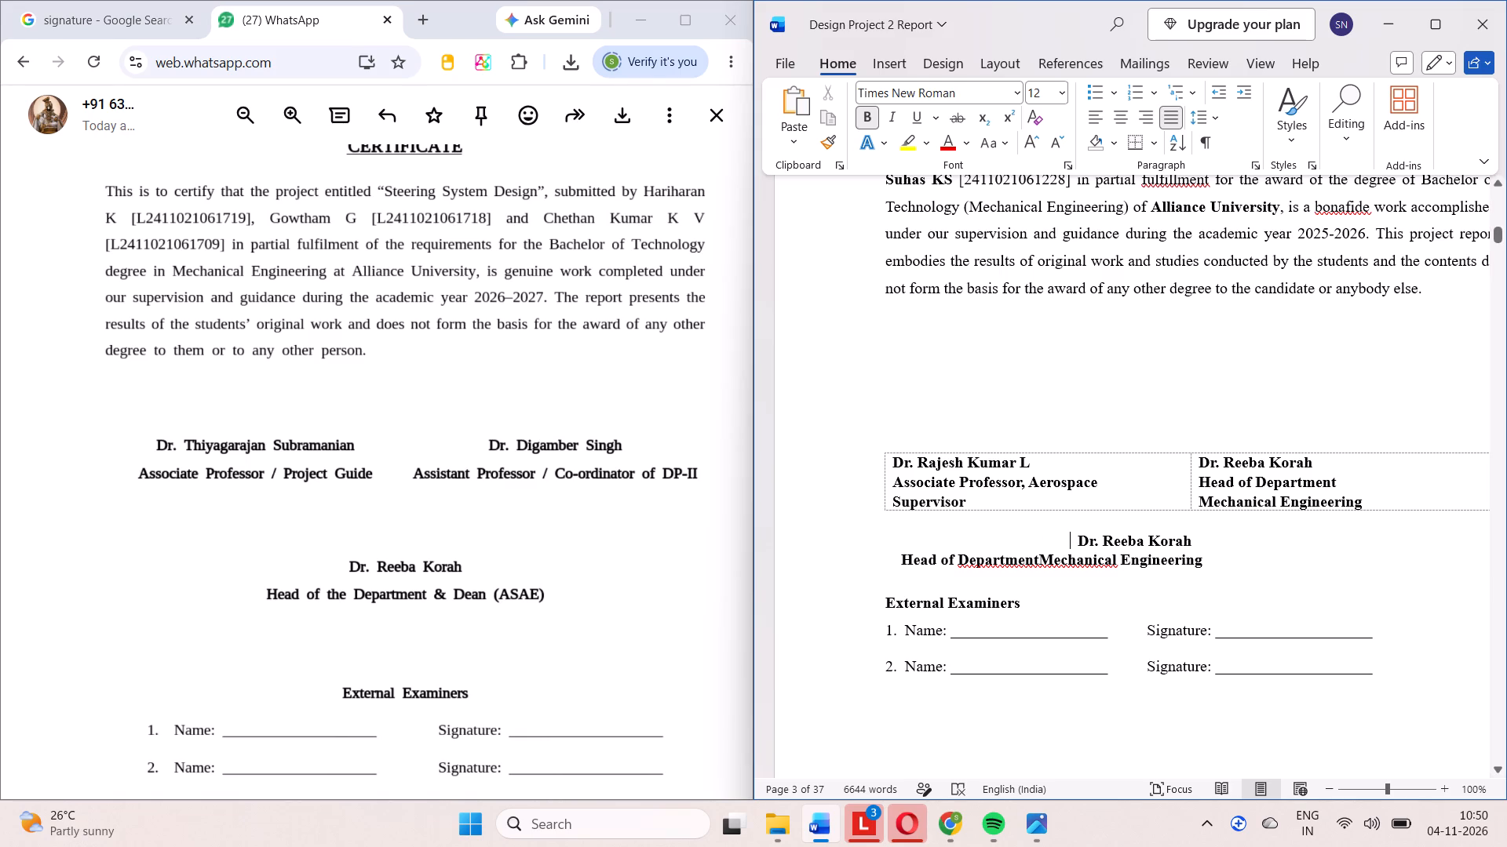
Indent the "Head of DepartmentMechanical Engineering" line with spaces so it sits centred beneath the Head of Department's name.
left_click(891, 556)
key("space")
key("space")
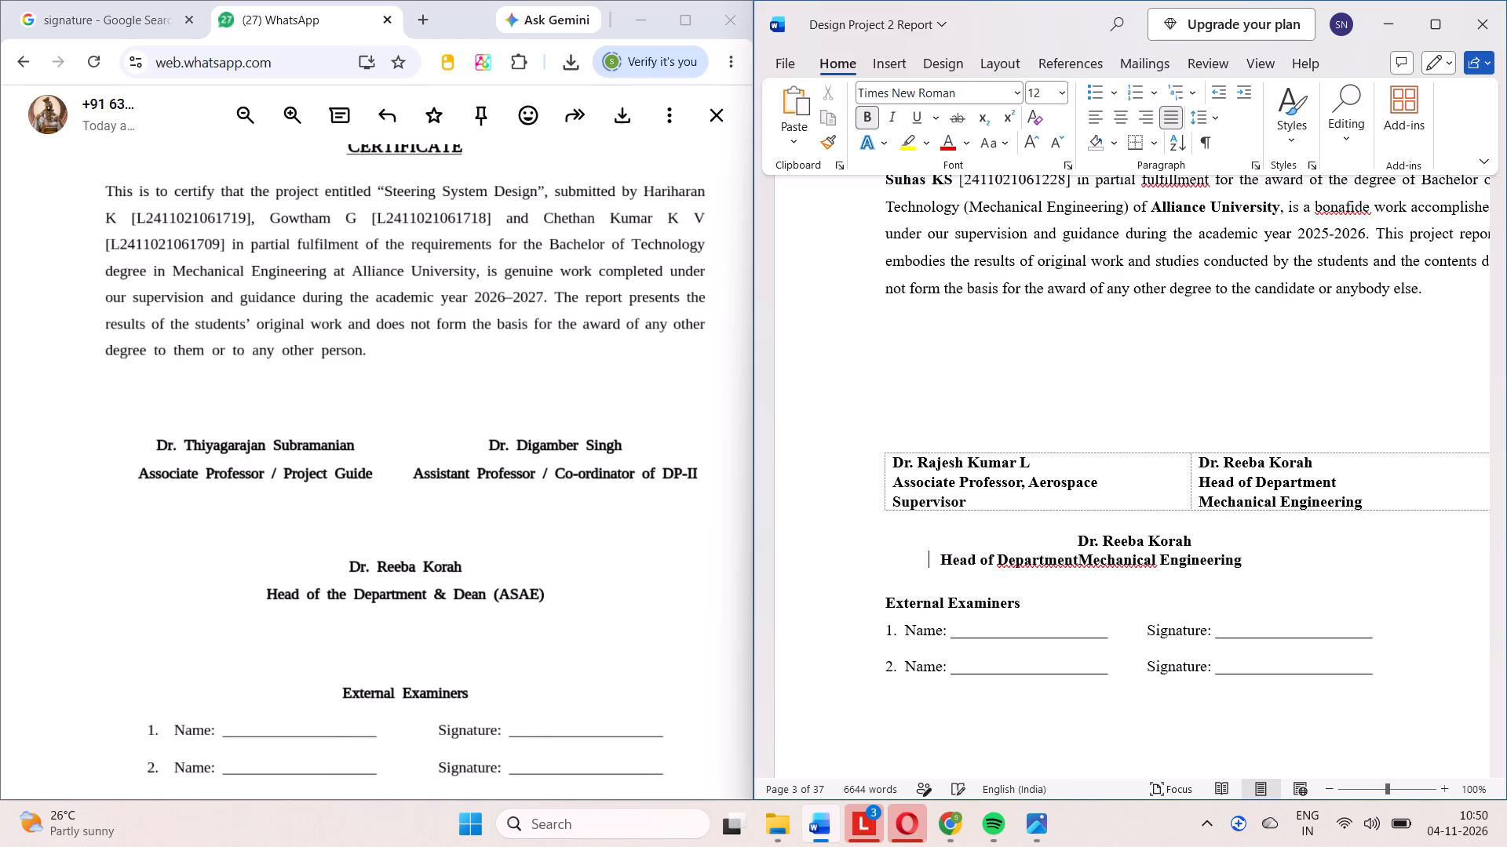
key("space")
key("space")
key("space")
key("space")
key("space")
key("space")
key("space")
key("space")
key("space")
key("space")
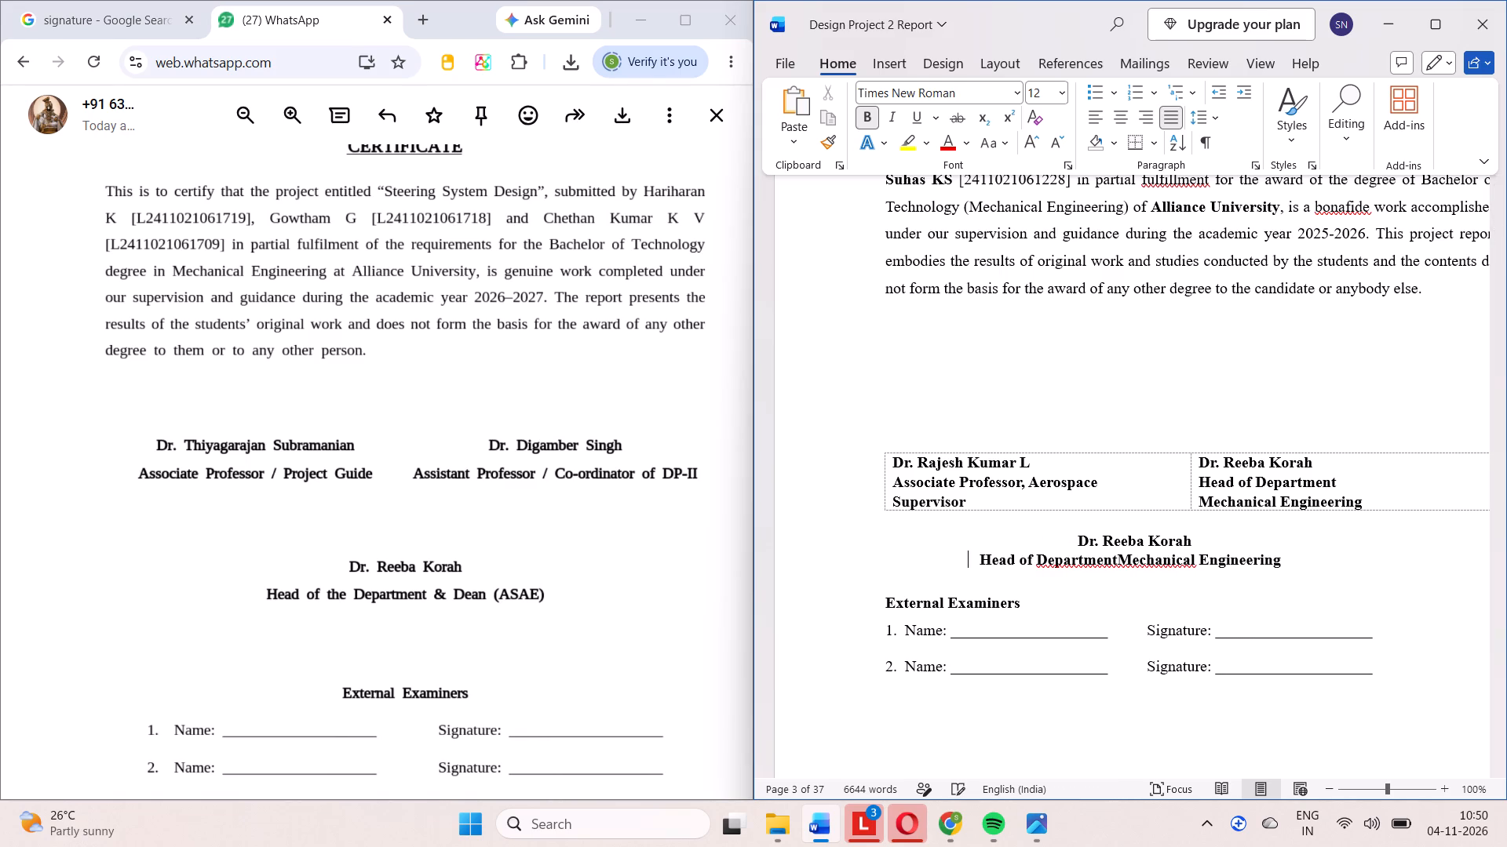
Insert a blank line above the Head of Department's name and indent the name again with spaces over its title.
left_click(1079, 538)
key("Return")
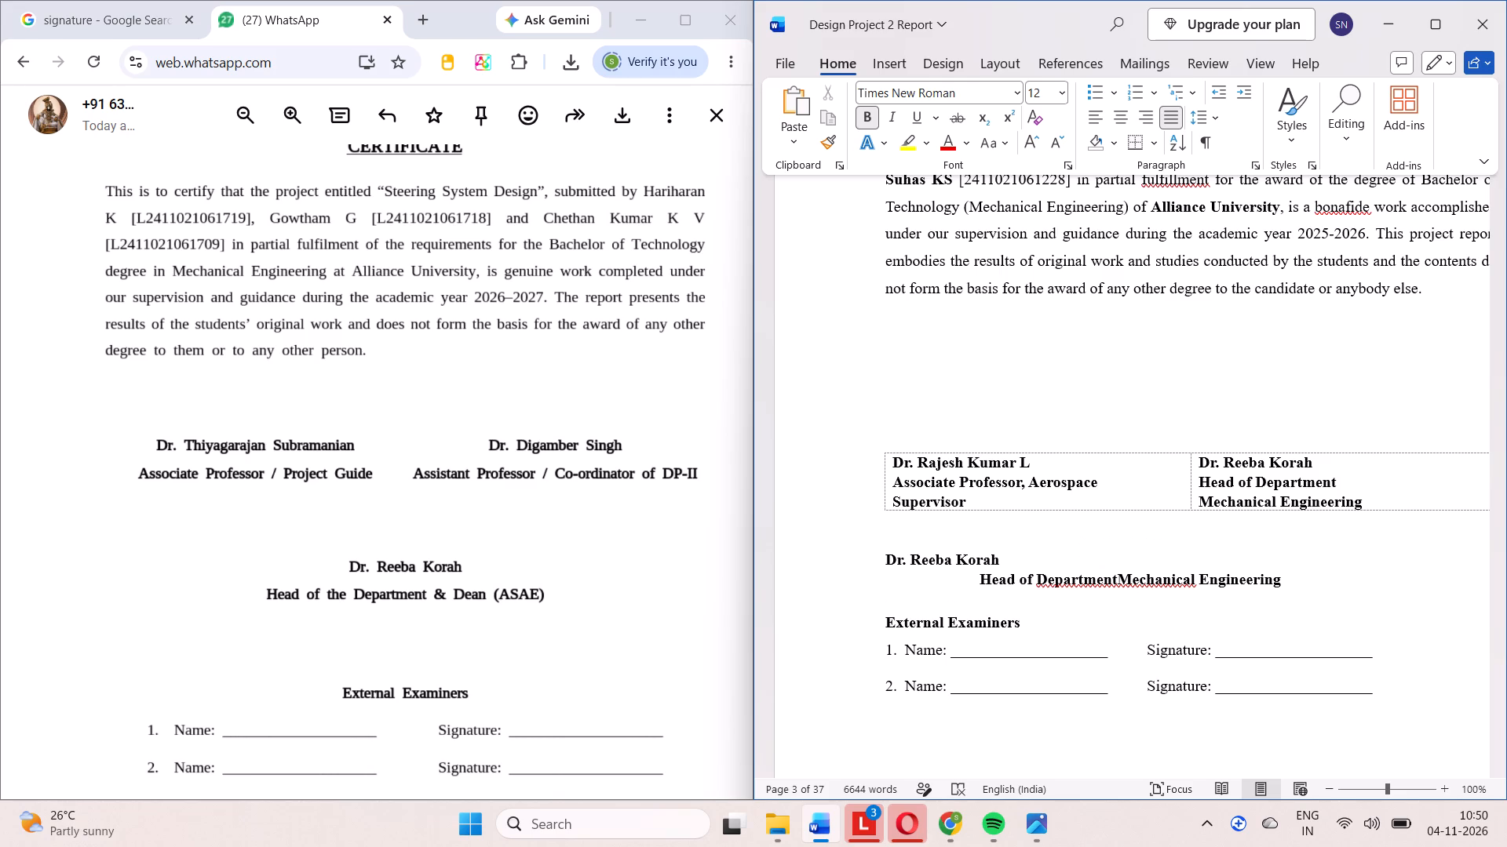
key("space")
key("space")
key("space")
key("space")
key("space")
key("space")
key("space")
key("space")
key("space")
key("space")
key("space")
key("space")
key("space")
key("space")
key("space")
key("space")
key("space")
key("space")
key("space")
key("space")
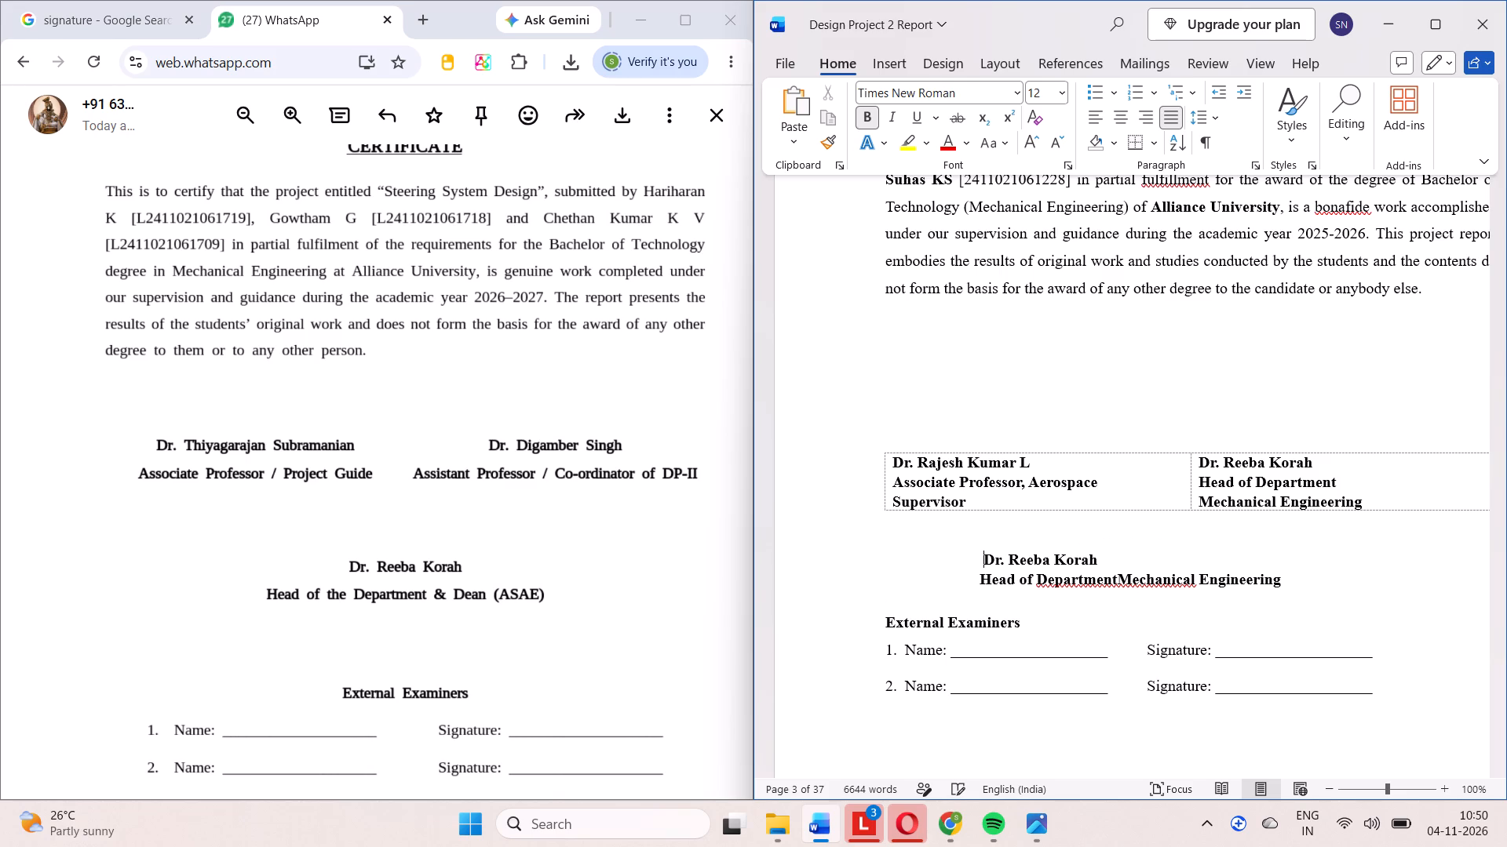
key("space")
key("space")
key("space")
key("space")
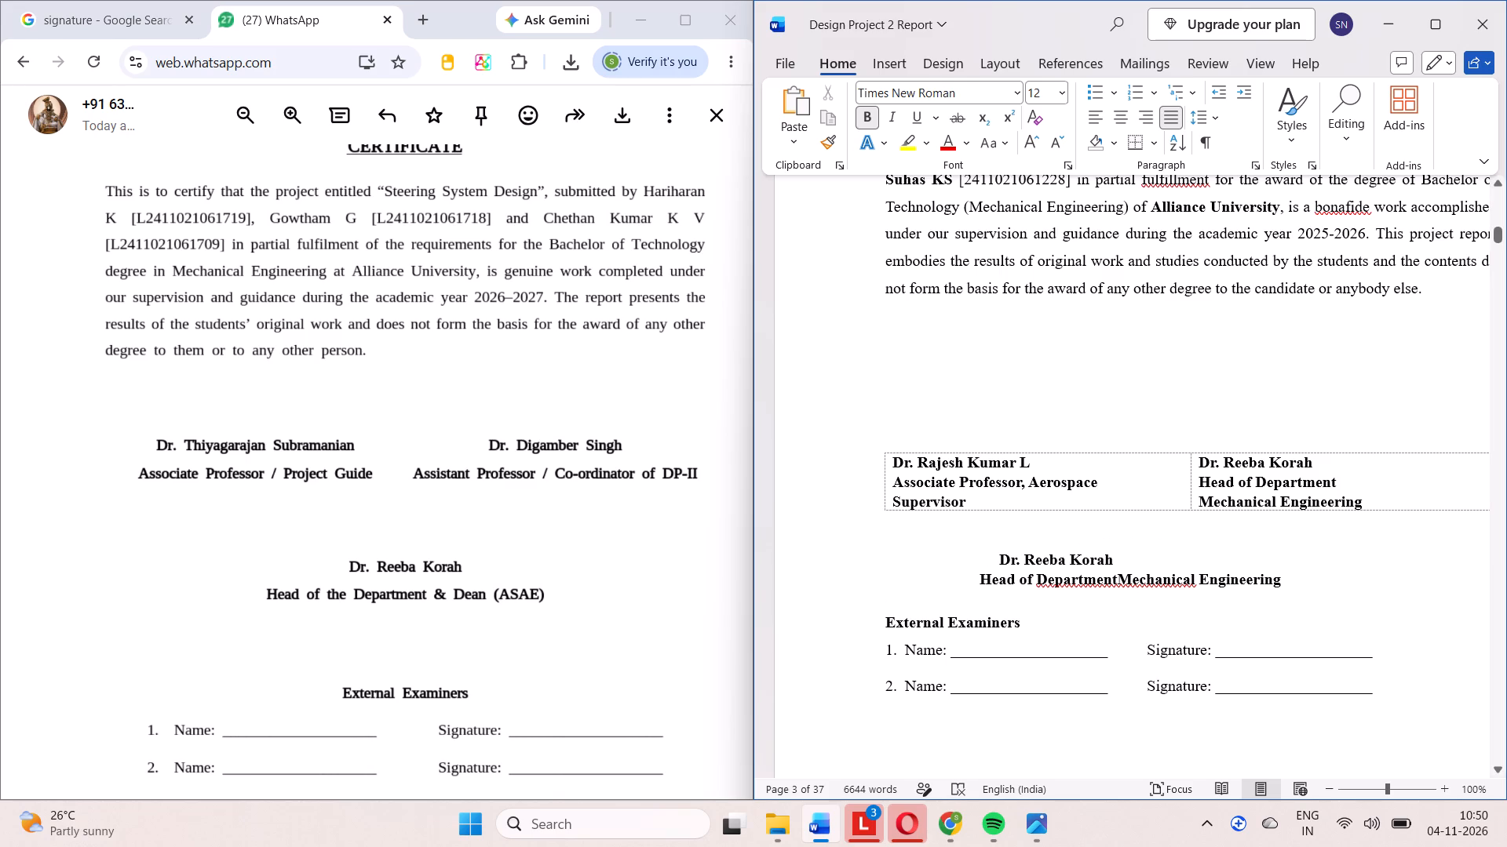
Shift the Head of Department's title line slightly further in with four more spaces.
key("Down")
key("Left")
key("Left")
key("space")
key("space")
key("space")
key("space")
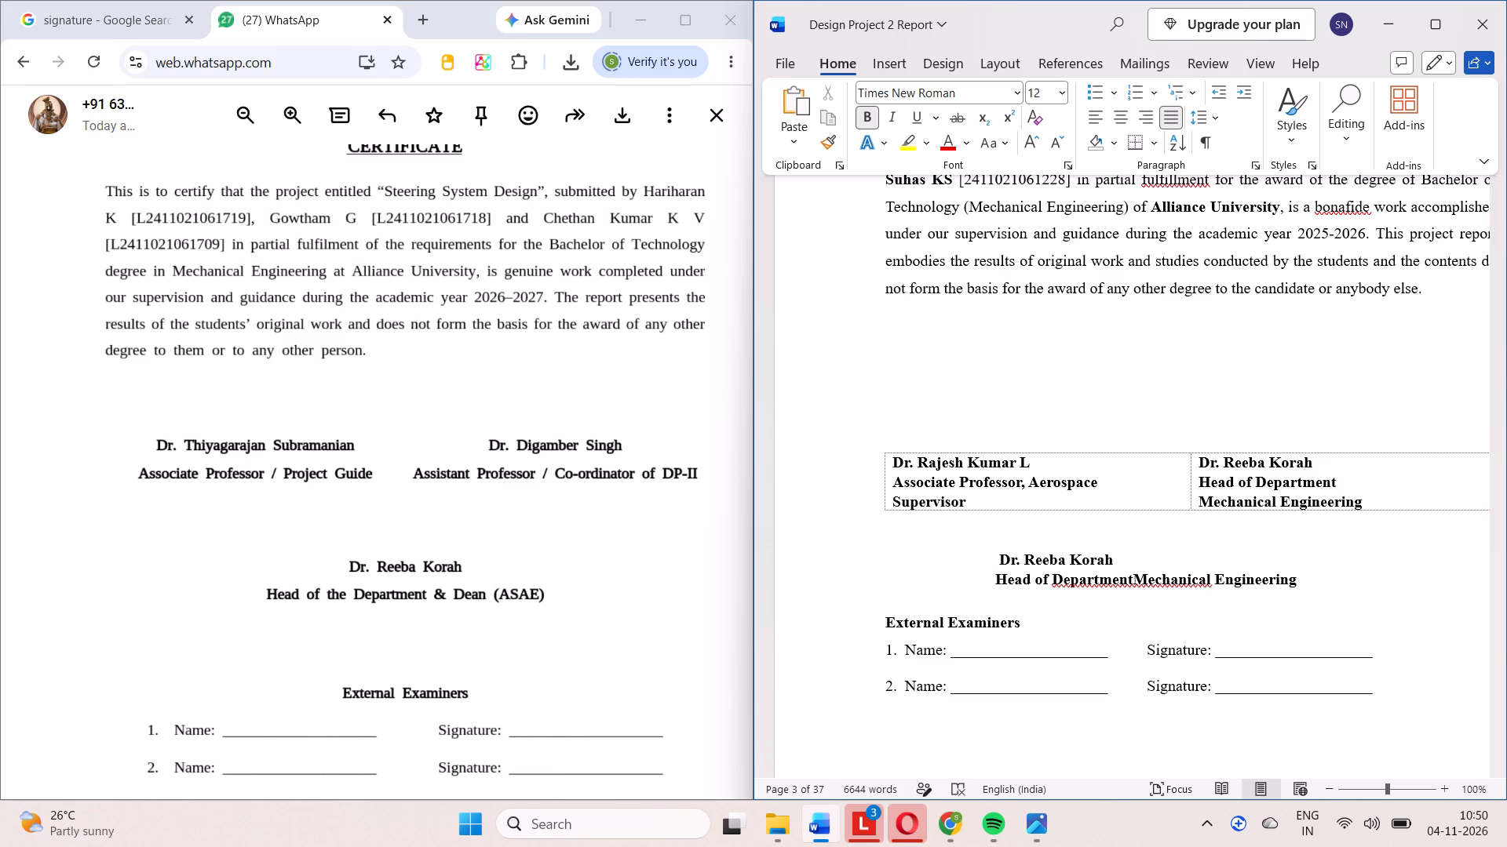
Add another blank line above the Head of Department's name and re-indent the name with spaces to centre it over the title.
key("Up")
key("space")
key("space")
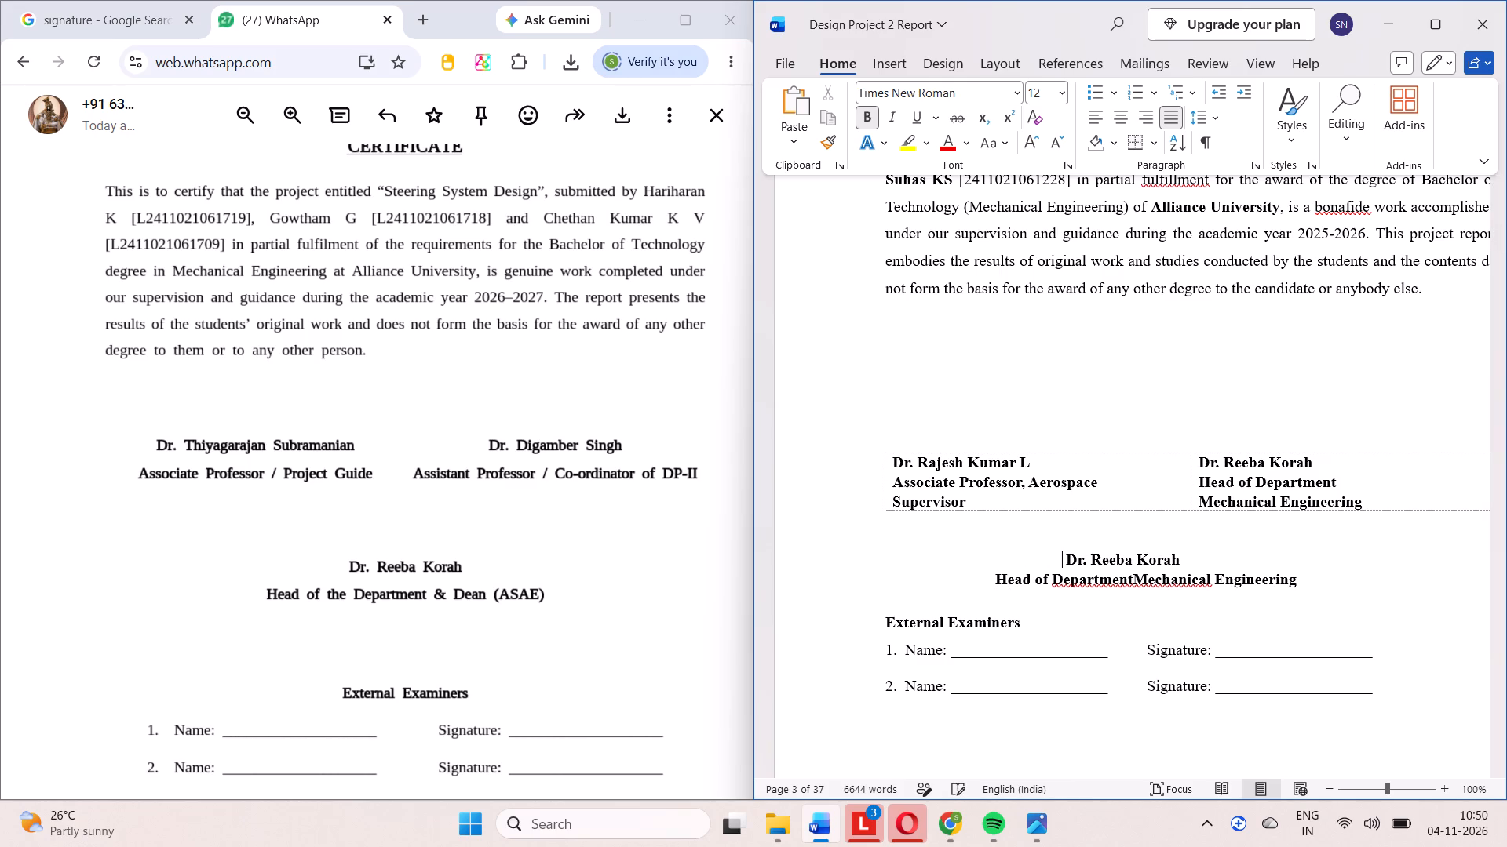
key("space")
key("space")
key("Return")
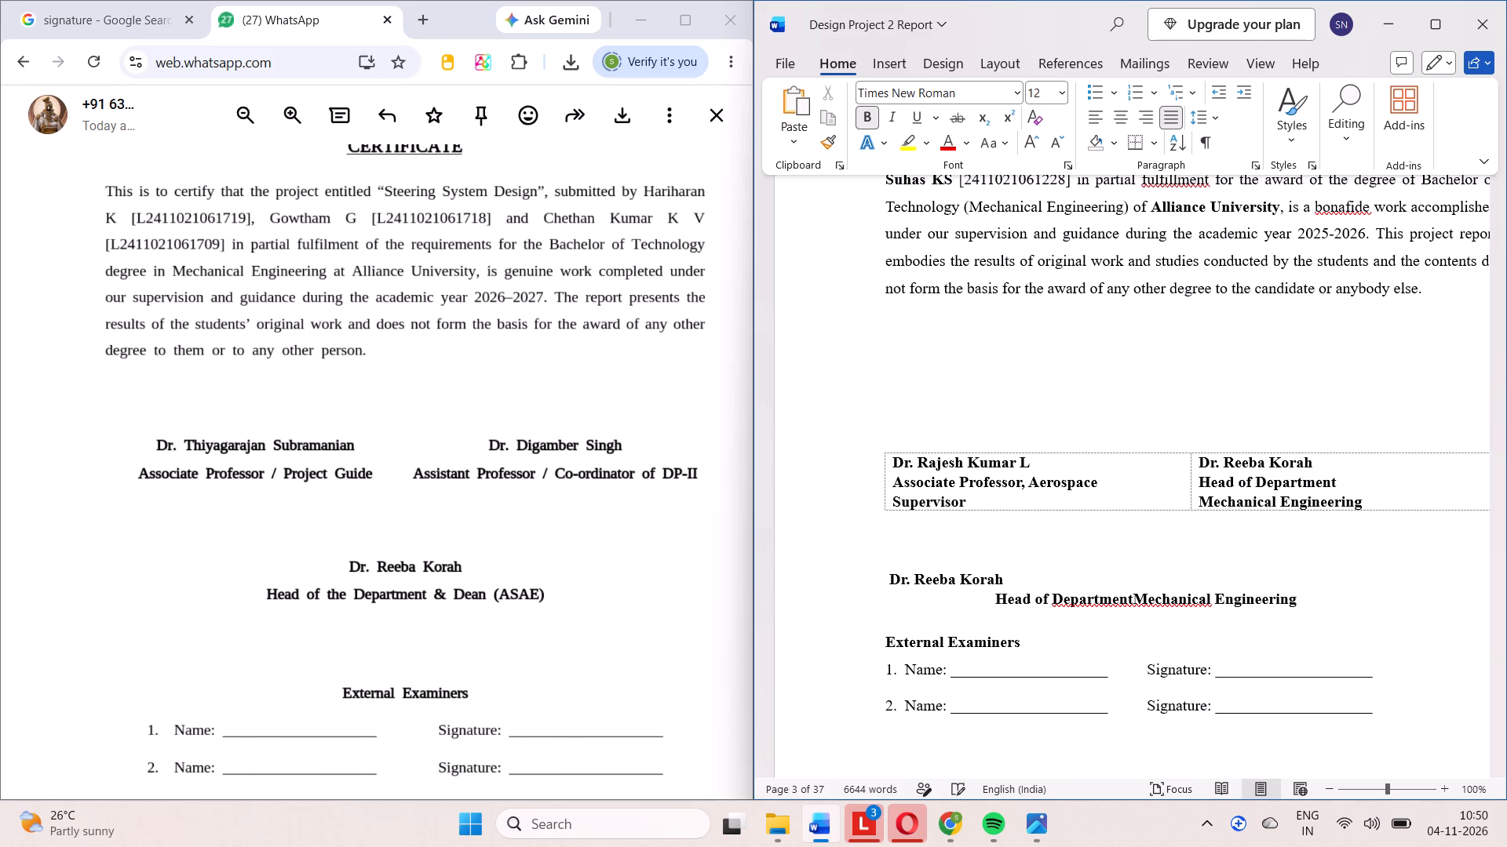
key("space")
key("space")
key("space")
key("space")
key("space")
key("space")
key("space")
key("space")
key("space")
key("space")
key("space")
key("space")
key("space")
key("space")
key("space")
key("space")
key("space")
key("space")
key("space")
key("space")
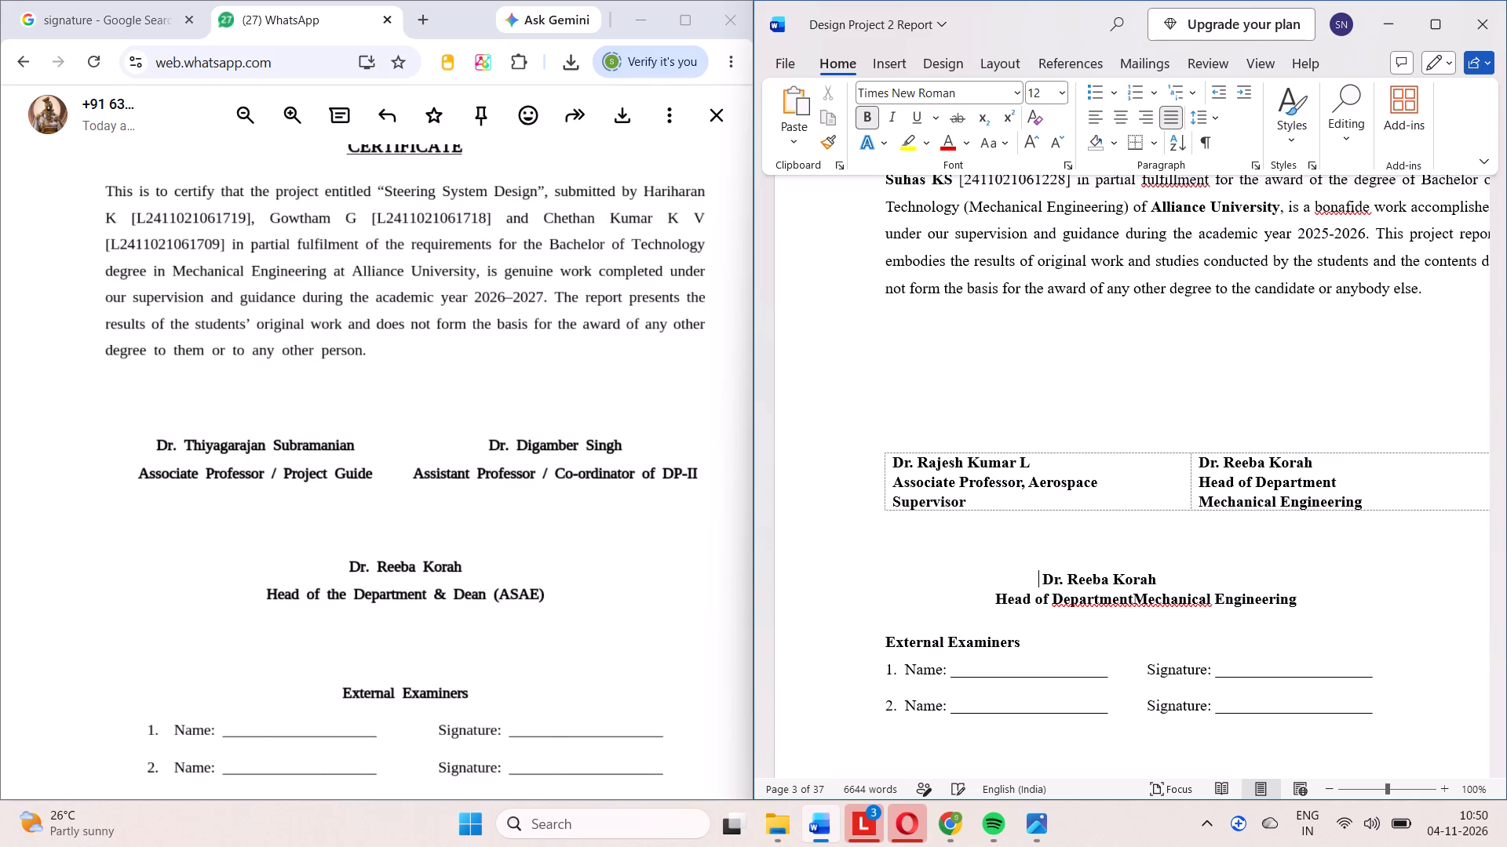
key("space")
key("space")
key("space")
key("space")
key("space")
key("space")
key("space")
key("space")
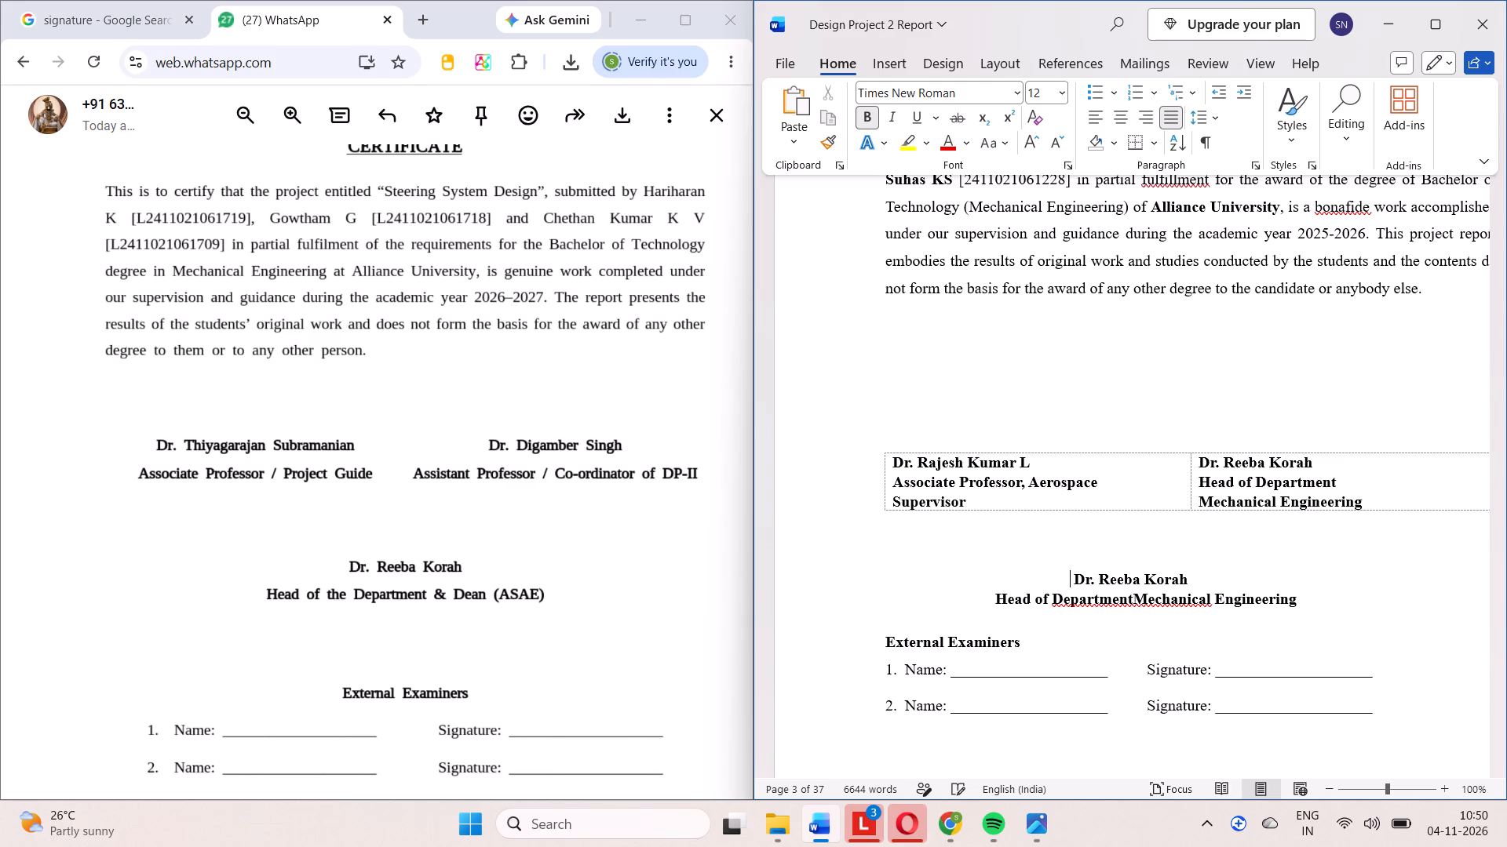
Insert the missing space between "Department" and "Mechanical" in the Head of Department's title line.
left_click(1345, 459)
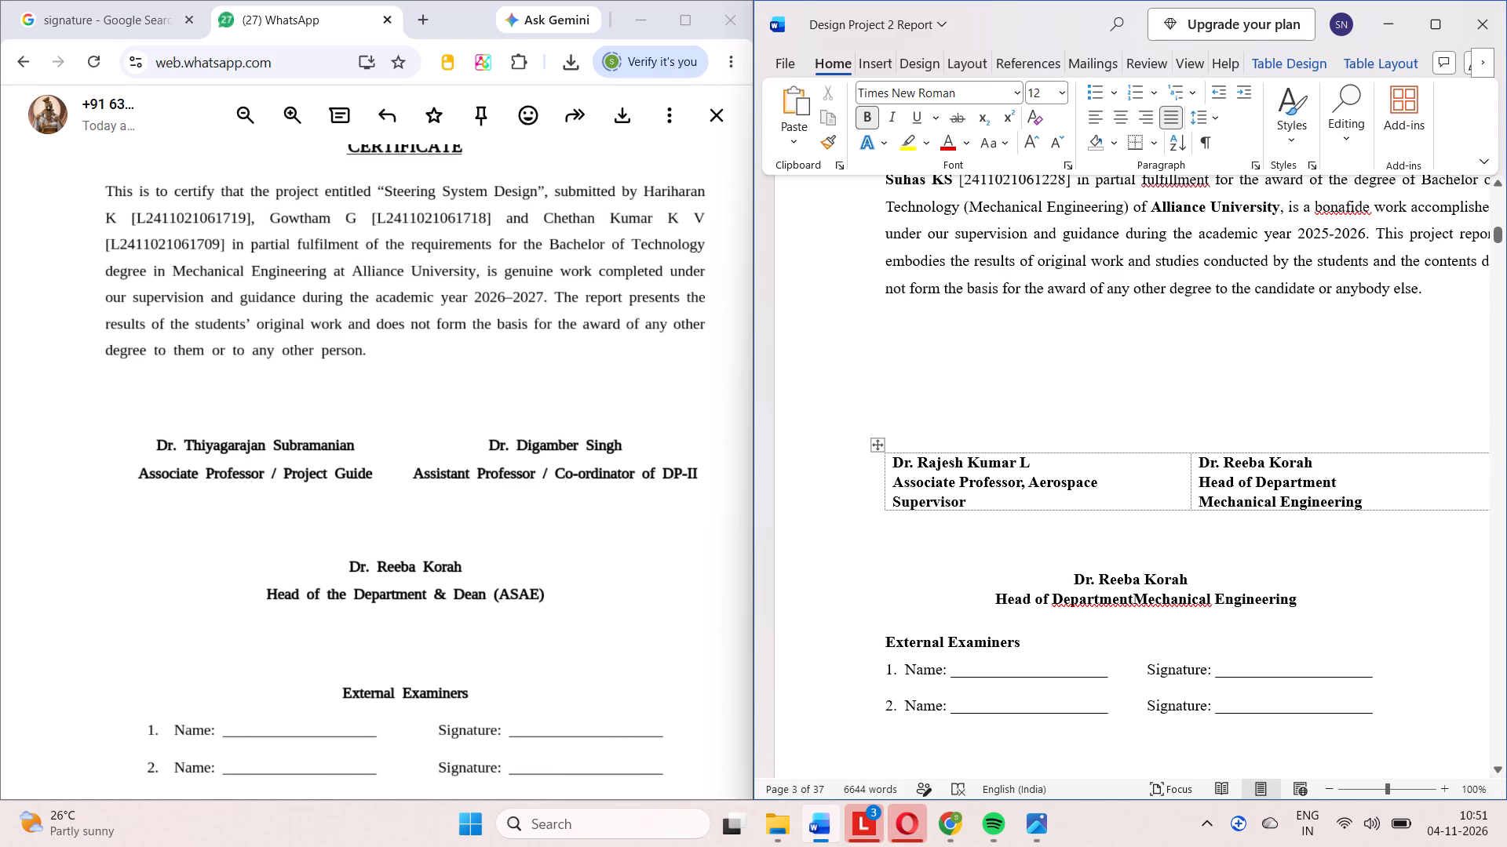
left_click(1134, 600)
key("space")
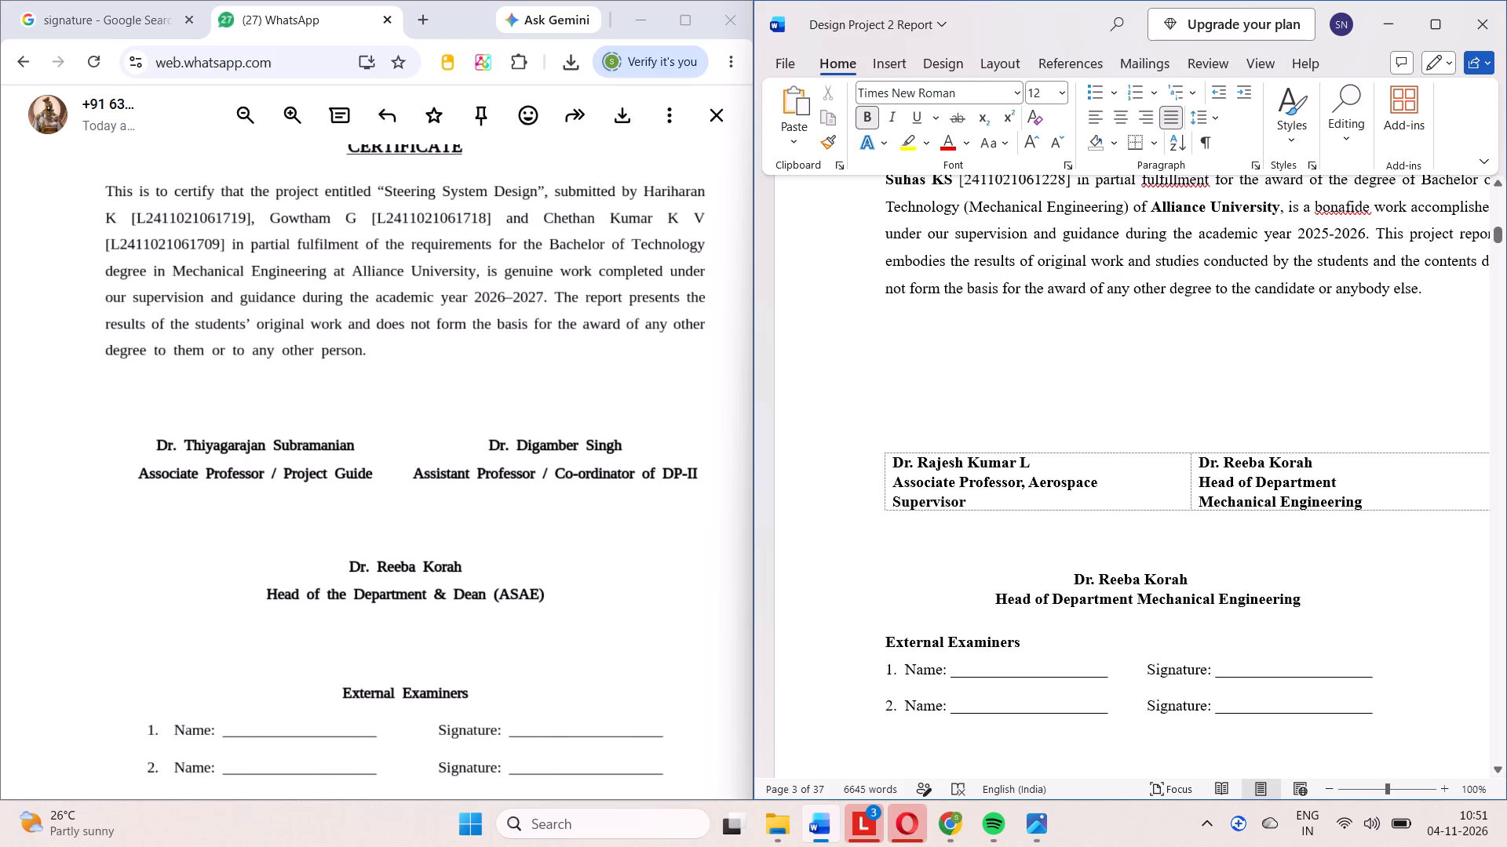
Delete the Head of Department's title lines and name from the signature table's second cell, keeping only "Dr.".
left_click(1365, 496)
key("BackSpace")
key("BackSpace")
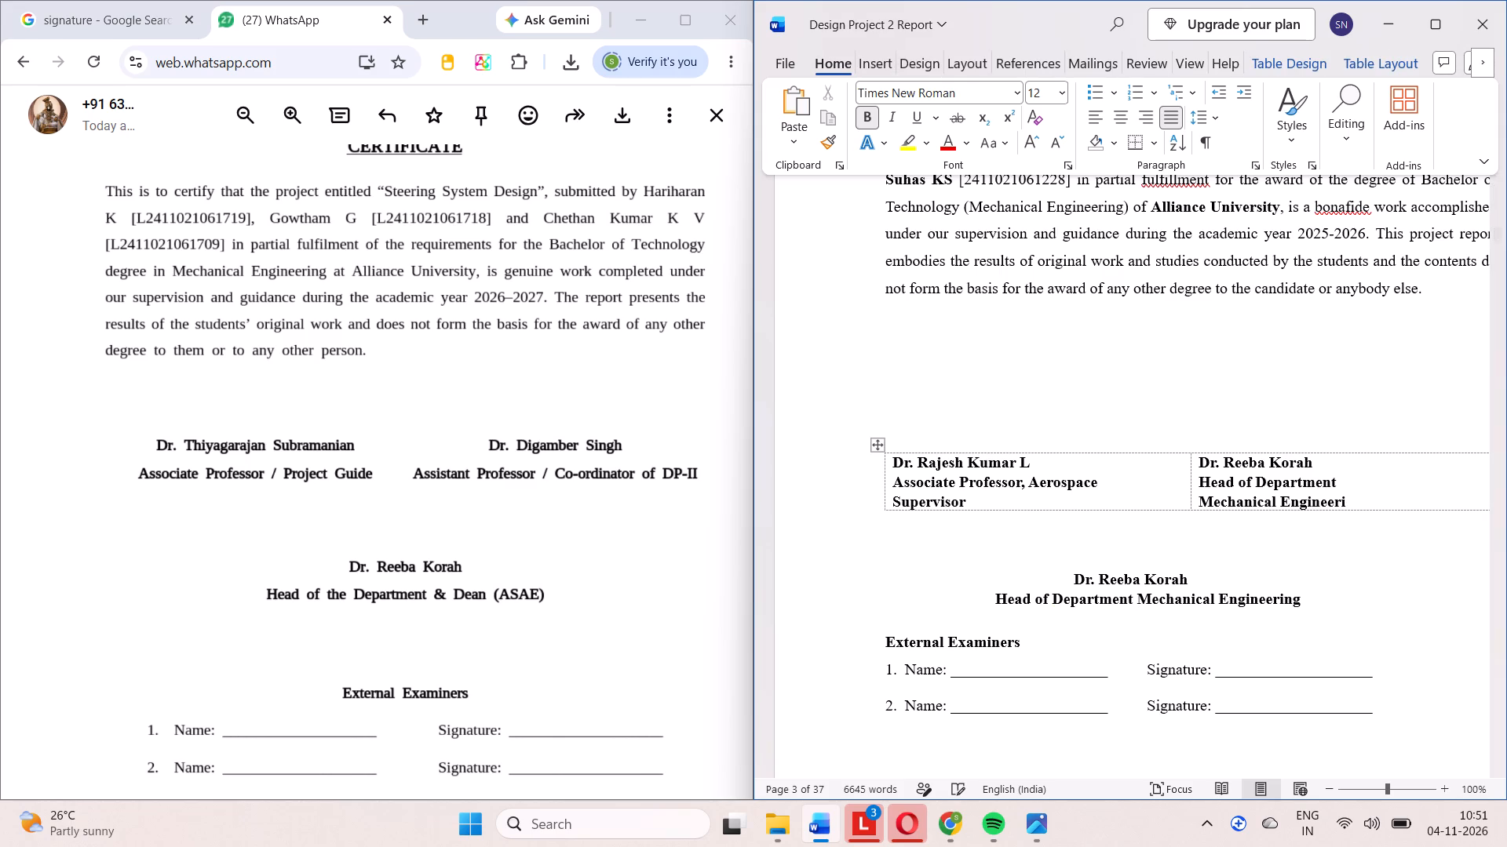
key("BackSpace")
key("BackSpace")
key("BackSpace")
key("BackSpace")
key("BackSpace")
key("BackSpace")
key("BackSpace")
key("BackSpace")
key("BackSpace")
key("BackSpace")
key("BackSpace")
key("BackSpace")
key("BackSpace")
key("BackSpace")
key("BackSpace")
key("BackSpace")
key("BackSpace")
key("BackSpace")
key("BackSpace")
key("BackSpace")
key("BackSpace")
key("BackSpace")
key("BackSpace")
key("BackSpace")
key("BackSpace")
key("BackSpace")
key("BackSpace")
key("BackSpace")
key("BackSpace")
key("BackSpace")
key("BackSpace")
key("BackSpace")
key("BackSpace")
key("BackSpace")
key("BackSpace")
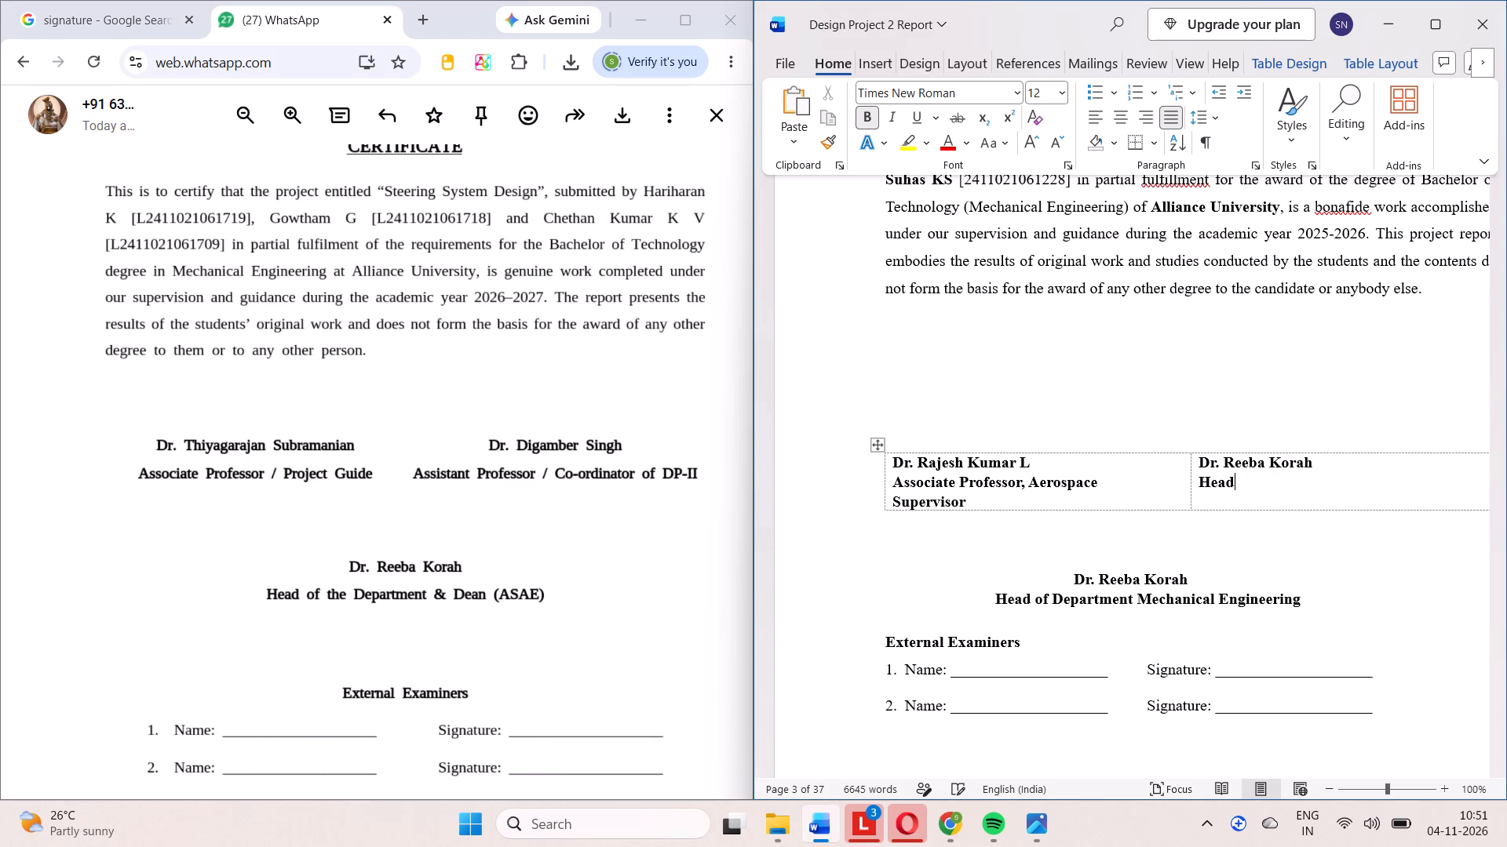
key("BackSpace")
key("BackSpace")
key("BackSpace")
key("BackSpace")
key("BackSpace")
key("BackSpace")
key("BackSpace")
key("BackSpace")
key("BackSpace")
key("BackSpace")
key("BackSpace")
key("BackSpace")
key("BackSpace")
key("BackSpace")
key("BackSpace")
key("BackSpace")
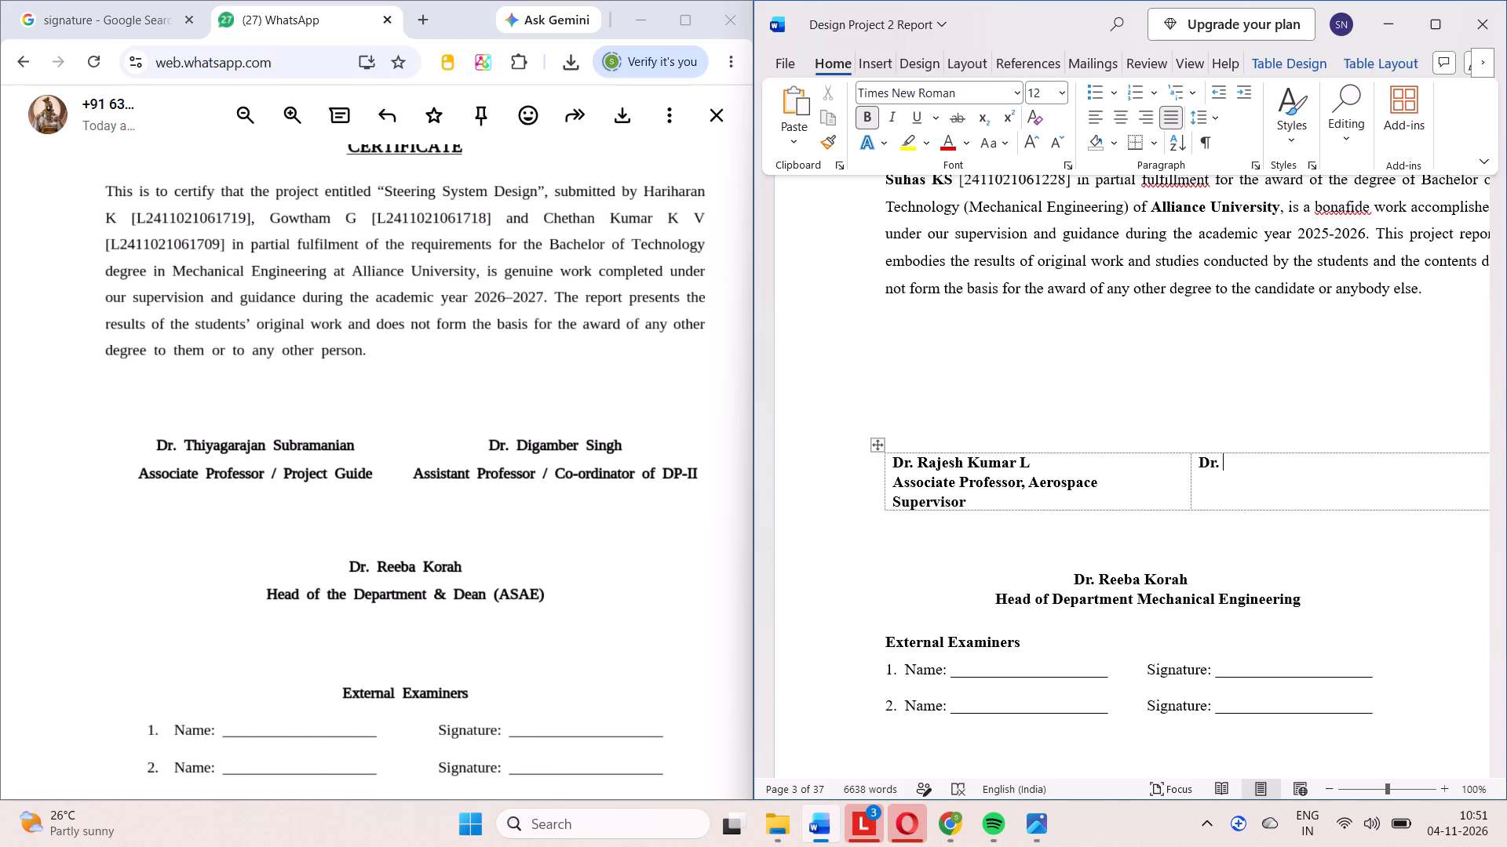
Enter the DP-II co-ordinator's name after "Dr." in the signature table's second cell, as in the sample certificate.
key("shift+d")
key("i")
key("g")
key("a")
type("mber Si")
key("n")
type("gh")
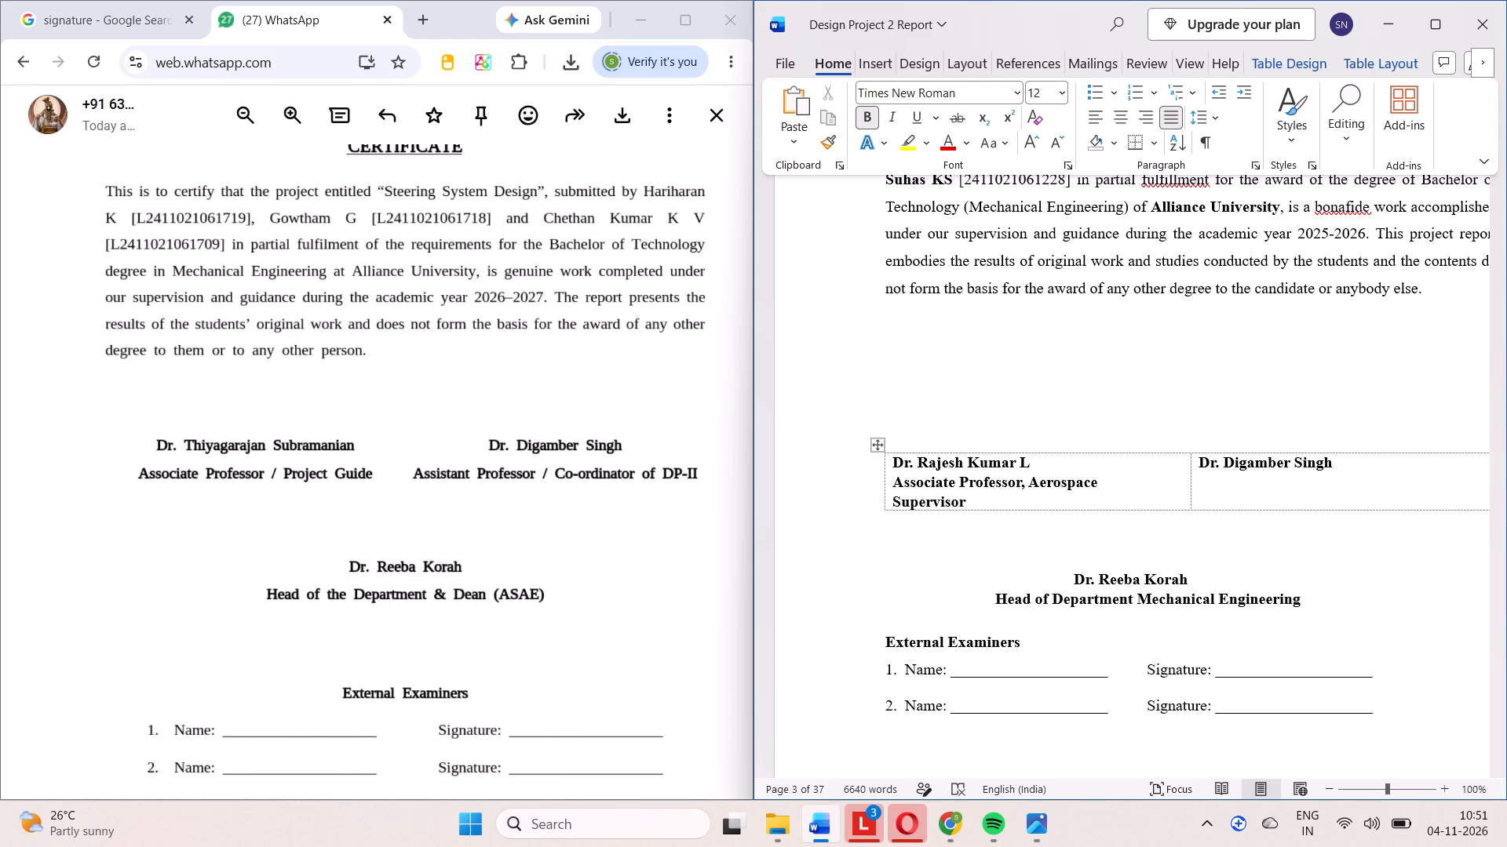
Add the title line "Assistant professor / Co-ordinator" below the DP-II co-ordinator's name in the signature table, following the sample.
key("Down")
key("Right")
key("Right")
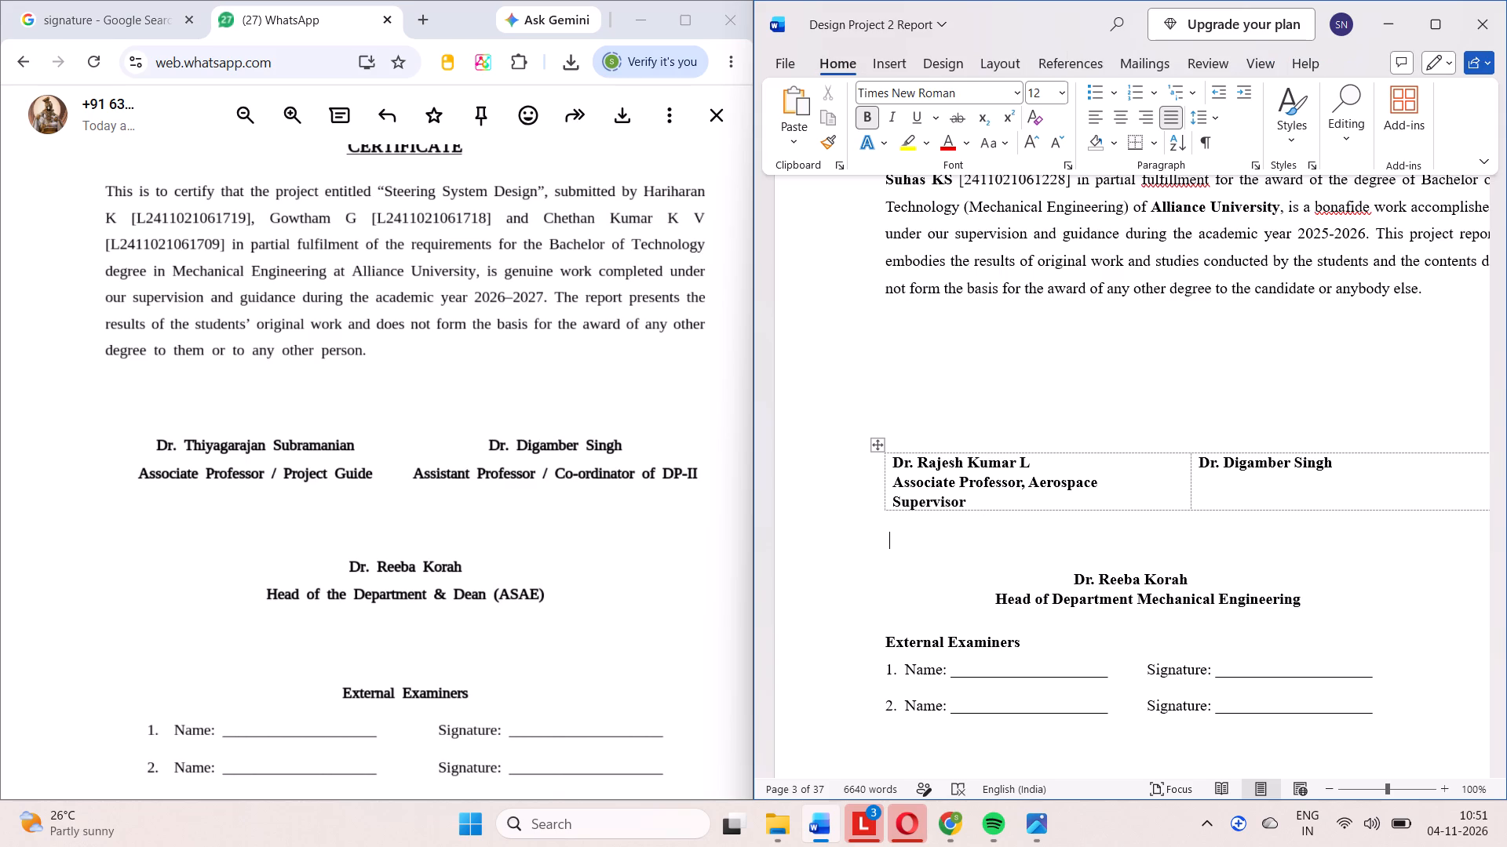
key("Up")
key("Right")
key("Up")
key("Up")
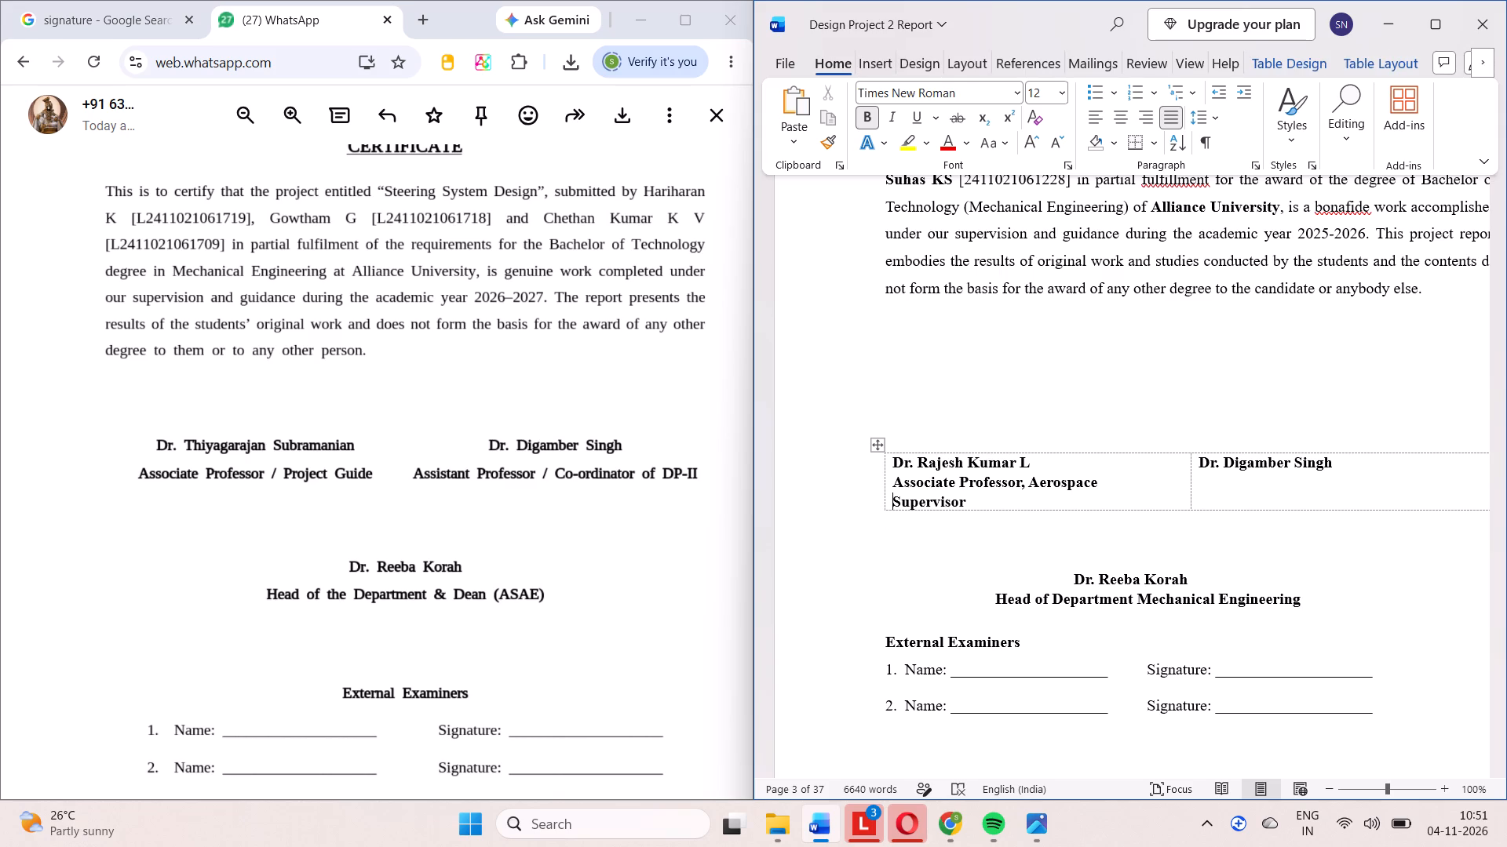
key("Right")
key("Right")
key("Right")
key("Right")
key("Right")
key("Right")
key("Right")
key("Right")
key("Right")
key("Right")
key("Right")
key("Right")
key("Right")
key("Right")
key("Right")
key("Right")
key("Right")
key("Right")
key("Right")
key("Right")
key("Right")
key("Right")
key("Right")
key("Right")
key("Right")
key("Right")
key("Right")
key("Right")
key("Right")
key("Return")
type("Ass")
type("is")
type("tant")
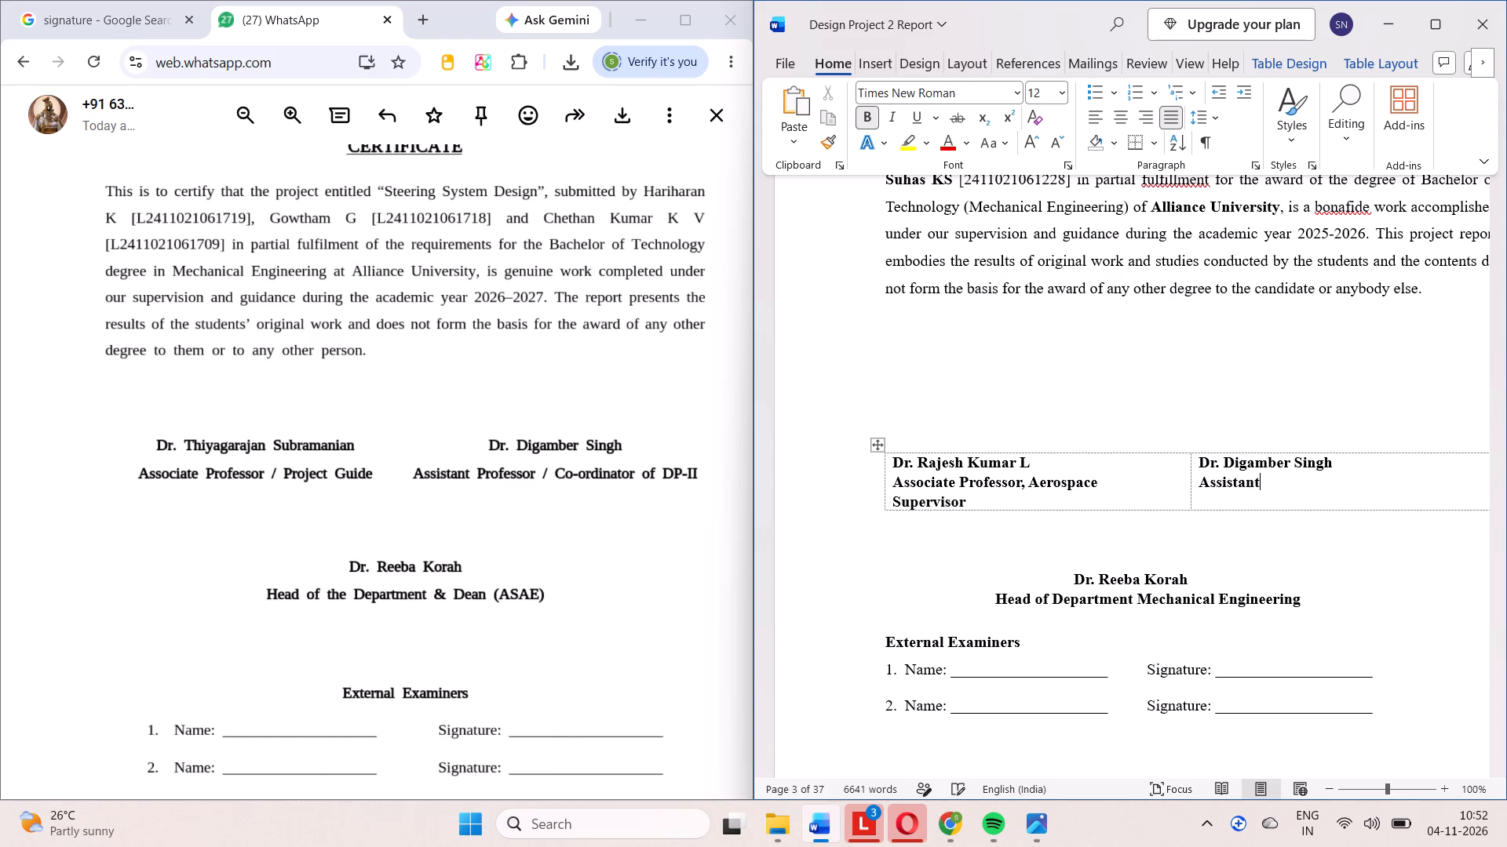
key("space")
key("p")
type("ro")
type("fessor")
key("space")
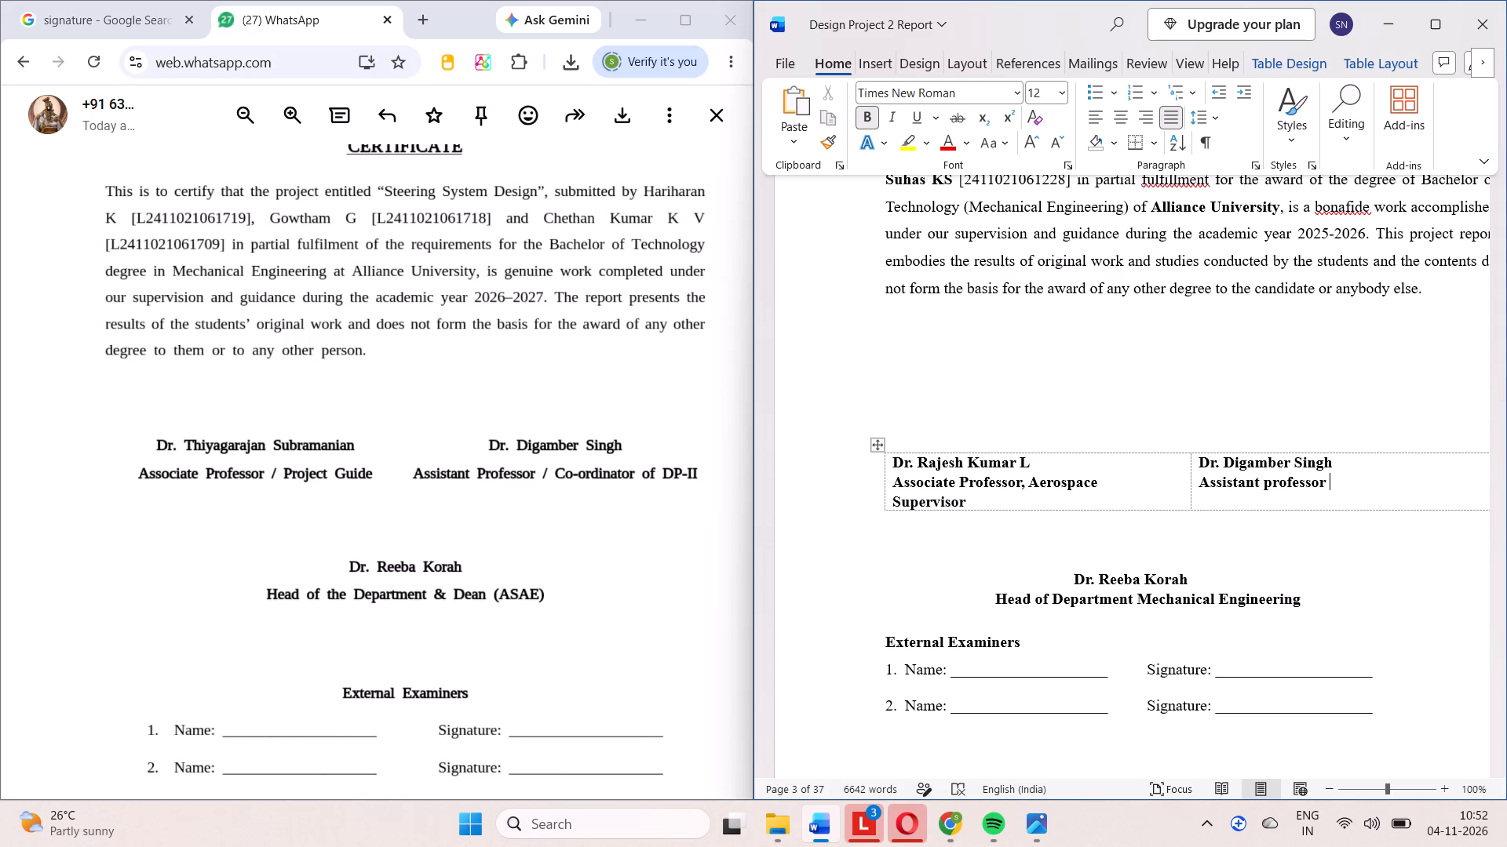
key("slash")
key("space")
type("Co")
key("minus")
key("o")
Complete the co-ordinator's title in the signature table's second cell so it reads "Assistant professor / Co-ordinator of DP-II".
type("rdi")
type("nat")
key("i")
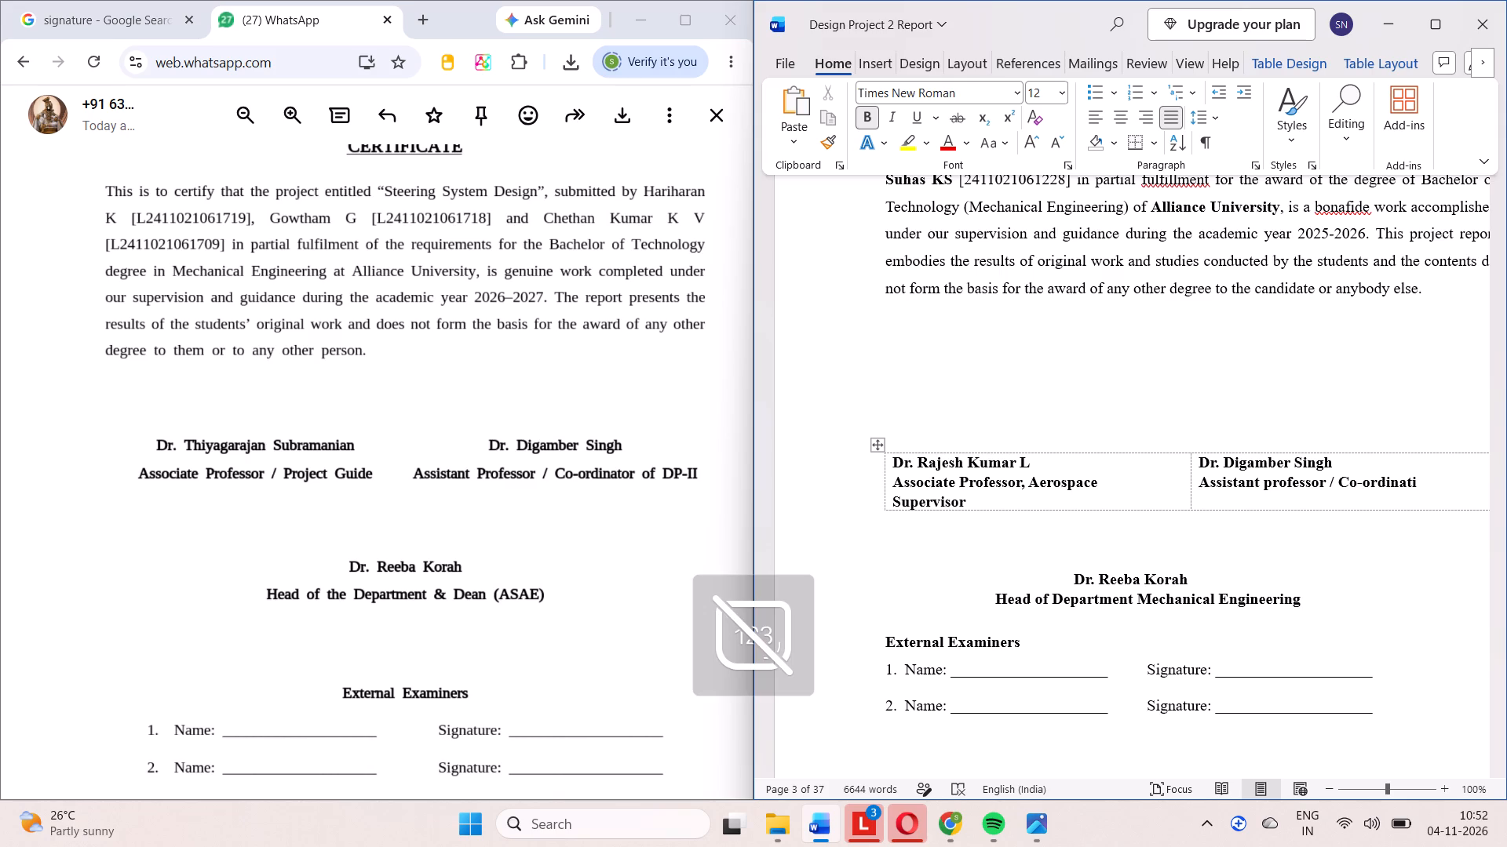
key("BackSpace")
type("or of")
key("space")
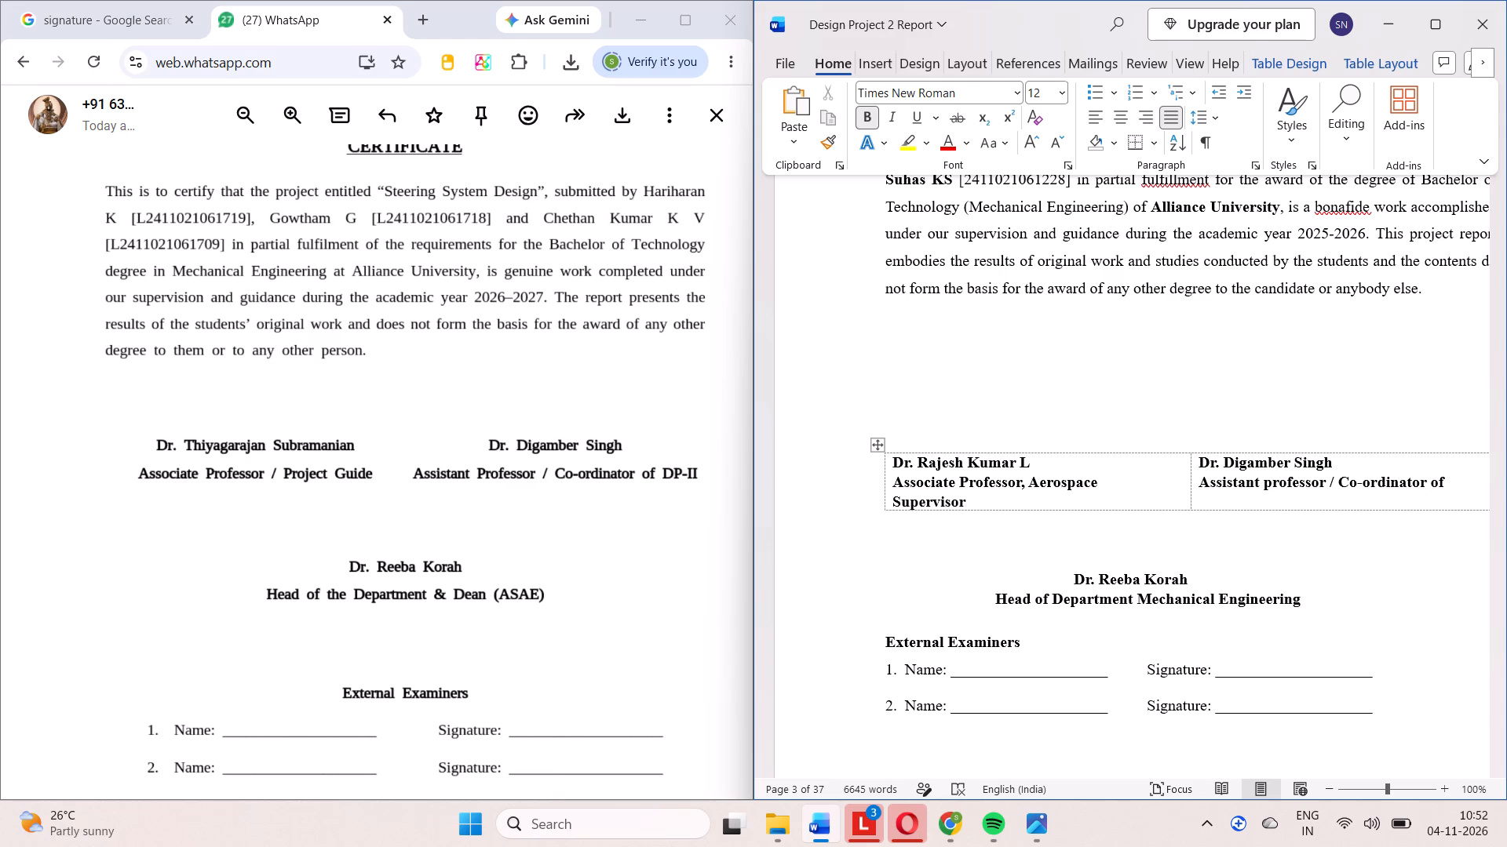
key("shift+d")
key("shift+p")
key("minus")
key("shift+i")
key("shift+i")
Change the project guide's title in the signature table's first cell to read "Associate Professor / Project Guide" on one line.
left_click(980, 504)
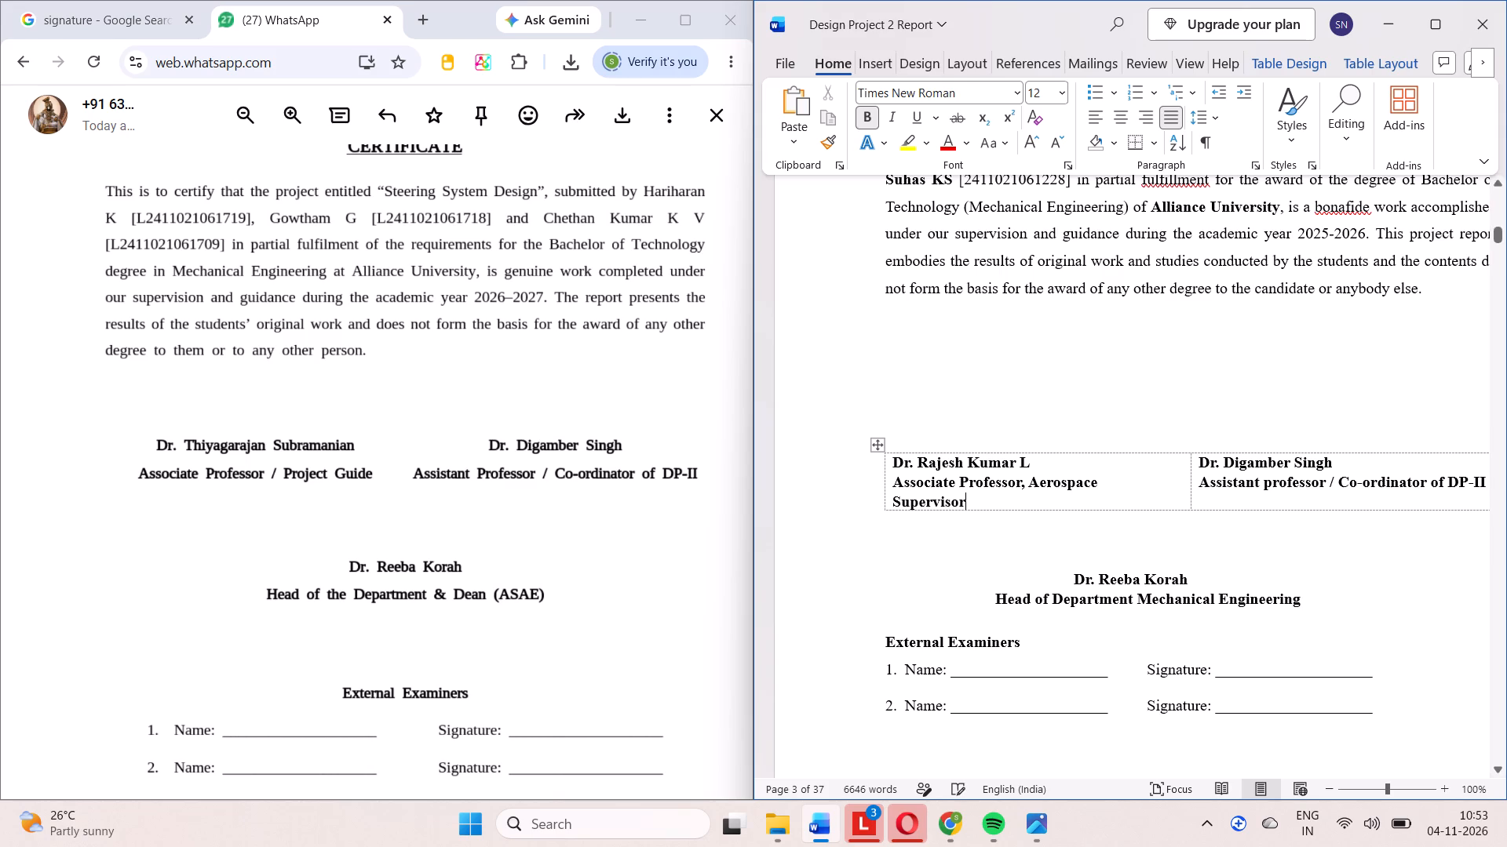
key("BackSpace")
key("BackSpace")
key("BackSpace")
key("BackSpace")
key("BackSpace")
key("BackSpace")
key("BackSpace")
key("BackSpace")
key("BackSpace")
key("BackSpace")
key("BackSpace")
key("BackSpace")
key("BackSpace")
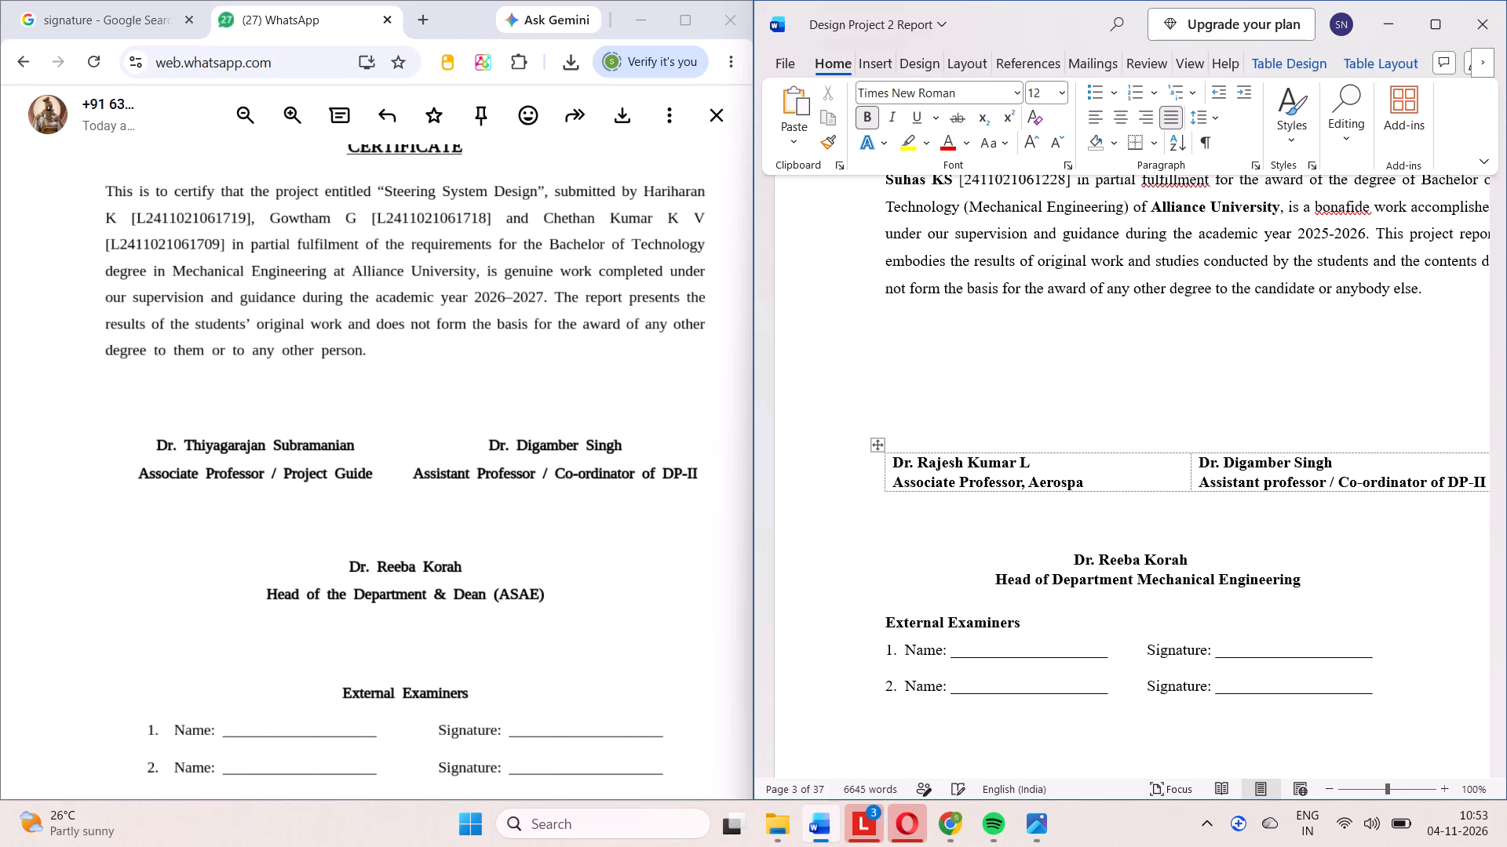
key("BackSpace")
key("BackSpace")
key("BackSpace")
key("BackSpace")
key("BackSpace")
key("BackSpace")
key("BackSpace")
key("BackSpace")
key("BackSpace")
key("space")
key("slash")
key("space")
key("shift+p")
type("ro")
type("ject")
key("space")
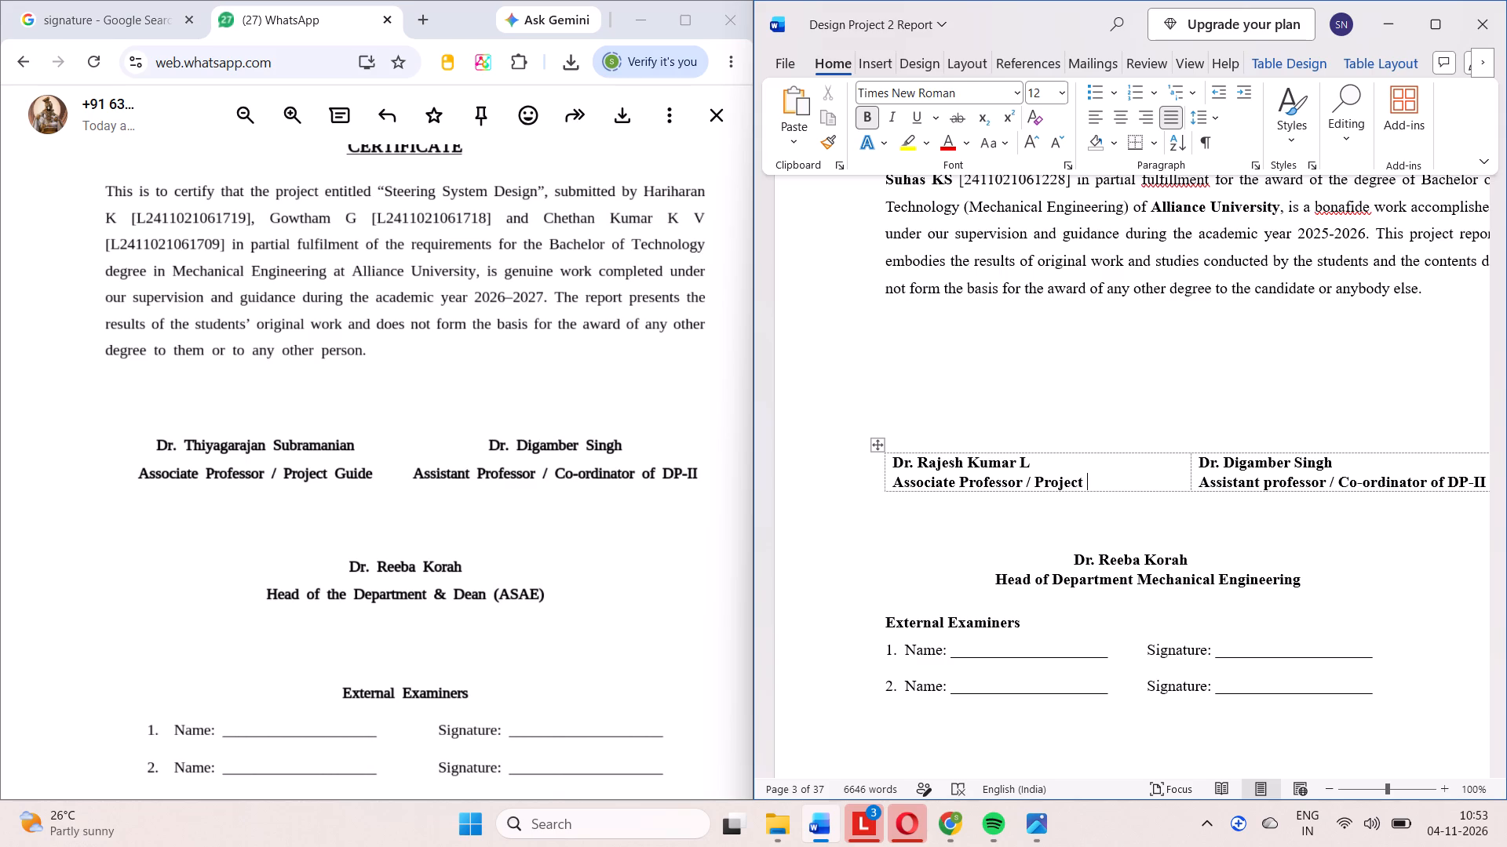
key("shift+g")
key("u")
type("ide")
right_click(1151, 486)
left_click(1137, 489)
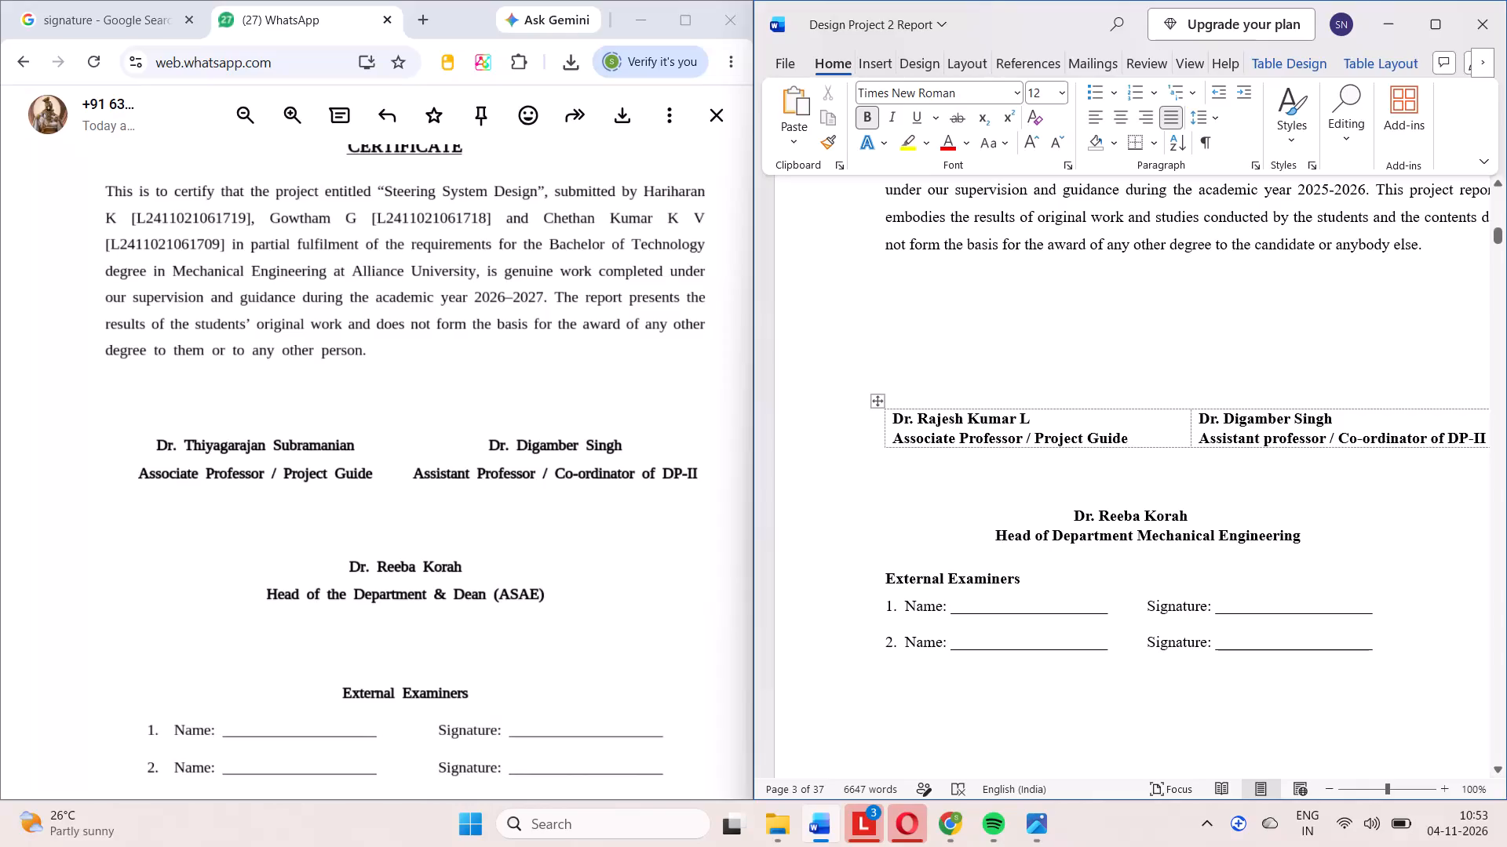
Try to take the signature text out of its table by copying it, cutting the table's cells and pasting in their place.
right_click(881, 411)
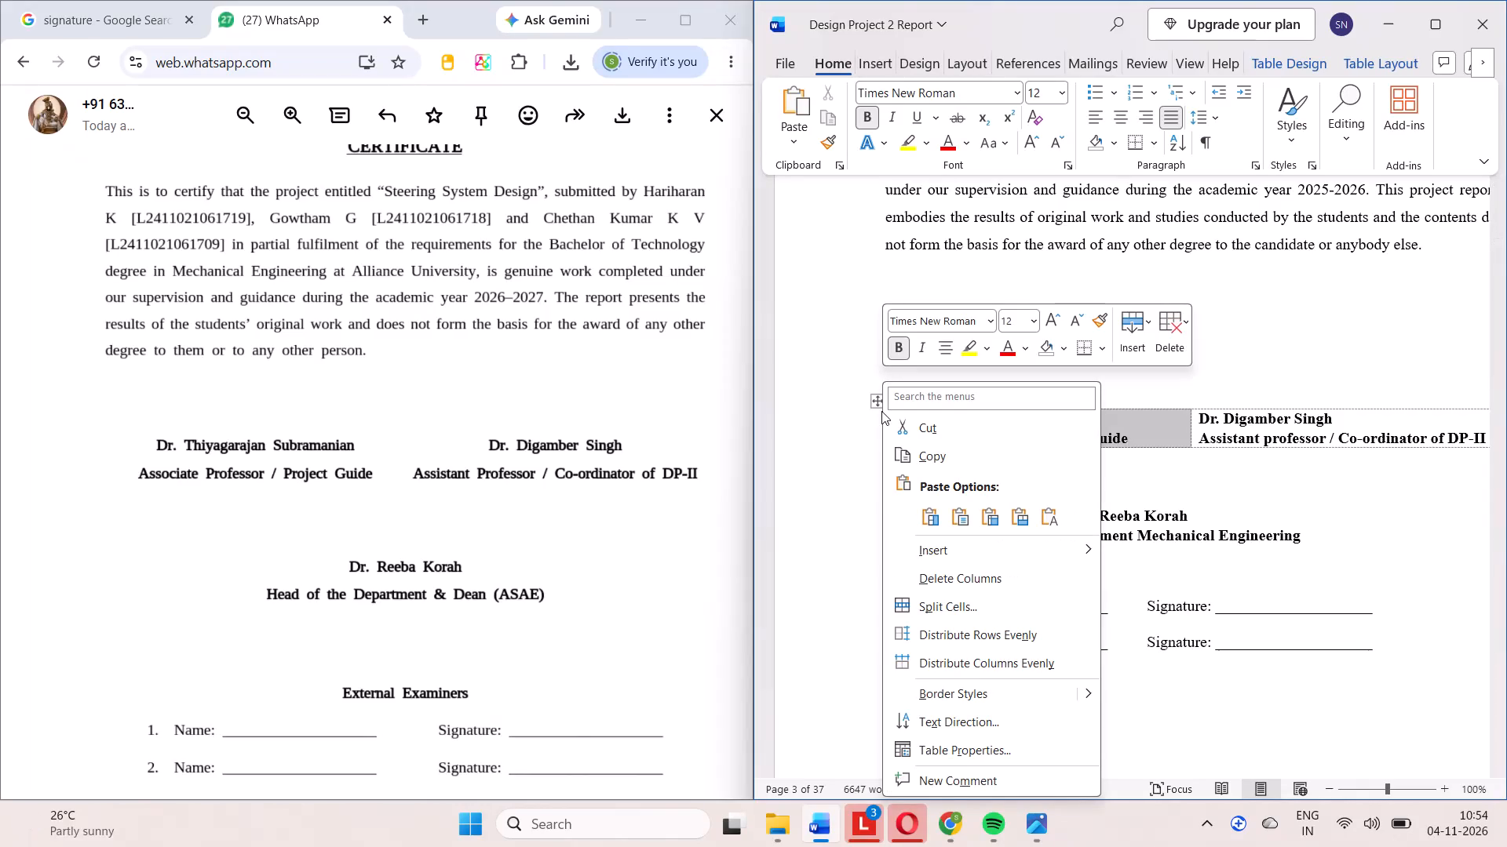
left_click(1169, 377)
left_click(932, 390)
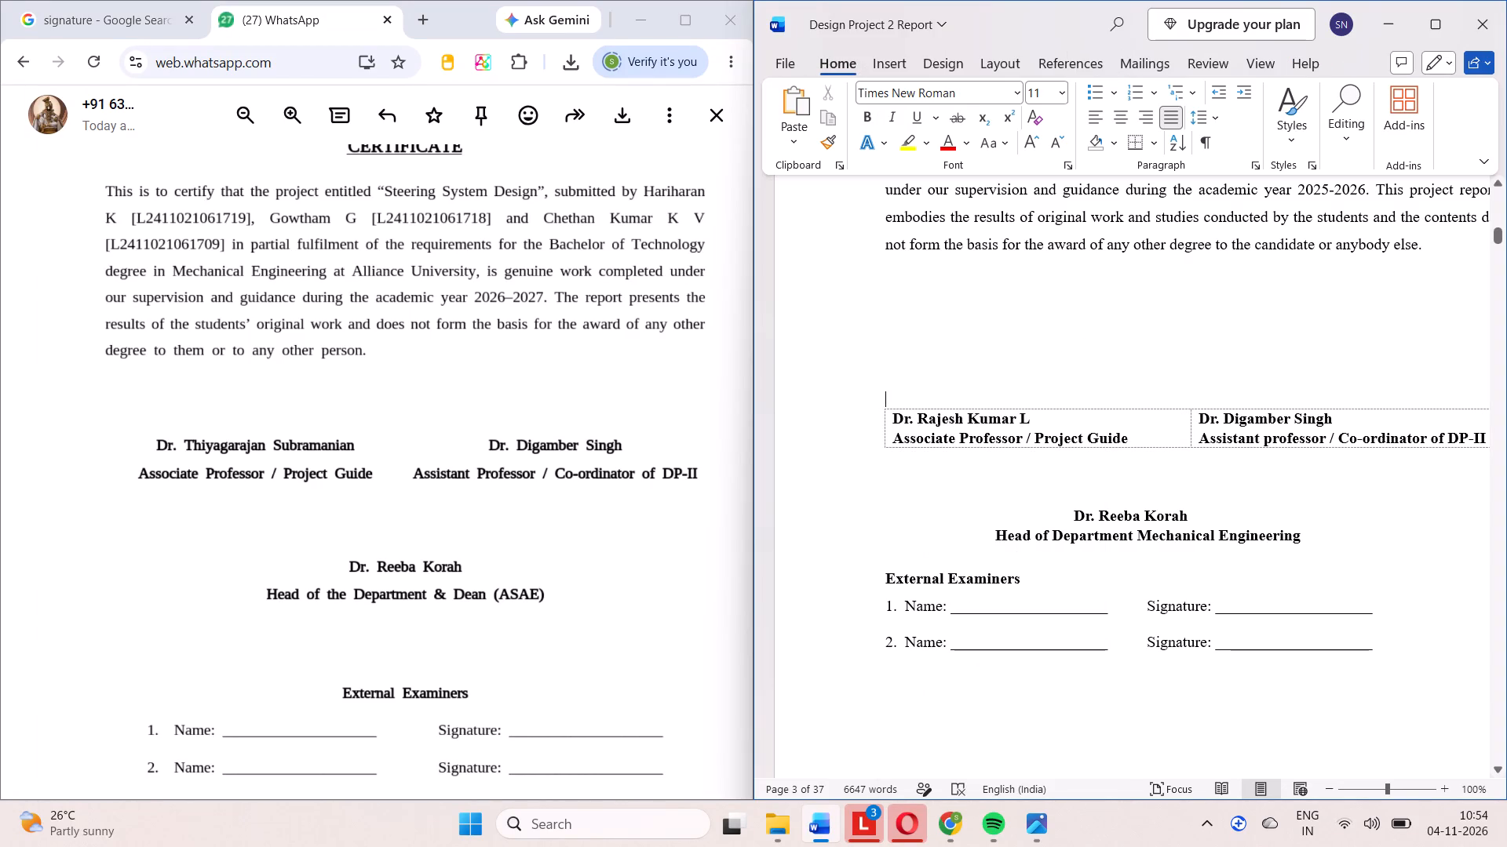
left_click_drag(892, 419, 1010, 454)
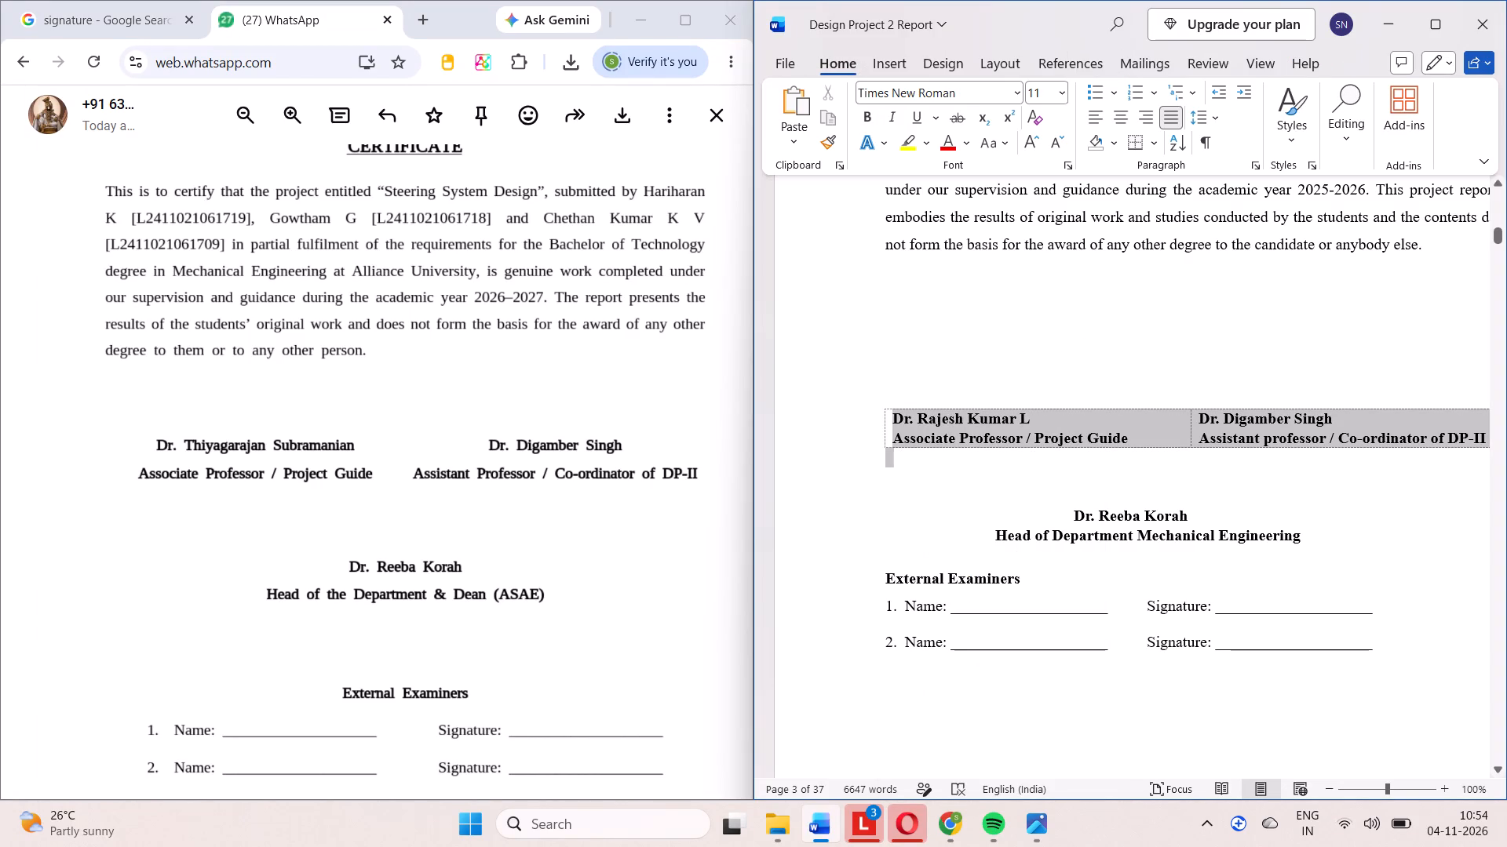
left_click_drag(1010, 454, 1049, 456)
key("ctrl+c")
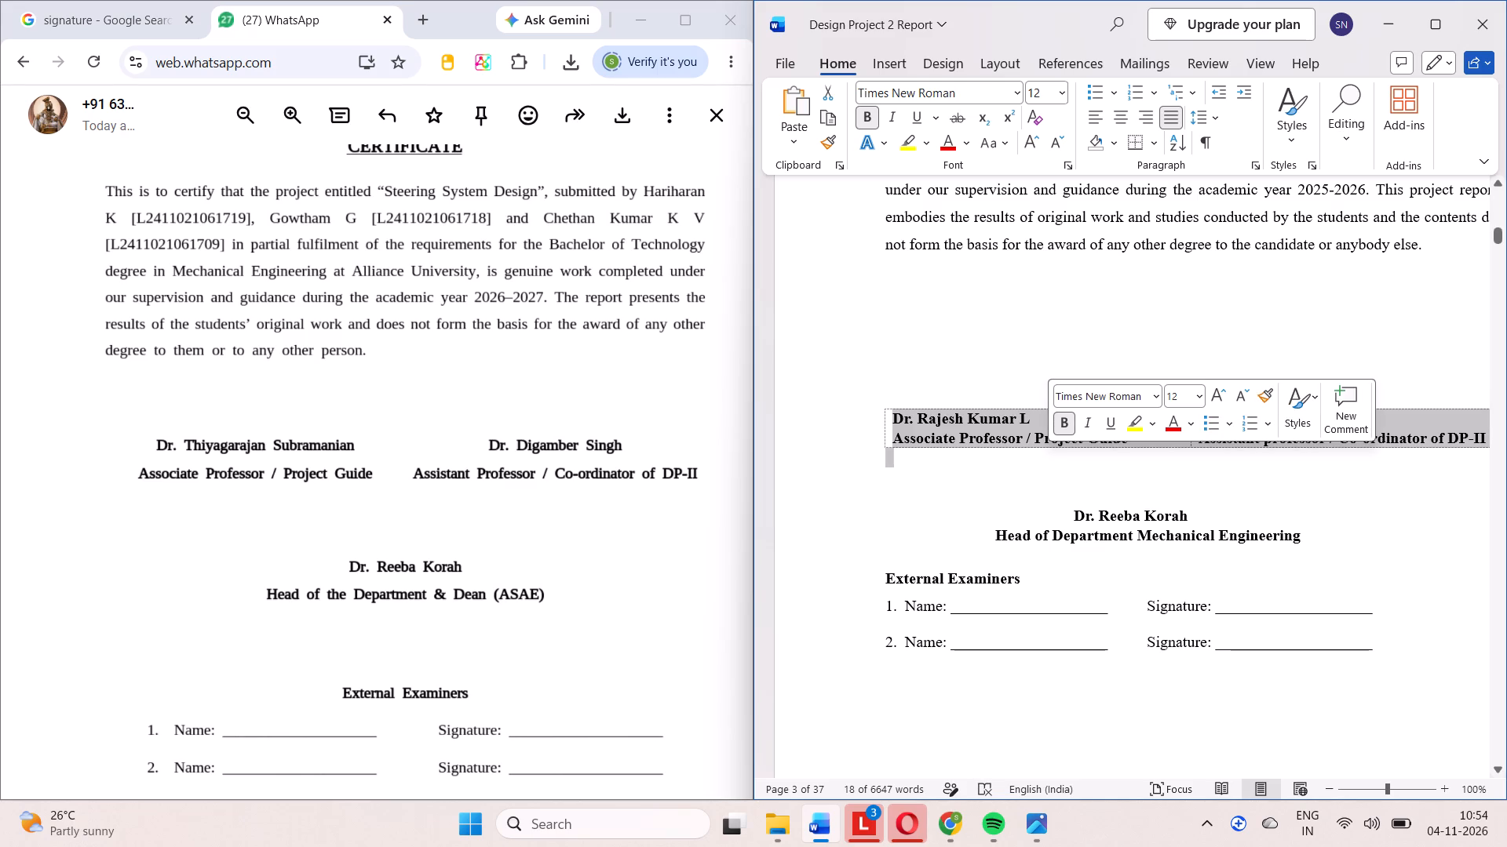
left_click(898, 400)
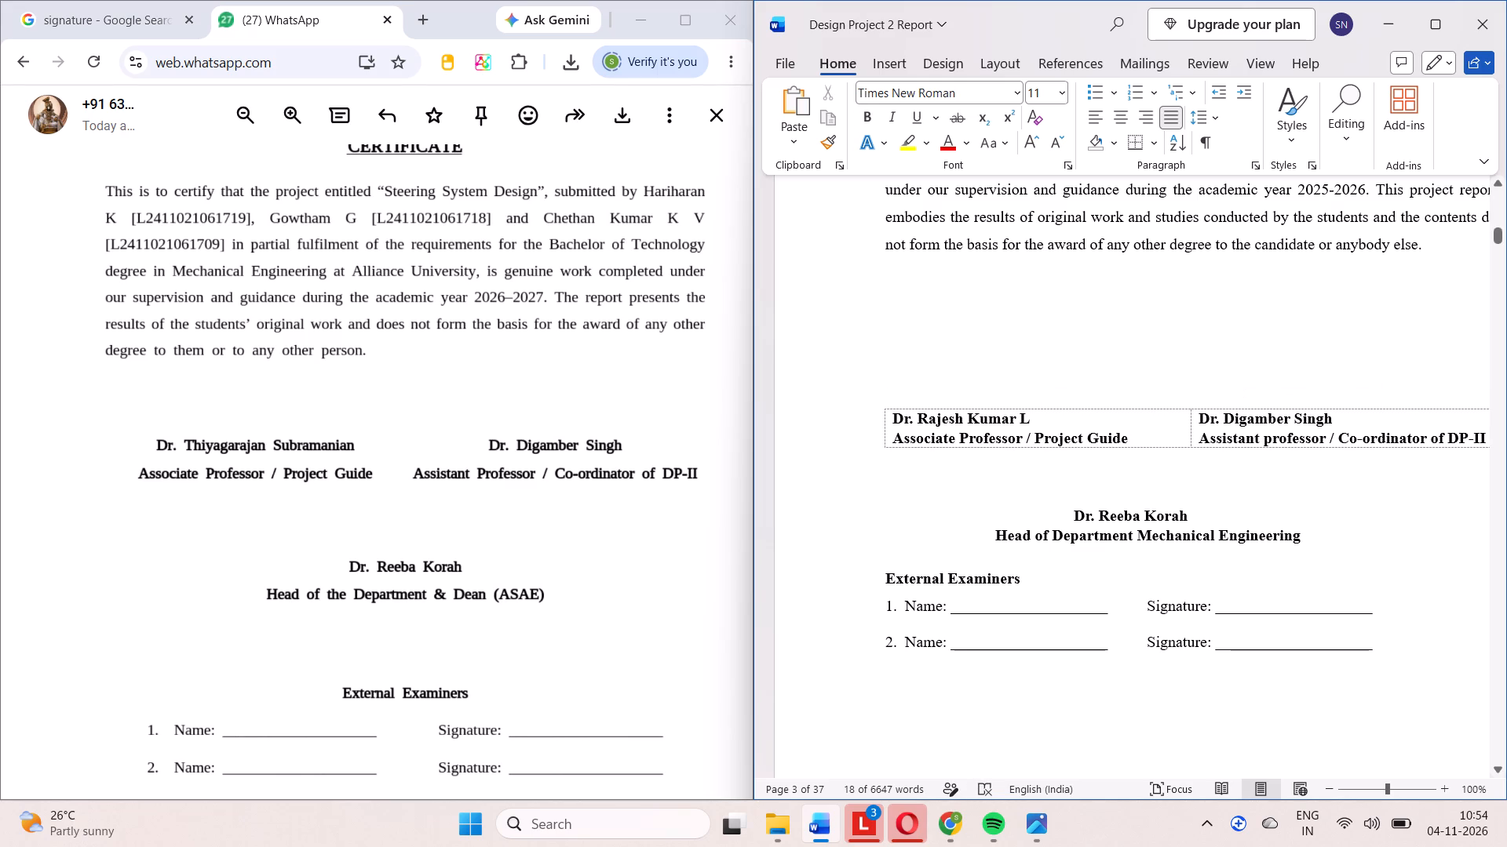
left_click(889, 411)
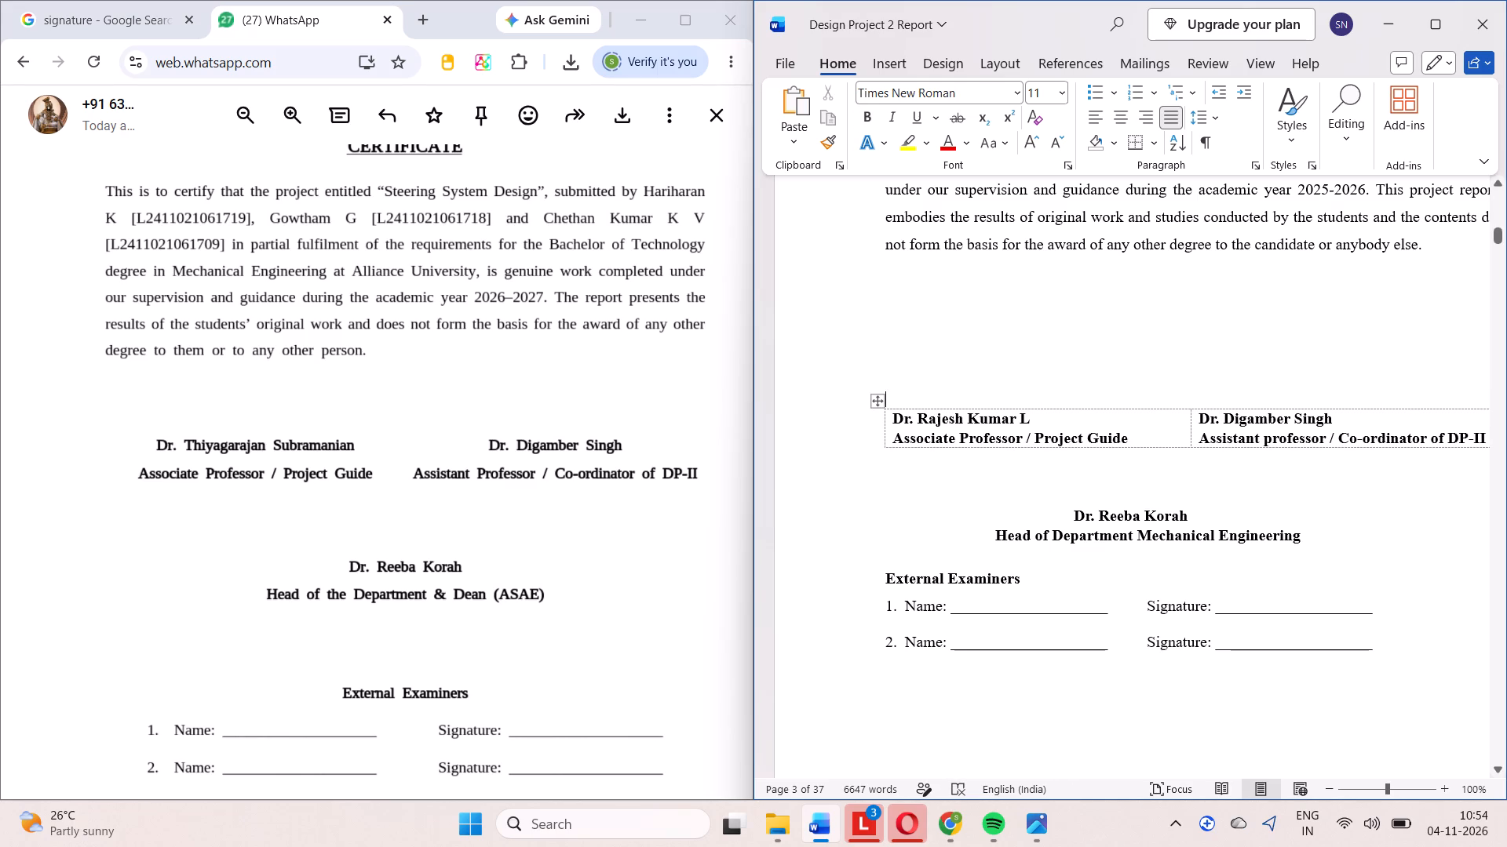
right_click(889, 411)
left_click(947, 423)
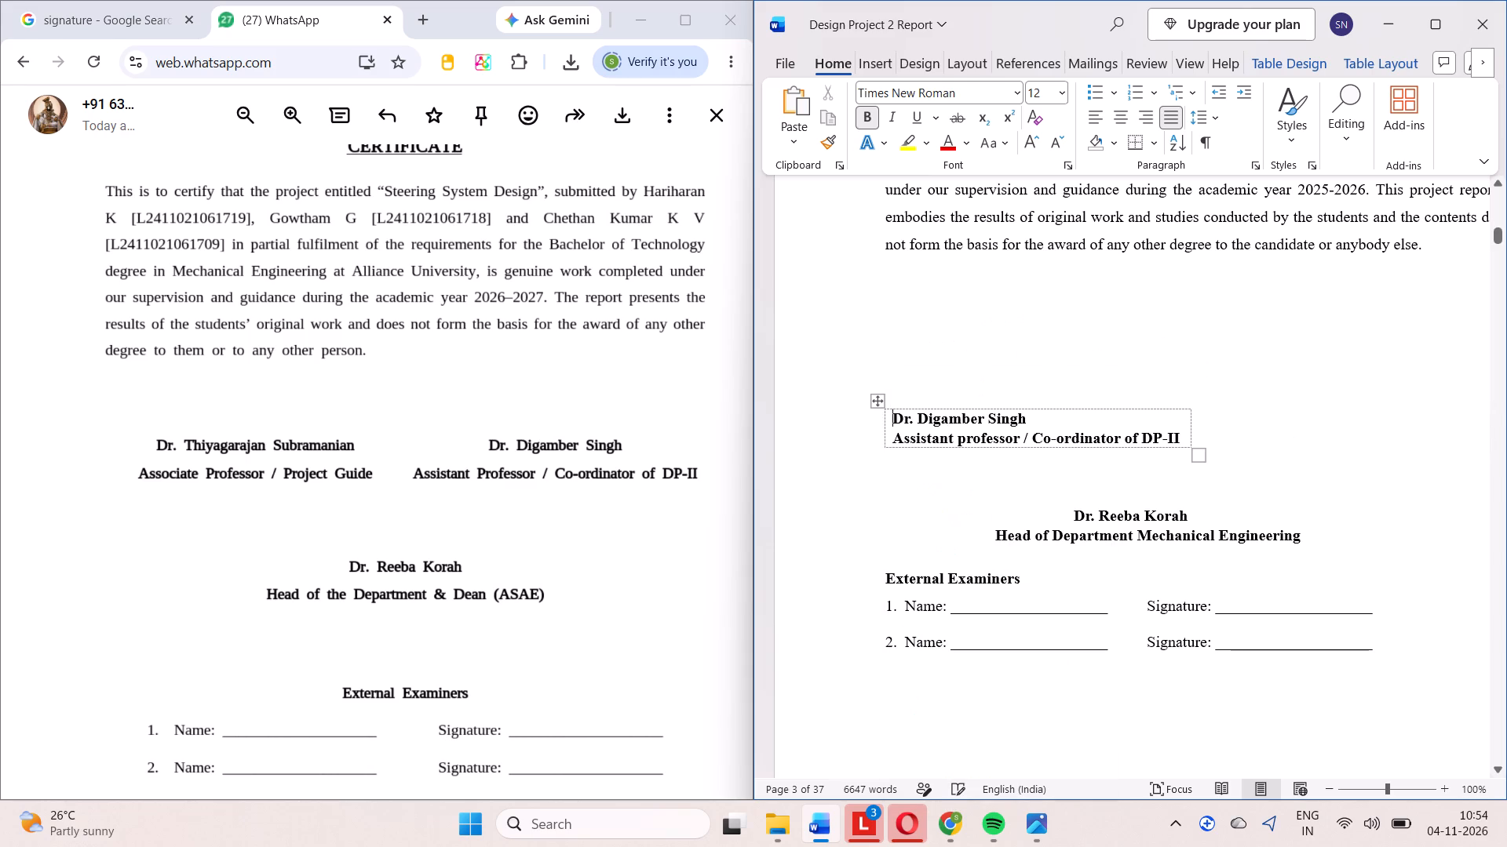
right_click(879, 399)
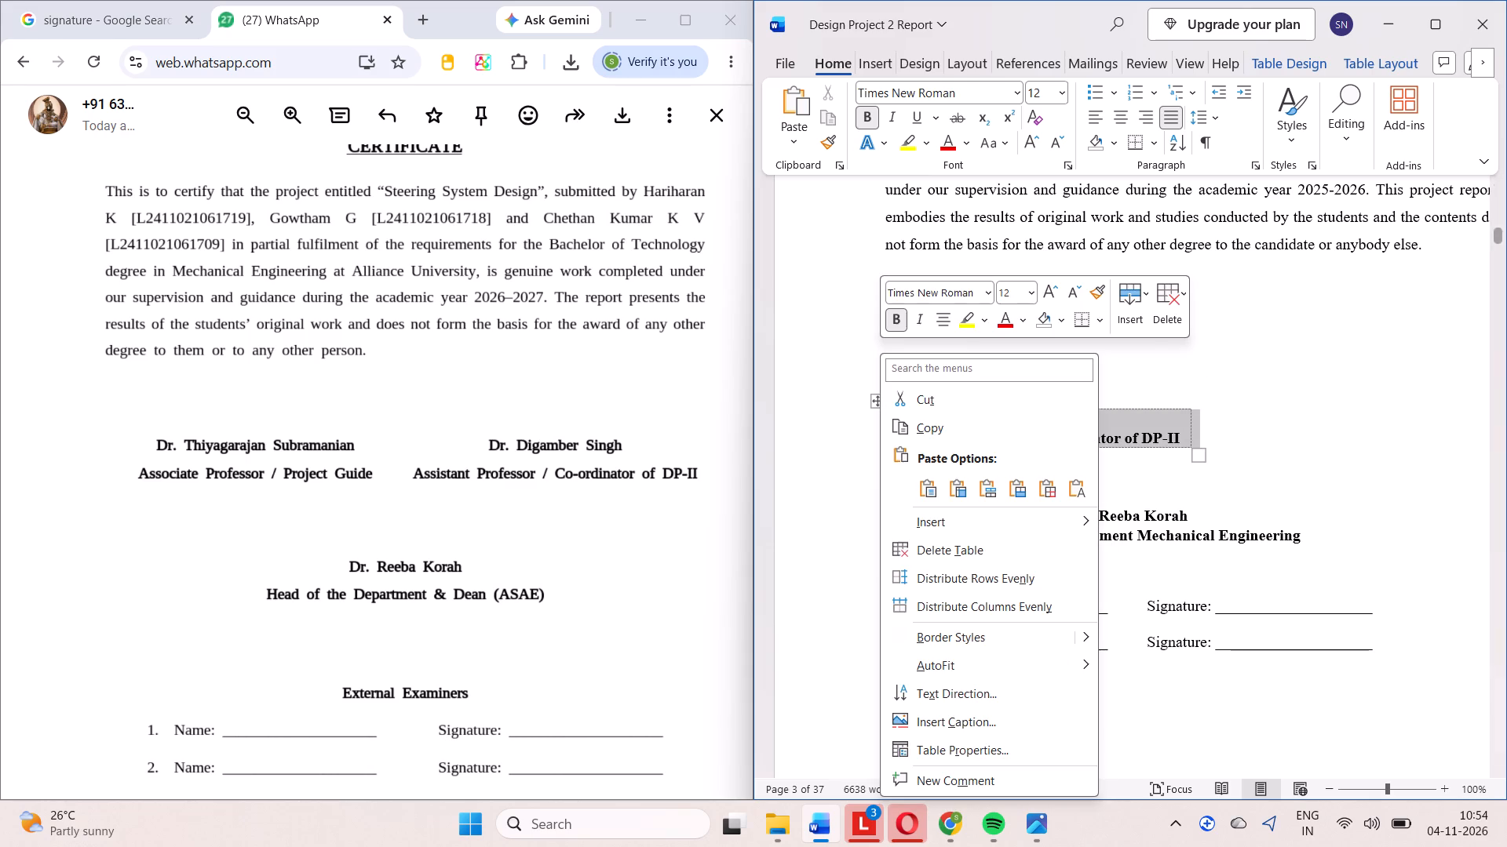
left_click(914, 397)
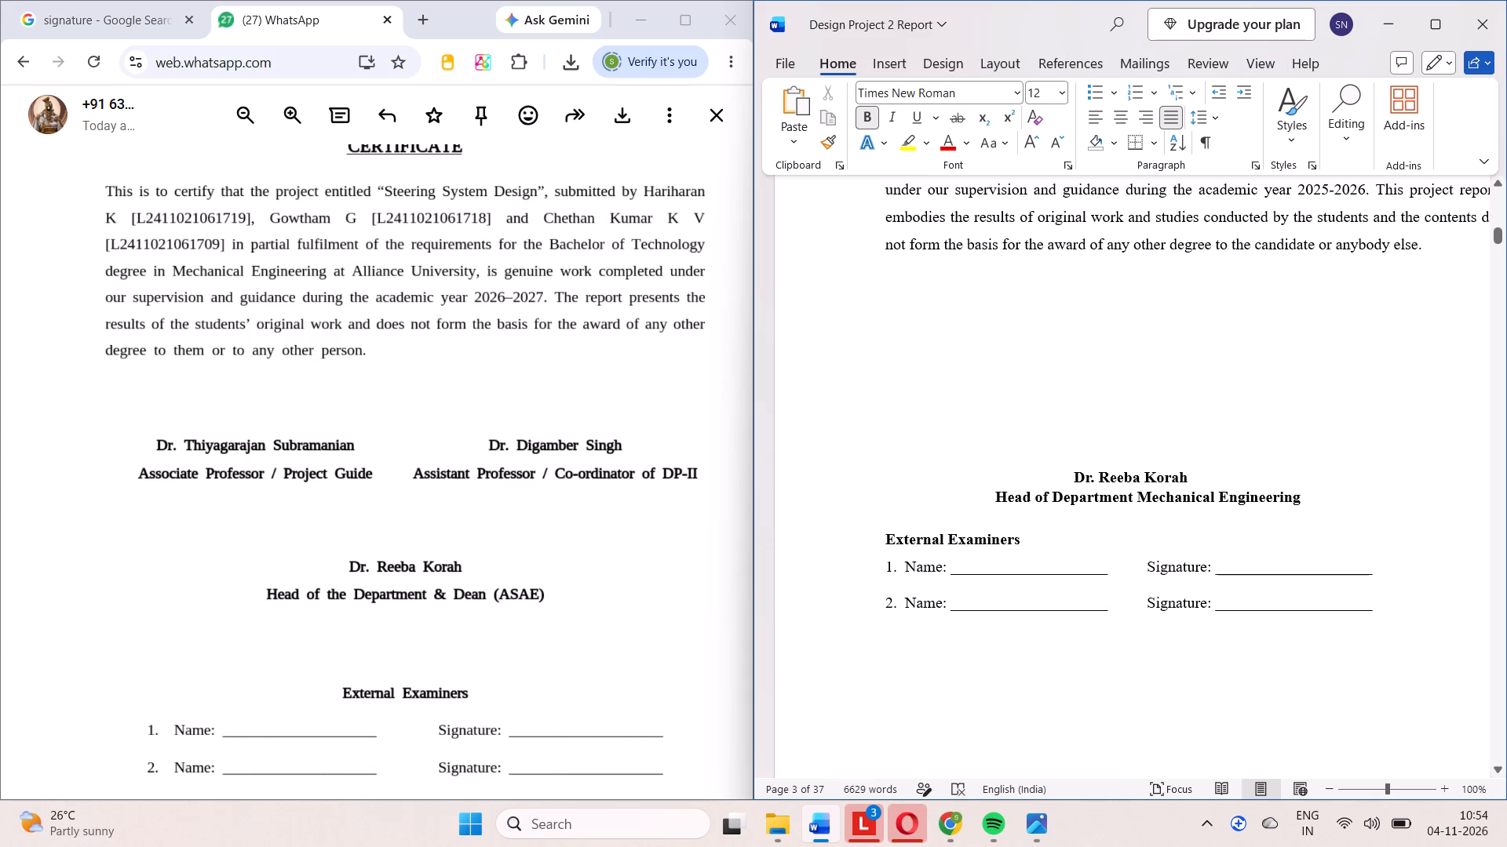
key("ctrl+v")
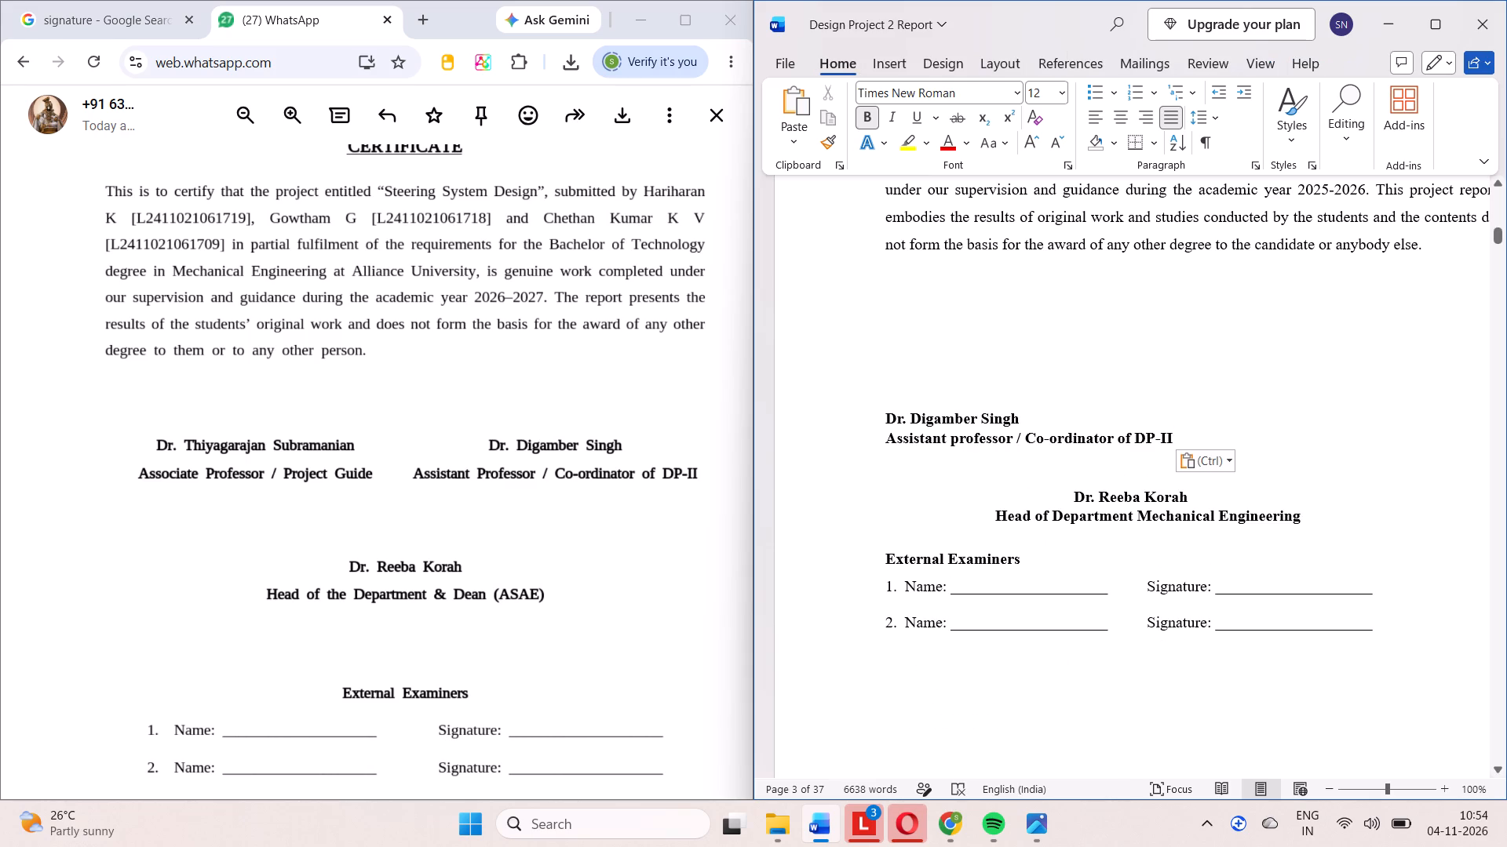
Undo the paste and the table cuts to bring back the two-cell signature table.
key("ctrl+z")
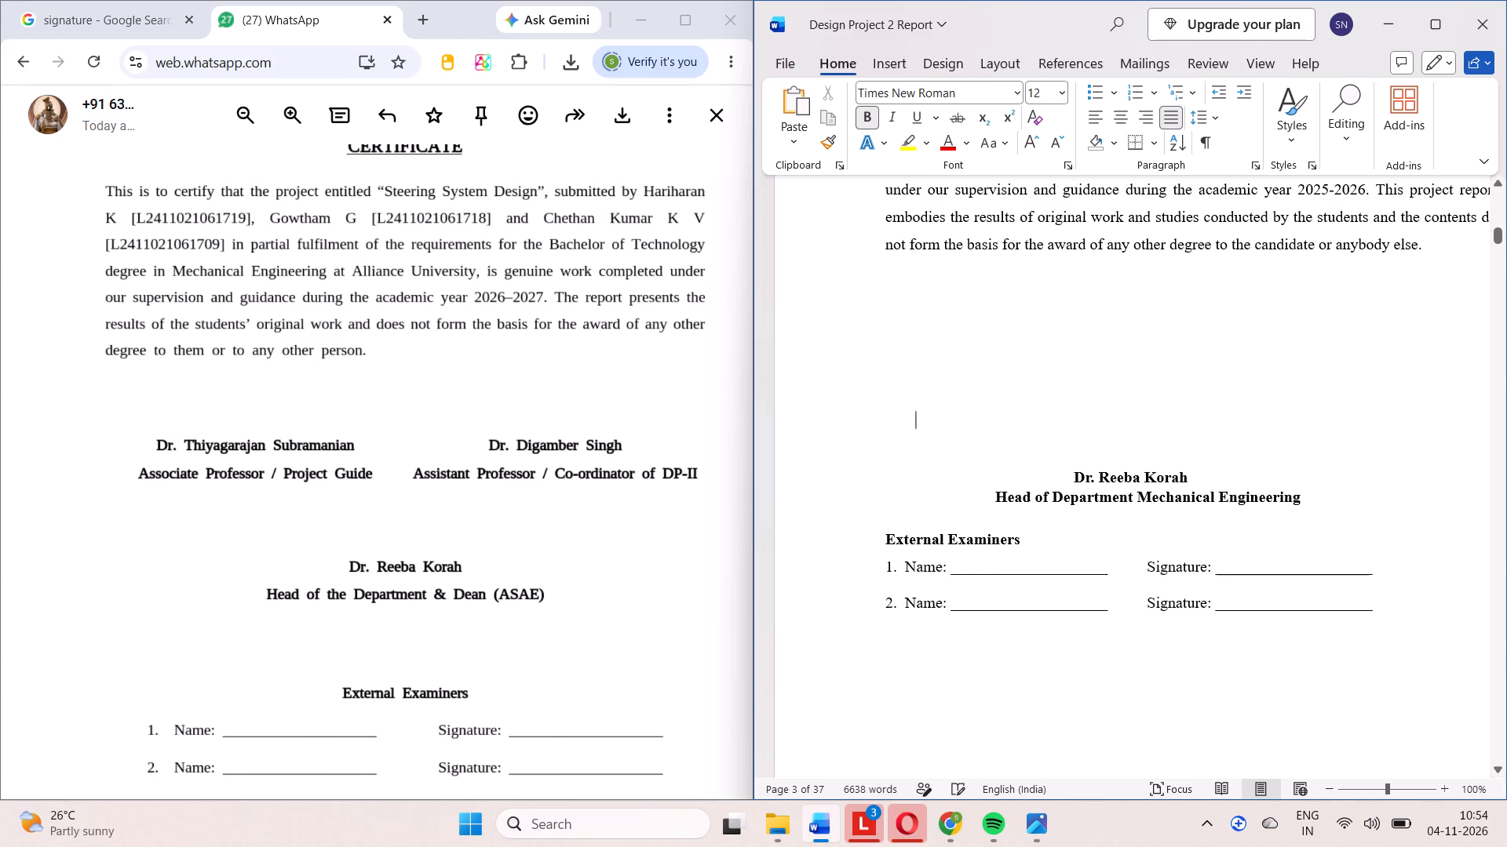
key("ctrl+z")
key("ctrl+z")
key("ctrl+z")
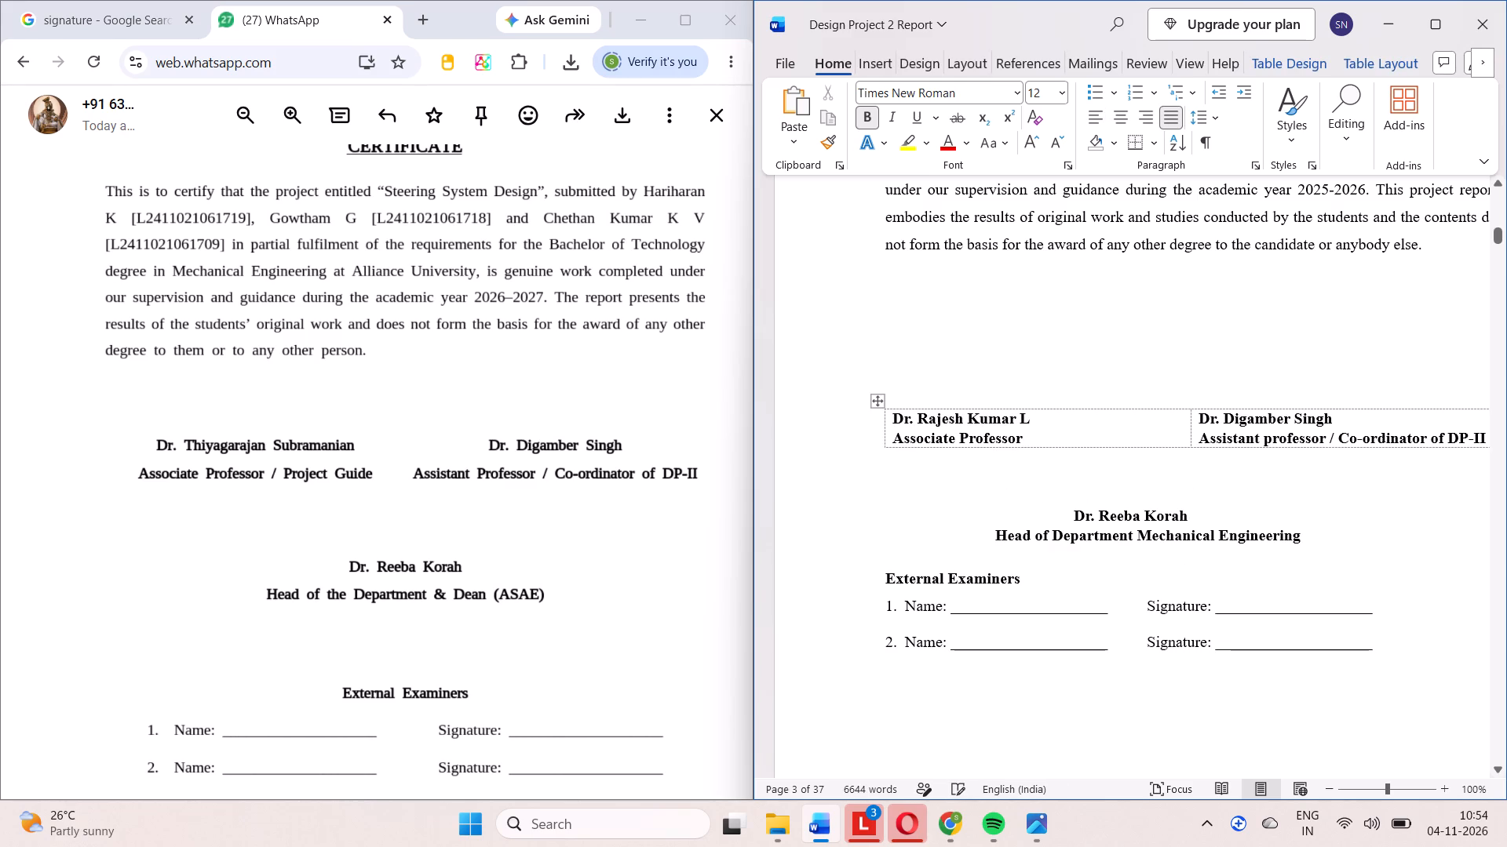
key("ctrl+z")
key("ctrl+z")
Complete the project guide's title in the signature table's first cell again as "Associate Professor / Project Guide".
key("BackSpace")
key("BackSpace")
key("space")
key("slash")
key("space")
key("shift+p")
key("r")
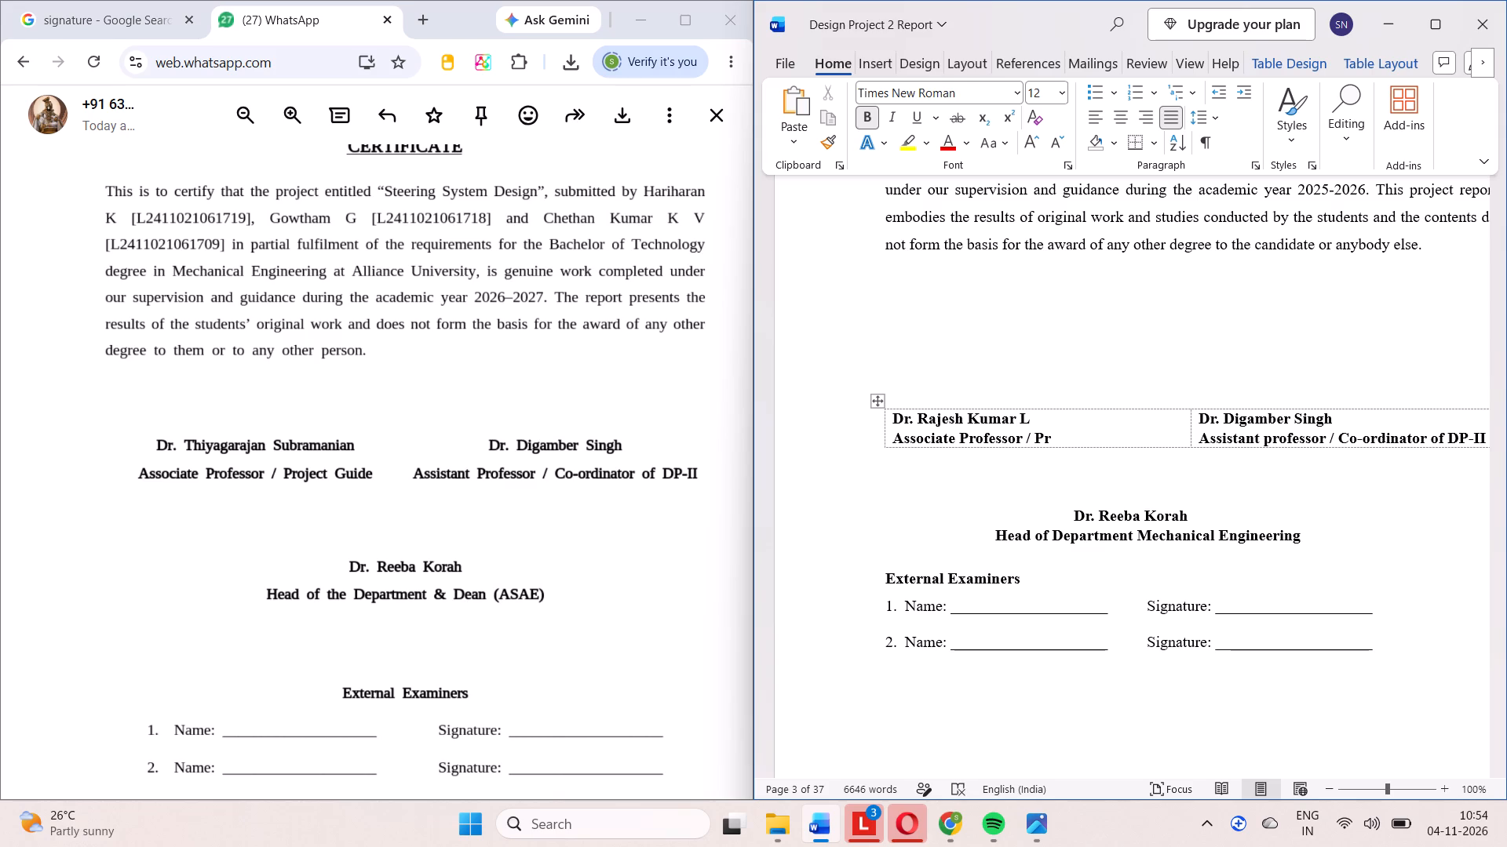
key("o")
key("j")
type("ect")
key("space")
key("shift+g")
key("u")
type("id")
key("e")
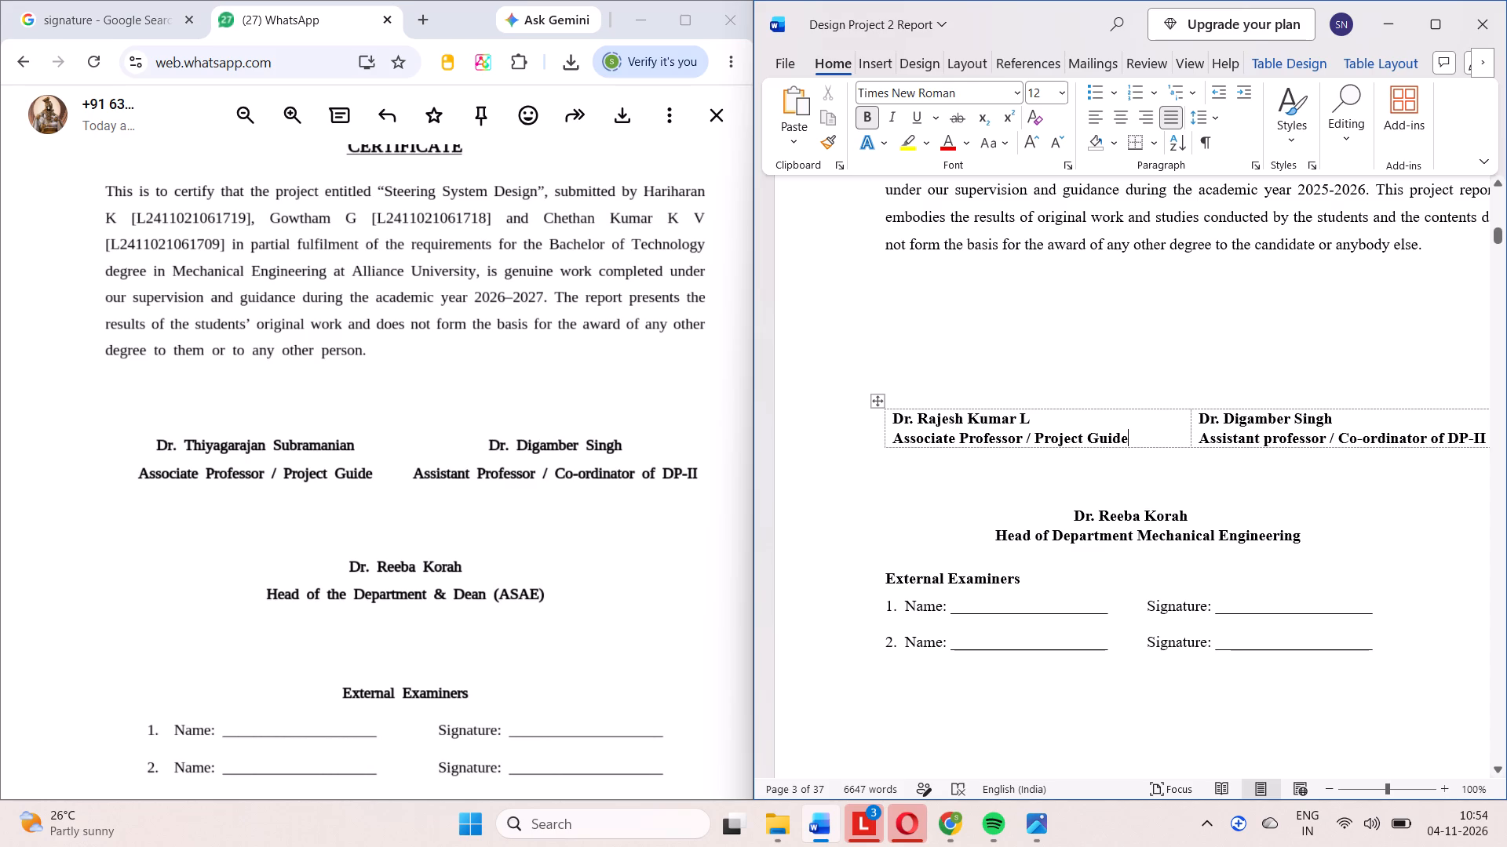
Cut the whole signature table and paste it one line higher, above the blank lines before the Head of Department's block.
left_click_drag(891, 415, 1283, 443)
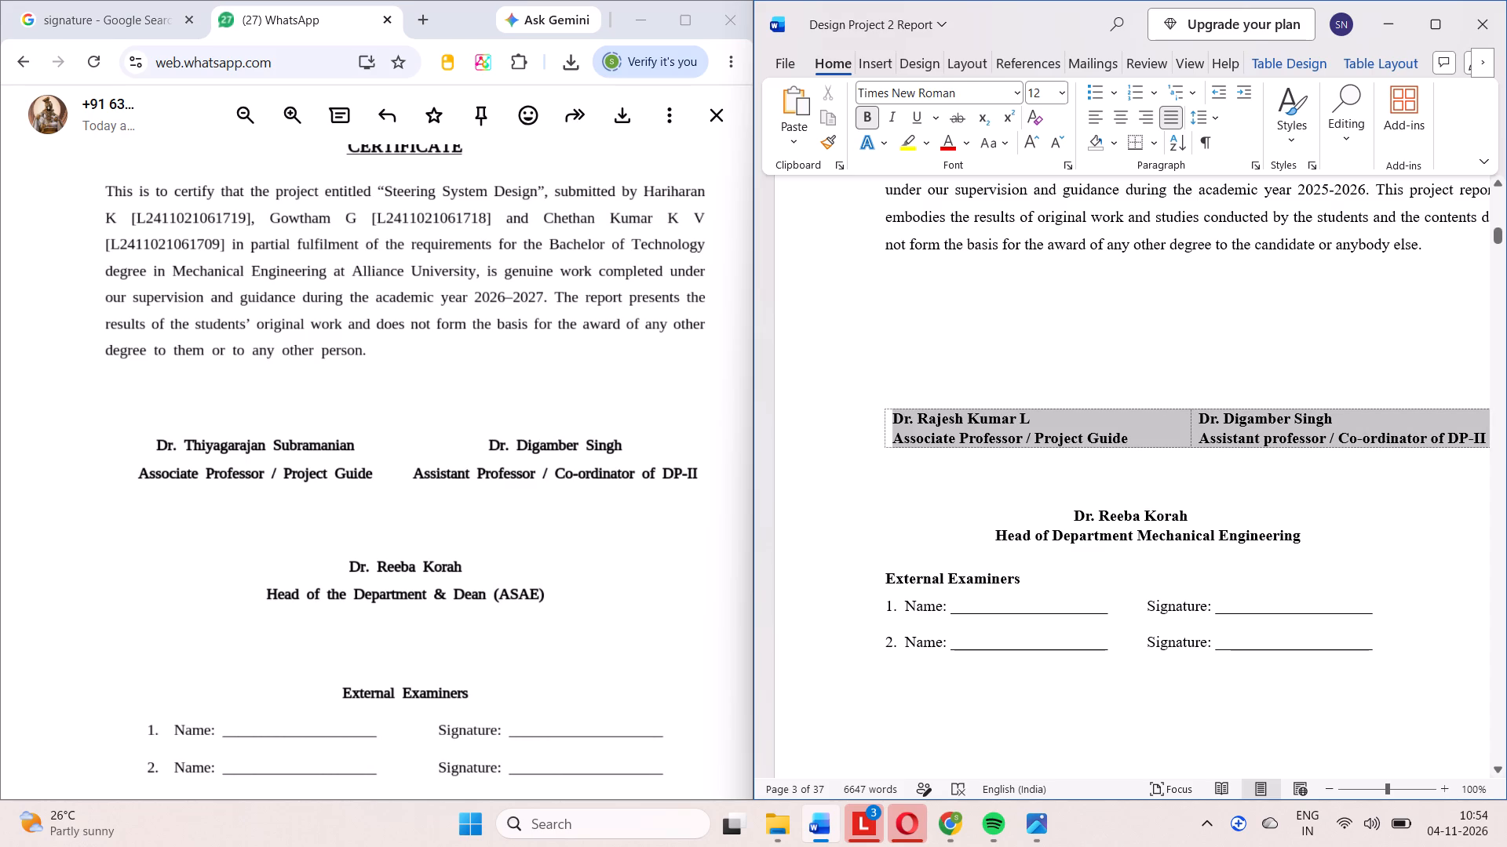
left_click_drag(1283, 443, 1321, 443)
key("ctrl+c")
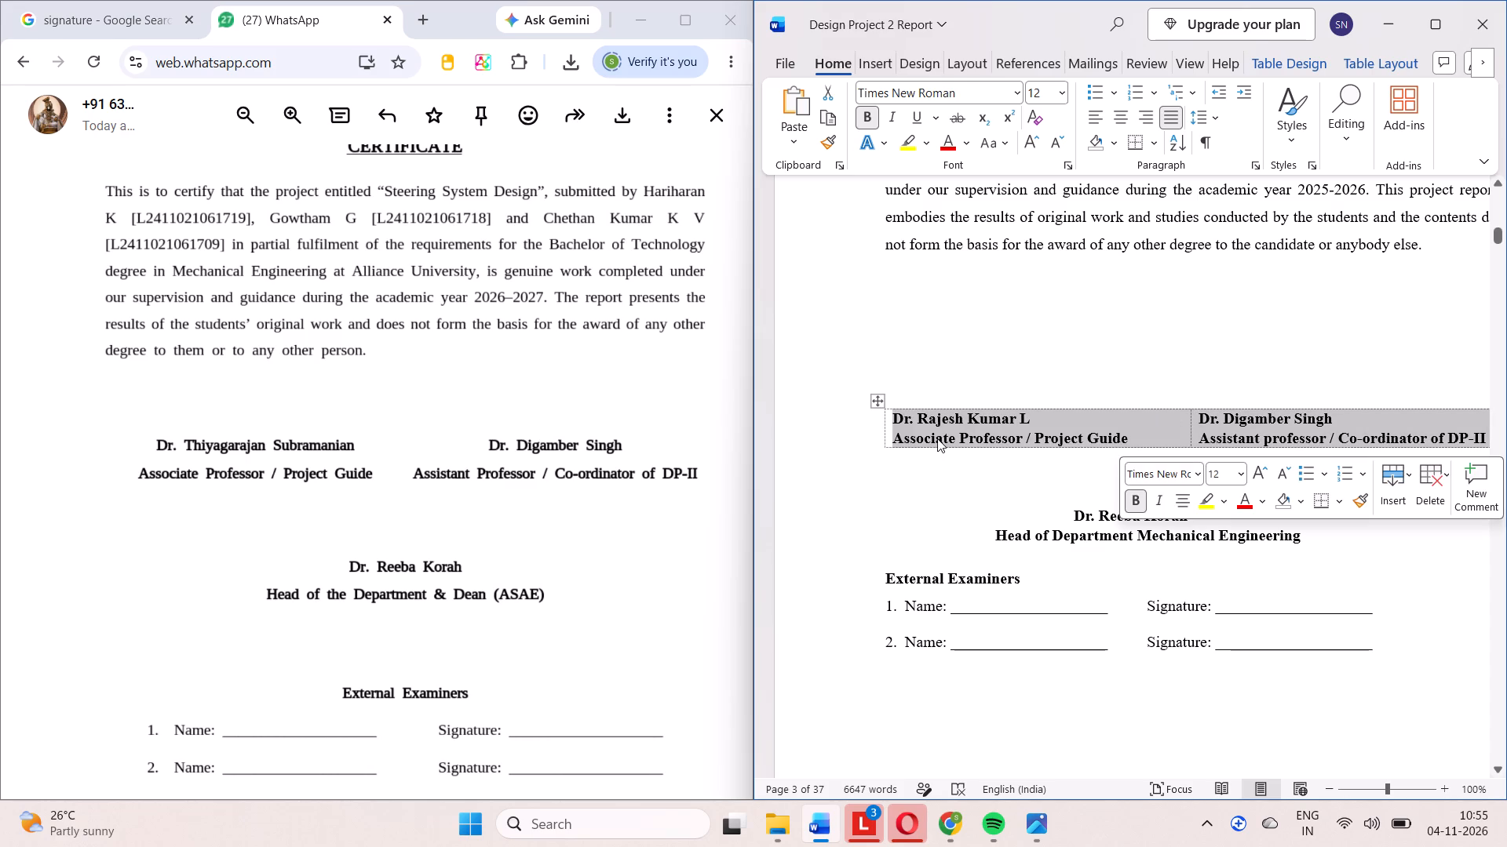
right_click(875, 398)
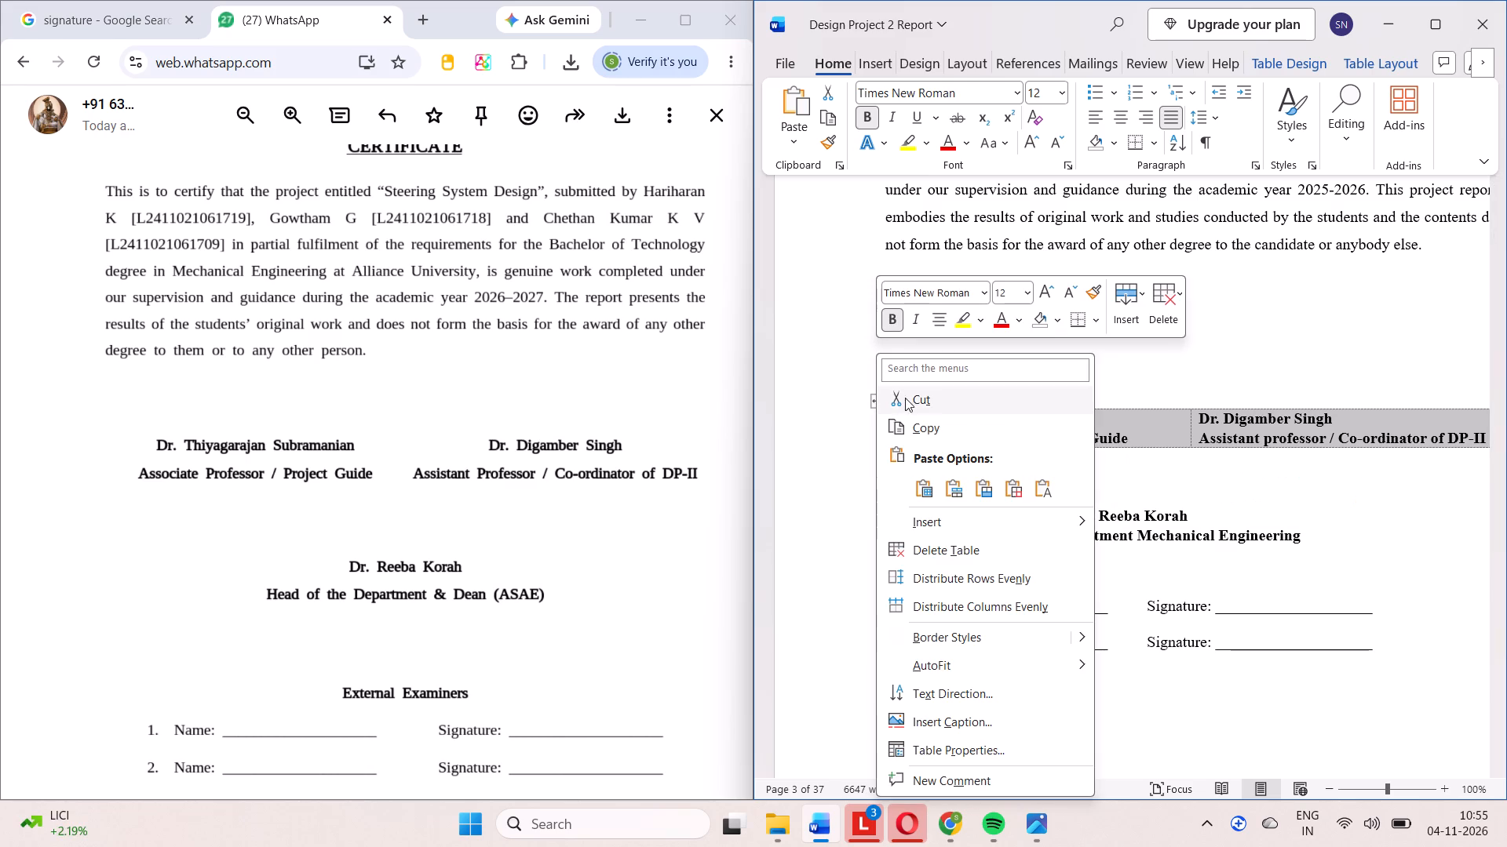
left_click(910, 398)
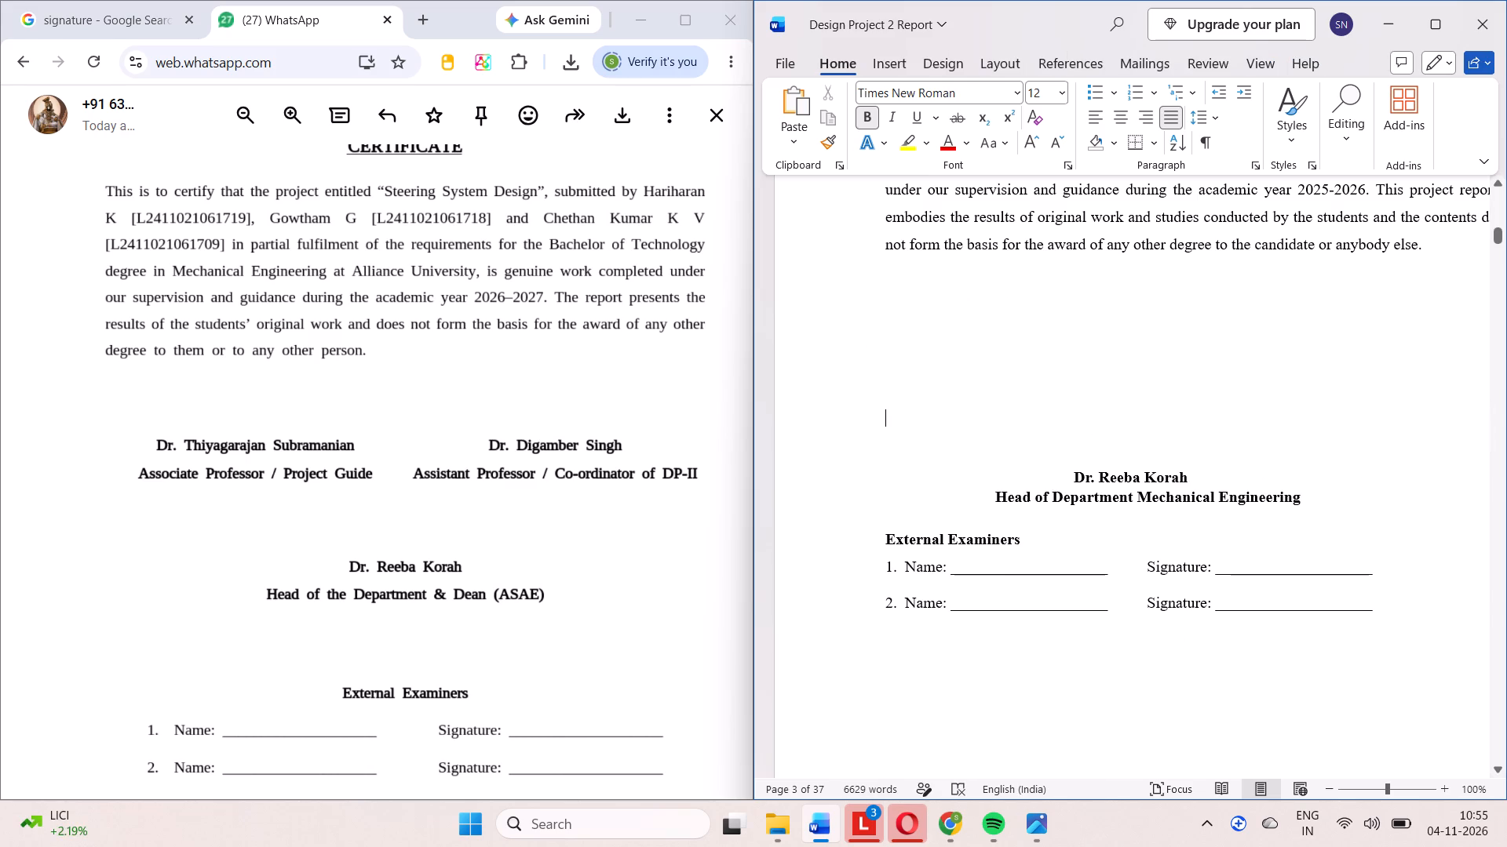
key("Up")
key("ctrl+v")
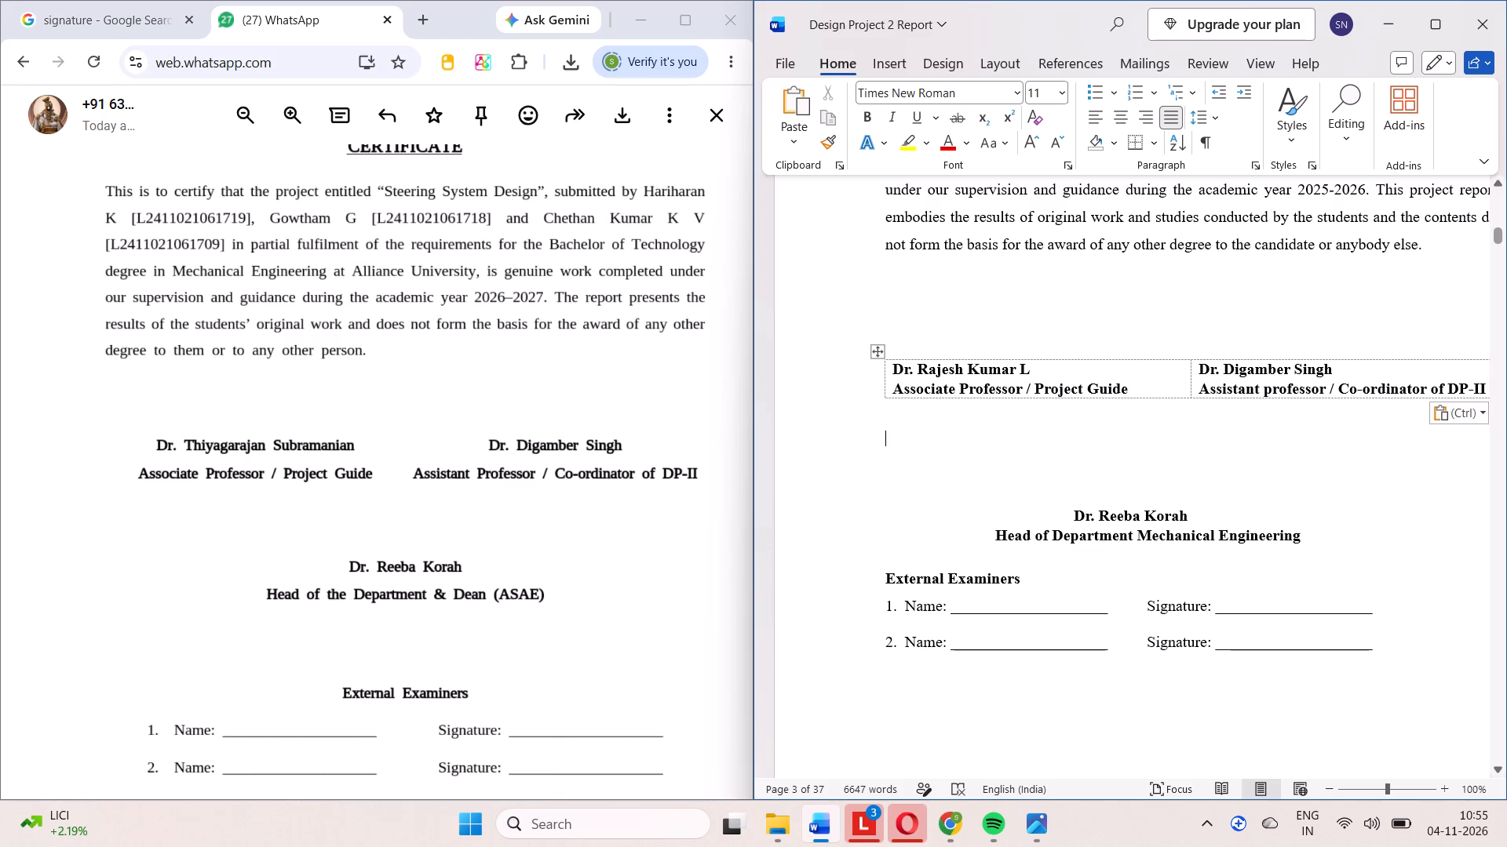
Copy the project guide's name and title from the first cell and paste them on the blank line directly below the table.
left_click_drag(893, 371, 1009, 394)
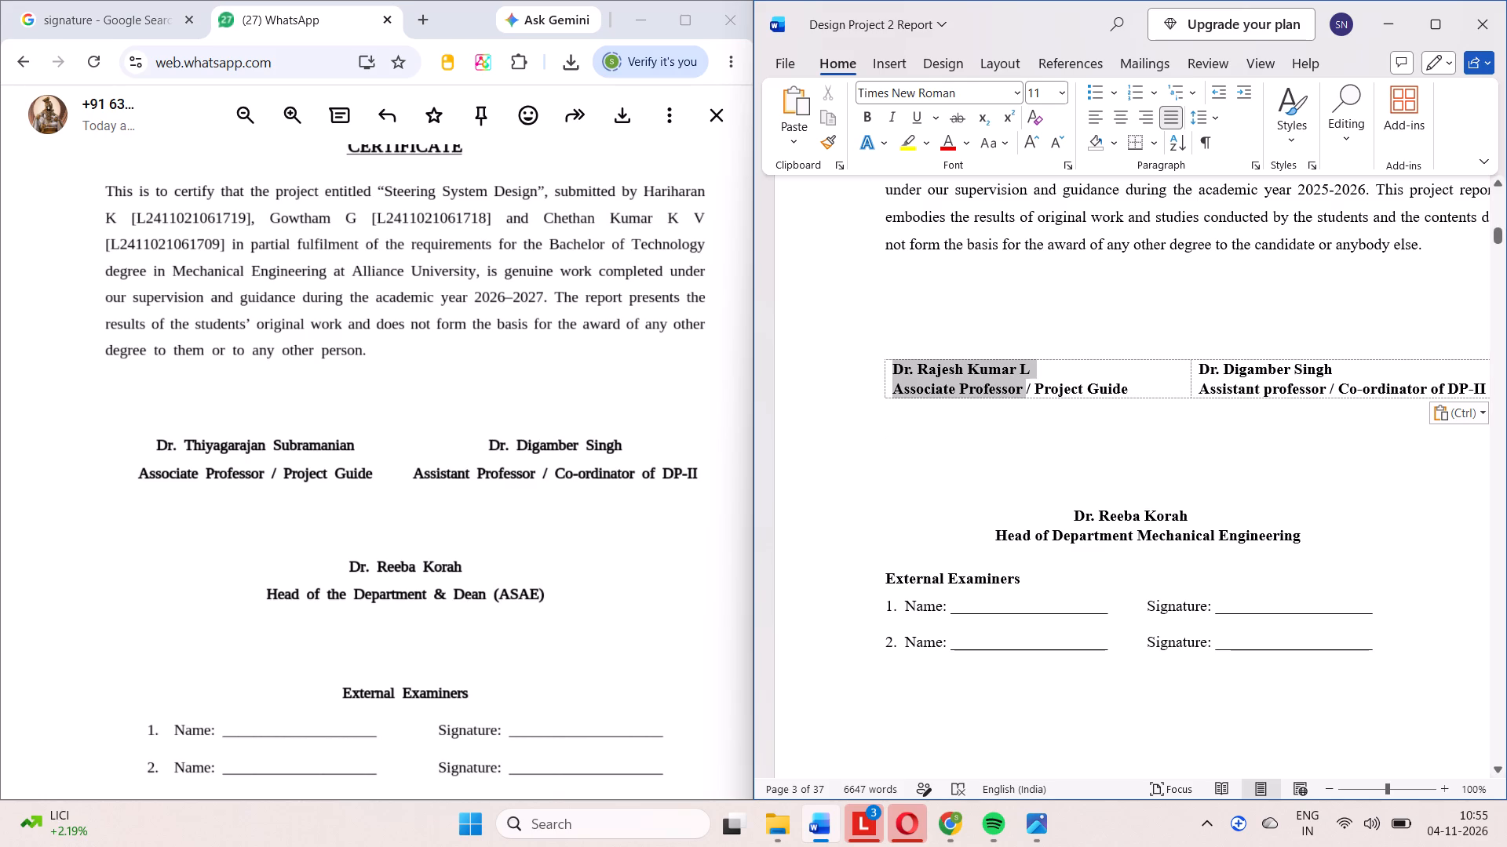
left_click_drag(1009, 394, 1125, 389)
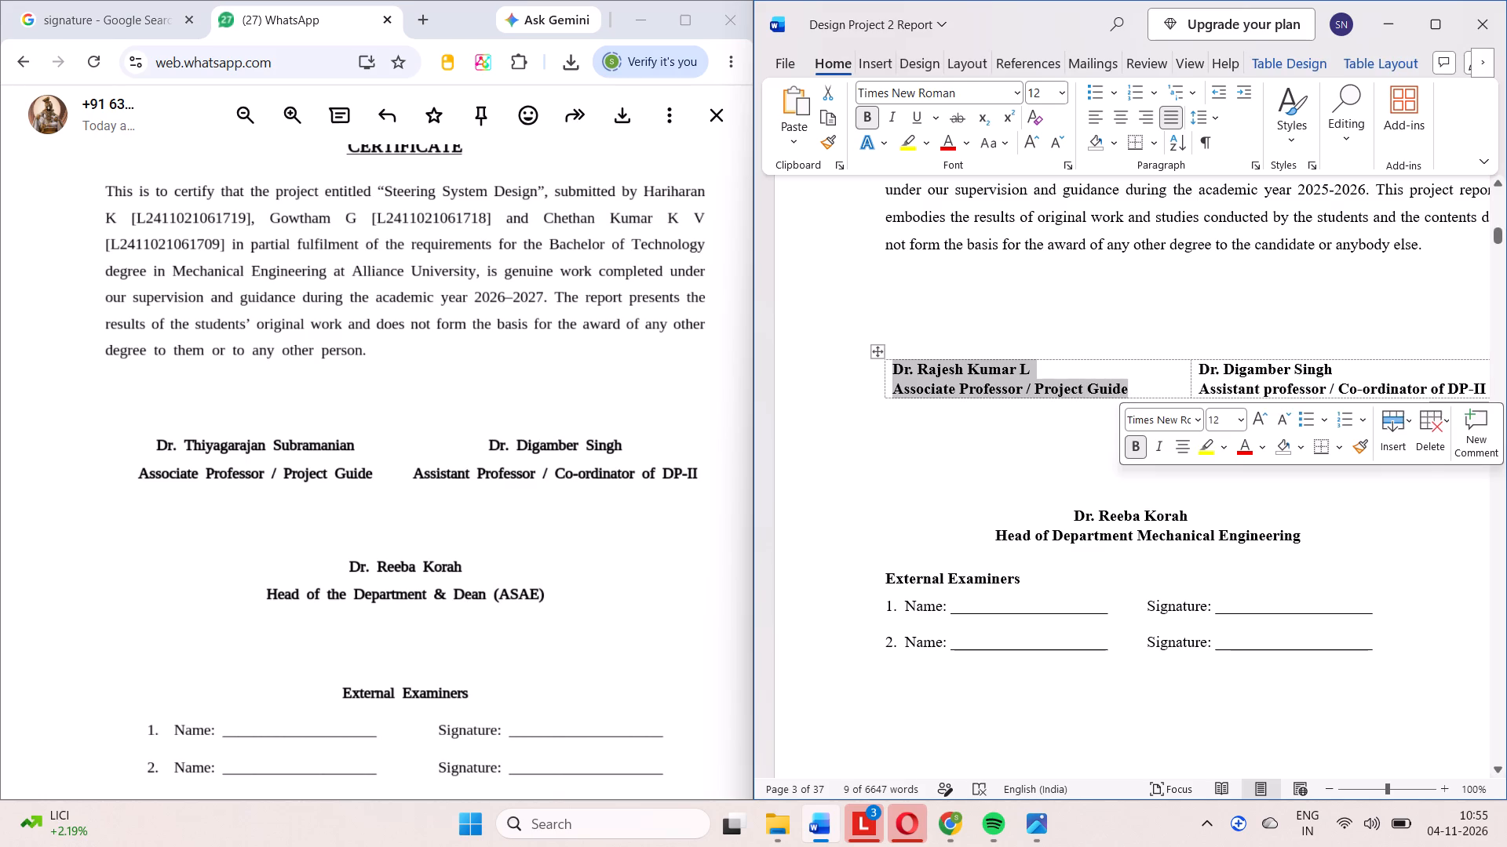
key("ctrl+c")
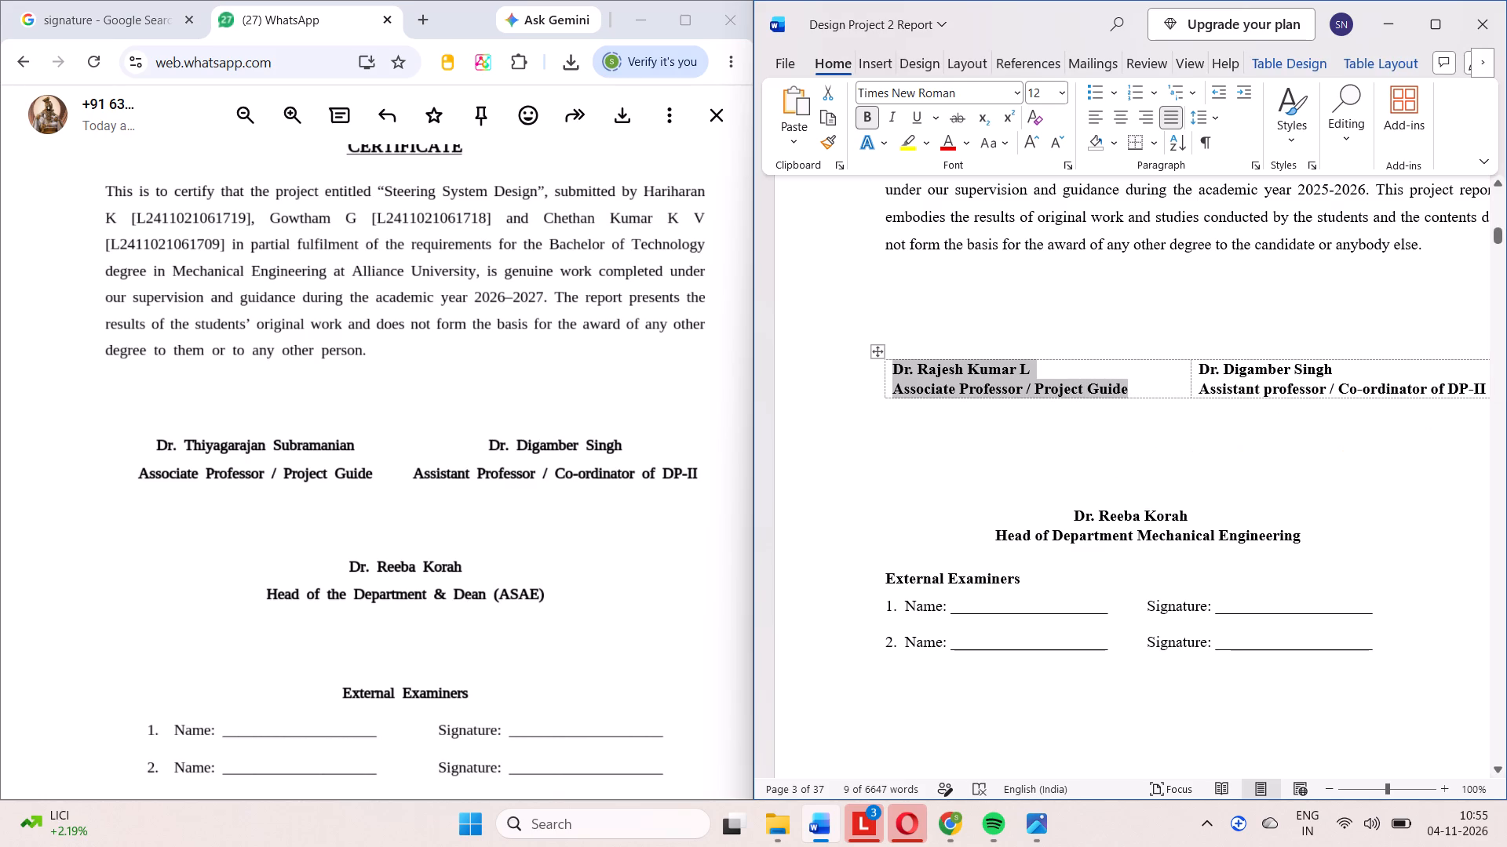
left_click(873, 427)
left_click(885, 428)
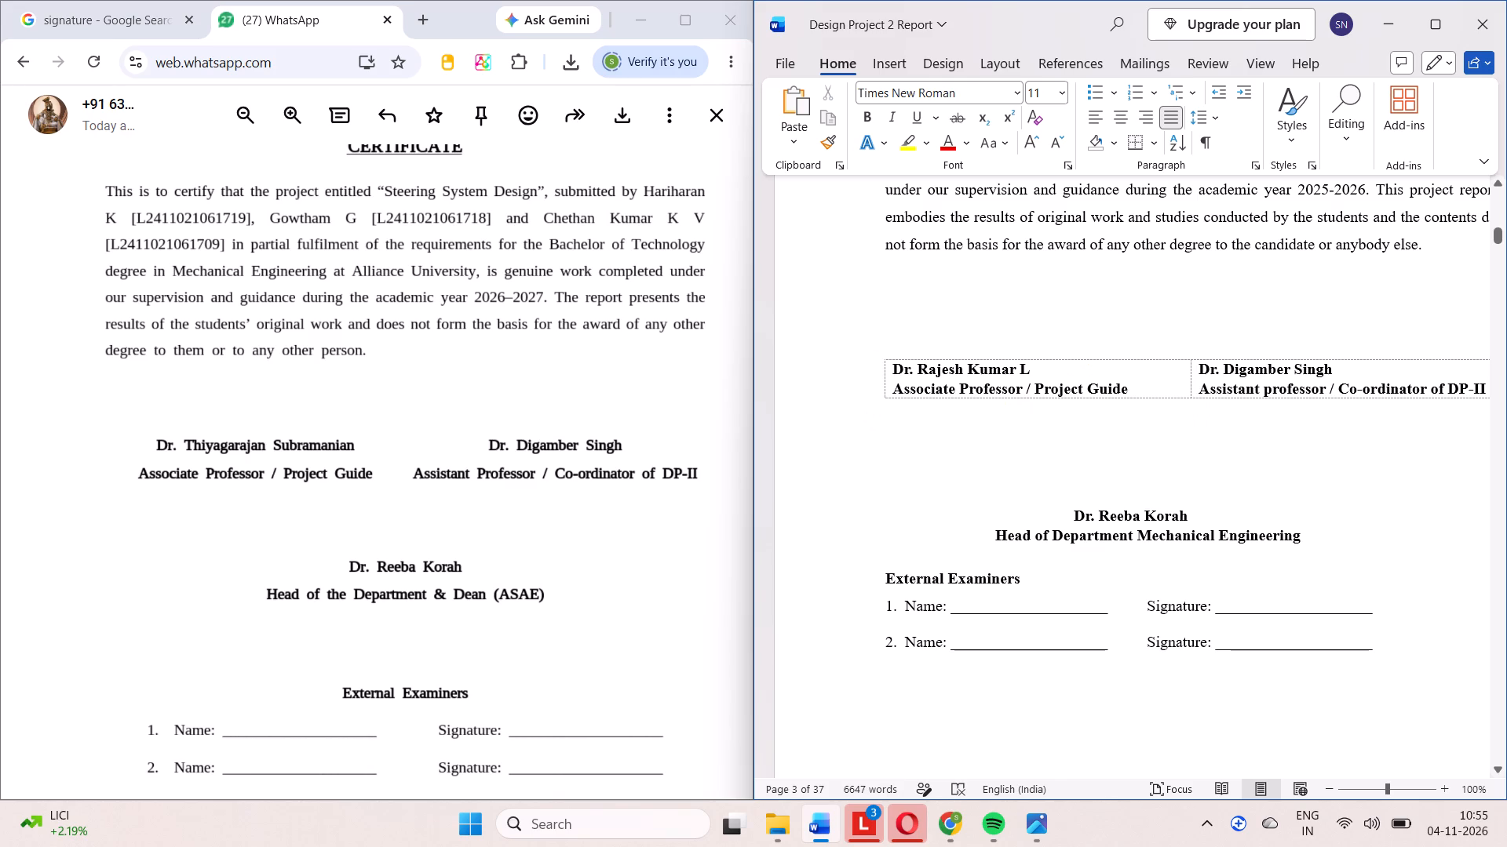
key("ctrl+v")
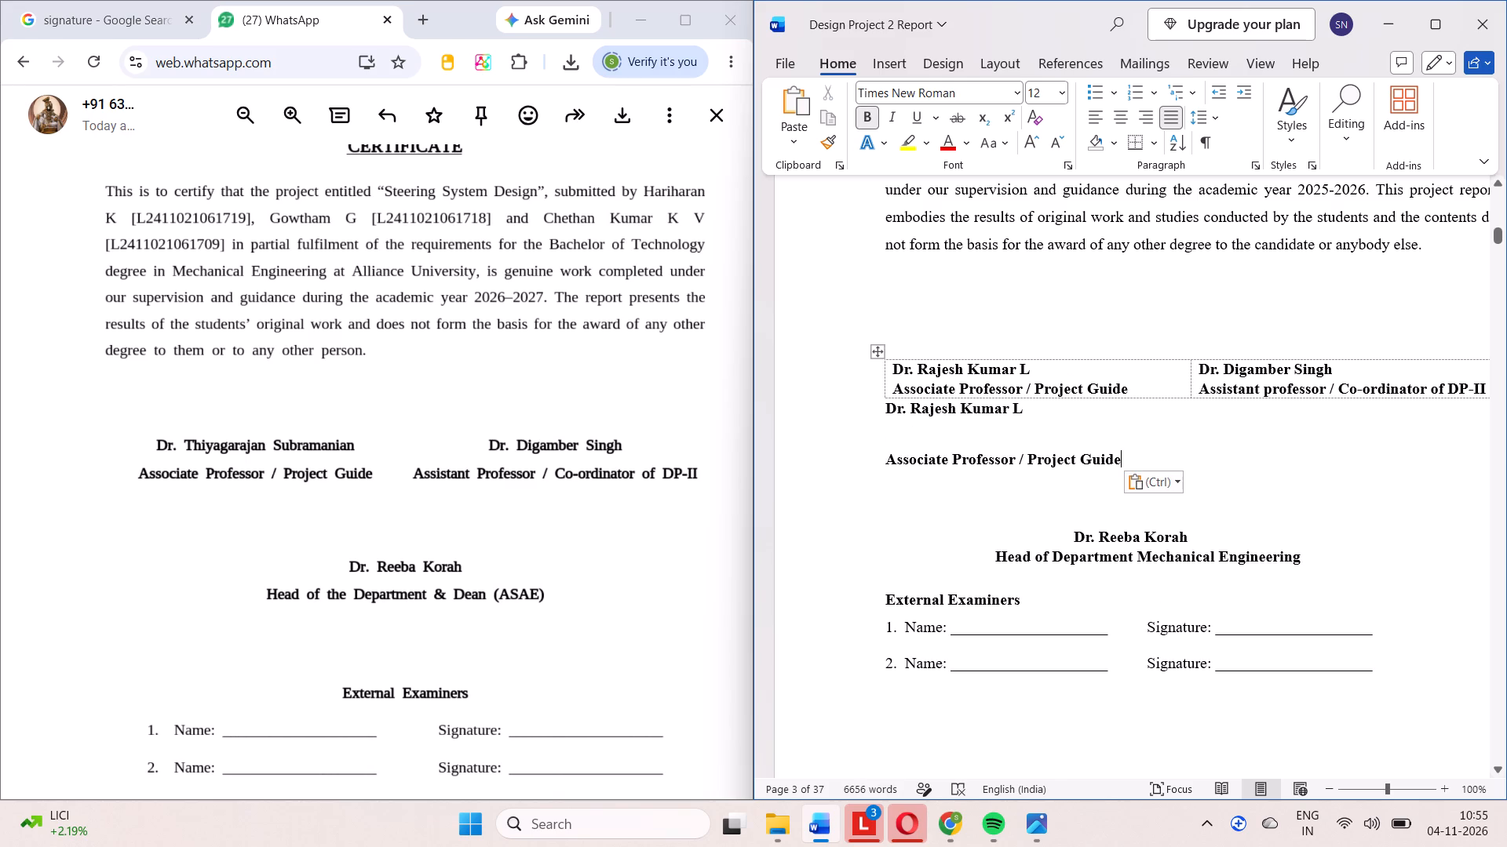
Copy the co-ordinator's name and title from the second cell and paste them after a run of spaces beside the project guide's pasted name.
left_click_drag(1202, 365, 1506, 399)
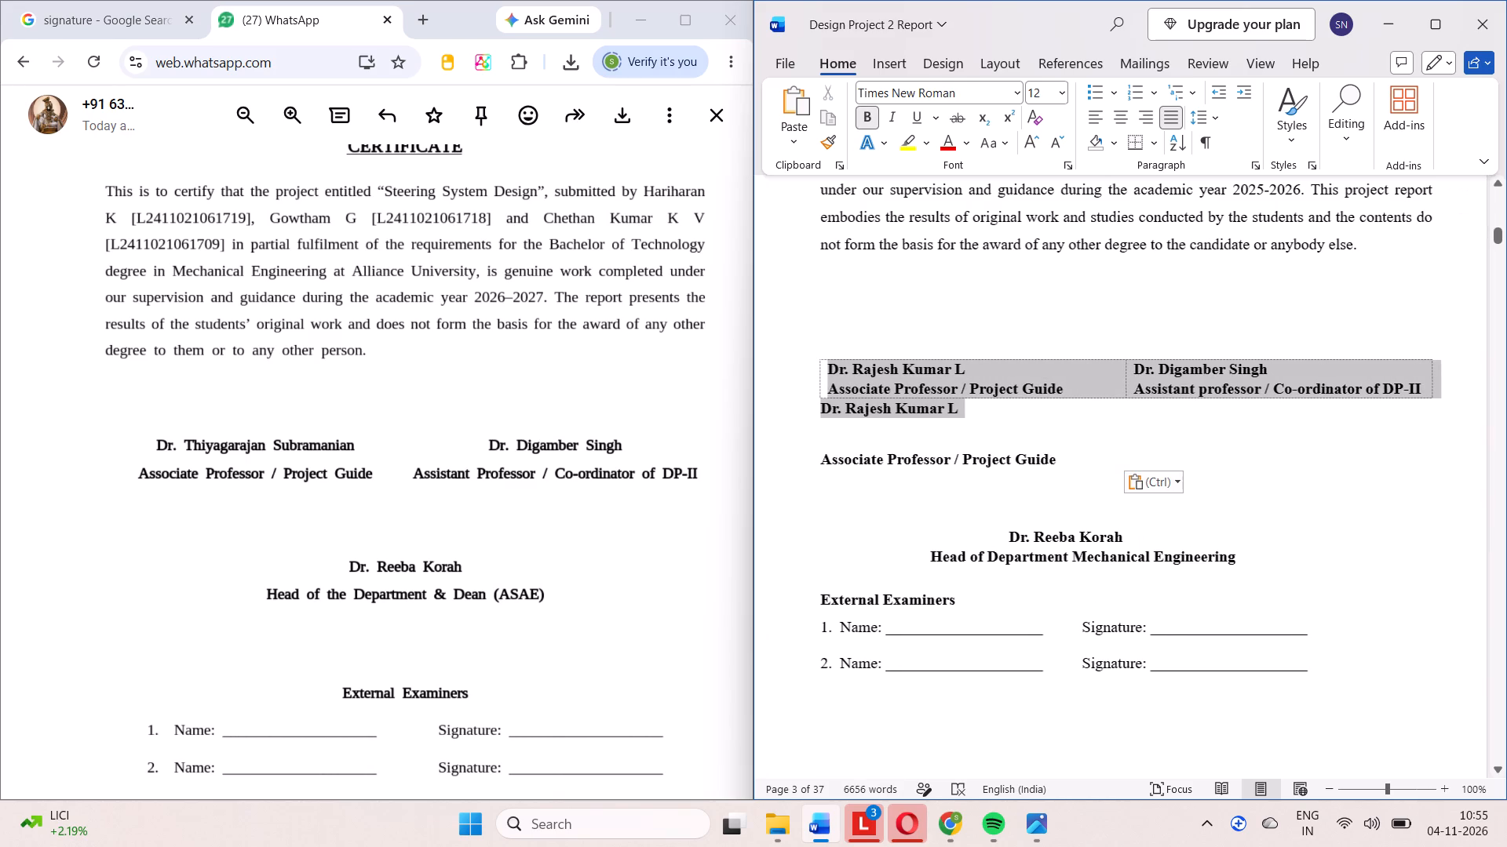
left_click_drag(1506, 399, 1397, 370)
key("ctrl+c")
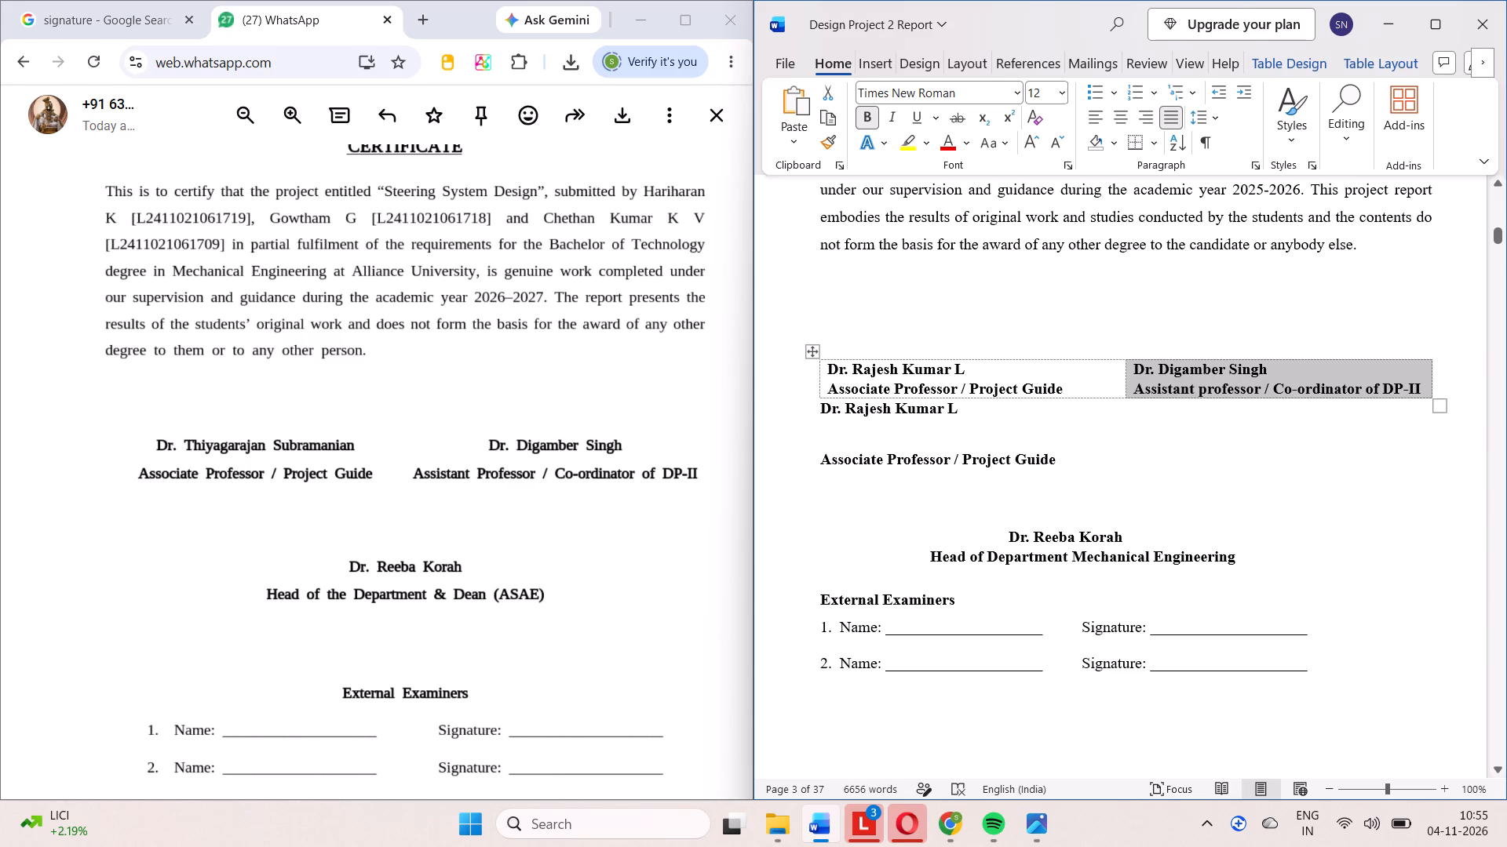
left_click(1121, 409)
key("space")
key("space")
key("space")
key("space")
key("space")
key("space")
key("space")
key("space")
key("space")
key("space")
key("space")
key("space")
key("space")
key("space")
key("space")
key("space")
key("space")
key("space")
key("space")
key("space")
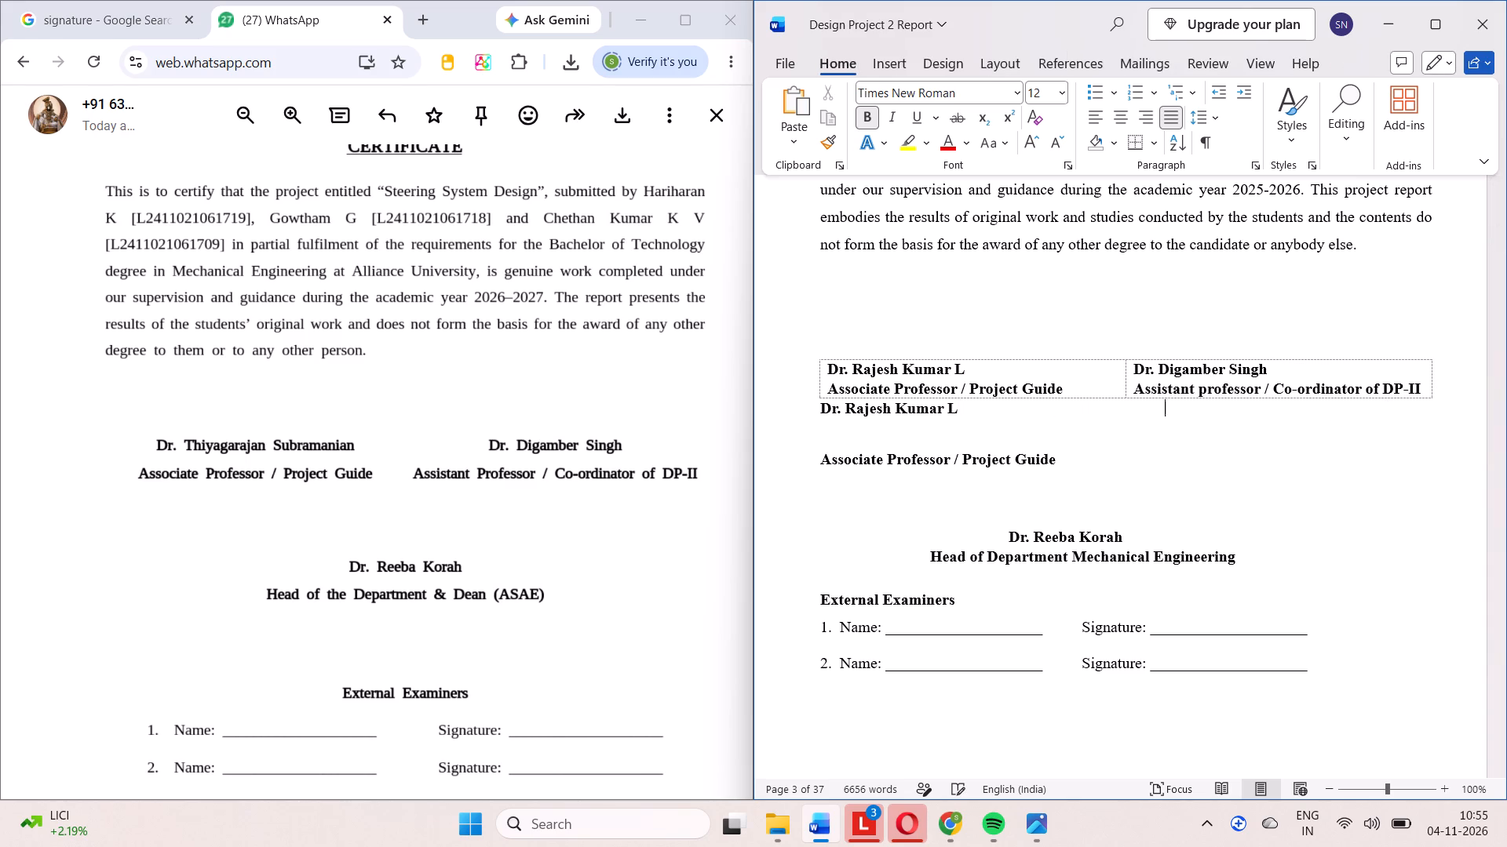
key("ctrl+v")
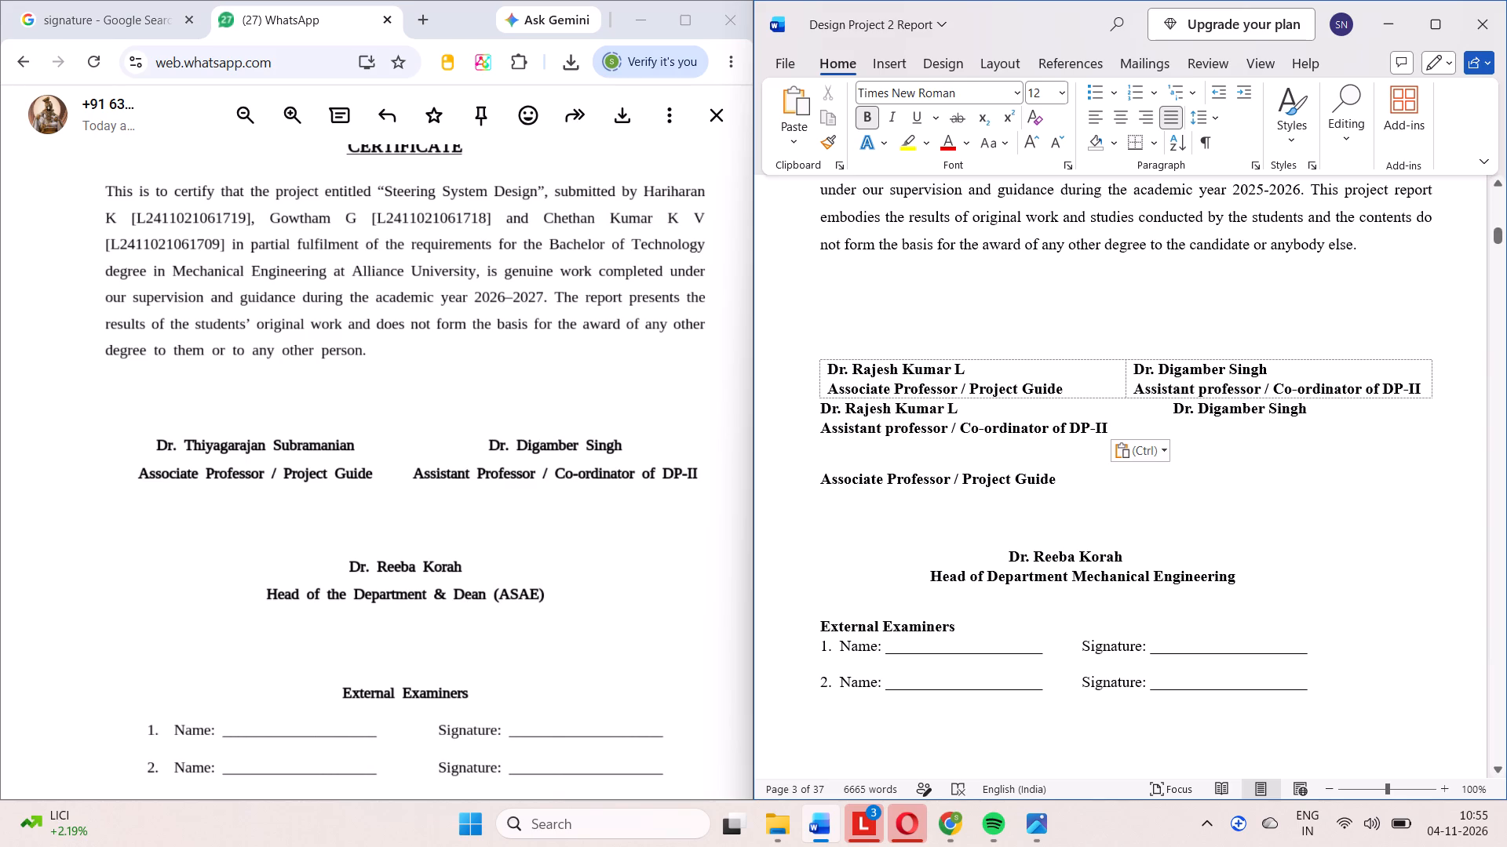
Indent the pasted "Assistant professor / Co-ordinator of DP-II" line with spaces so it sits centred beneath the co-ordinator's name.
left_click(821, 423)
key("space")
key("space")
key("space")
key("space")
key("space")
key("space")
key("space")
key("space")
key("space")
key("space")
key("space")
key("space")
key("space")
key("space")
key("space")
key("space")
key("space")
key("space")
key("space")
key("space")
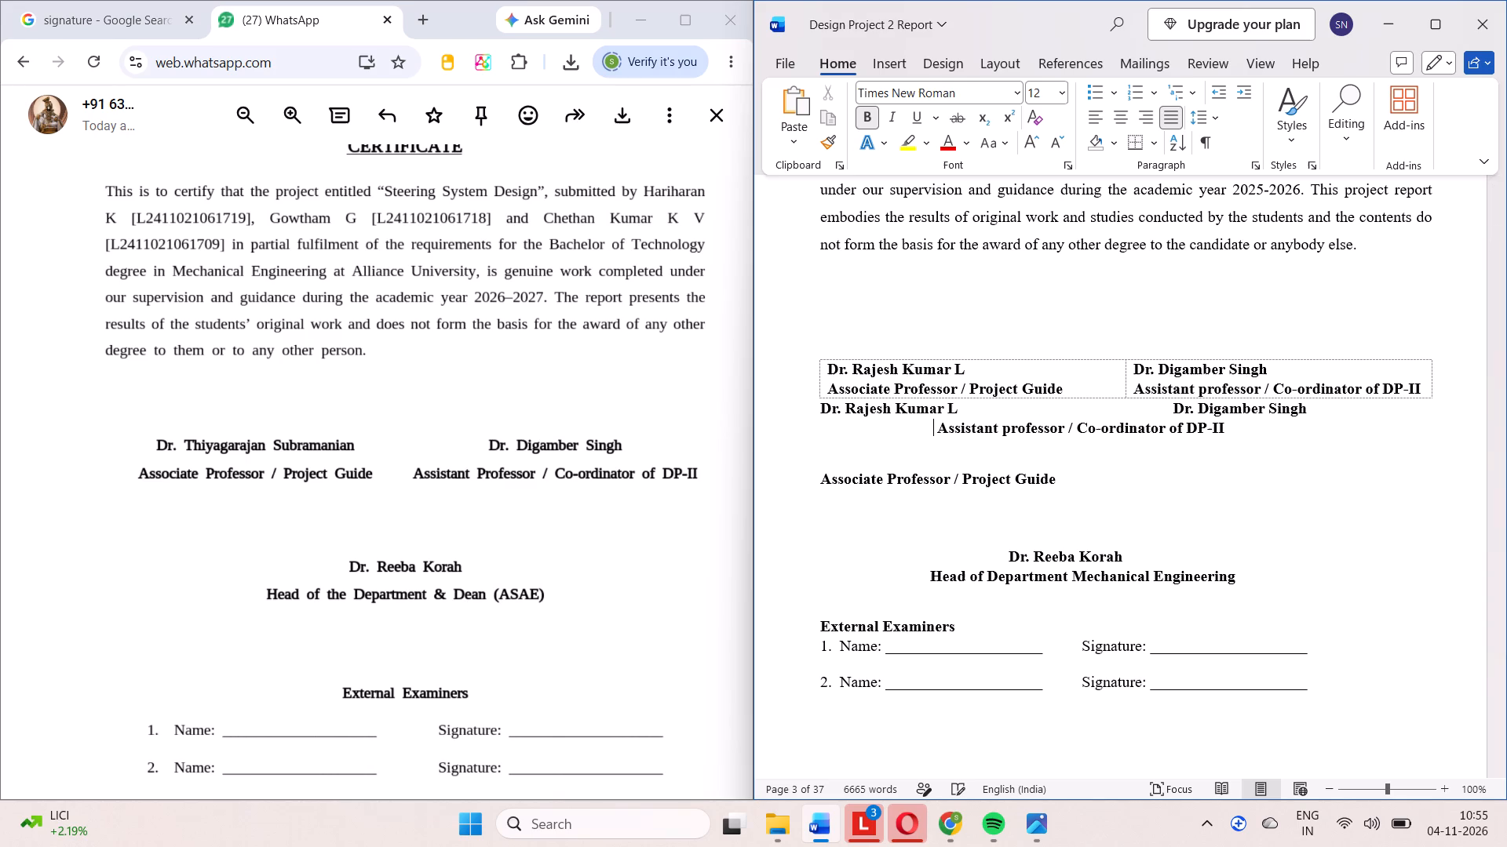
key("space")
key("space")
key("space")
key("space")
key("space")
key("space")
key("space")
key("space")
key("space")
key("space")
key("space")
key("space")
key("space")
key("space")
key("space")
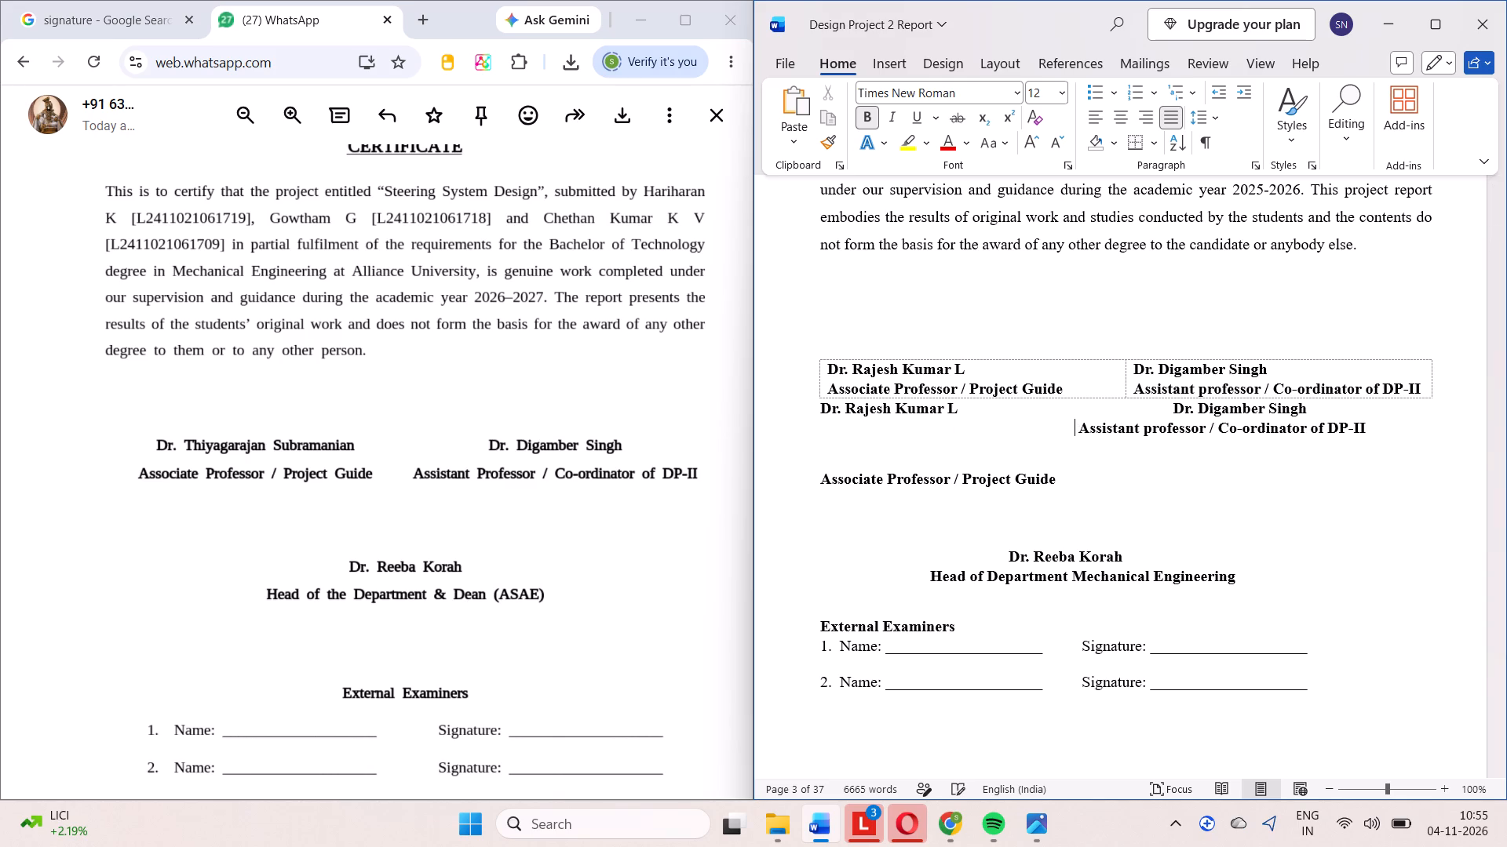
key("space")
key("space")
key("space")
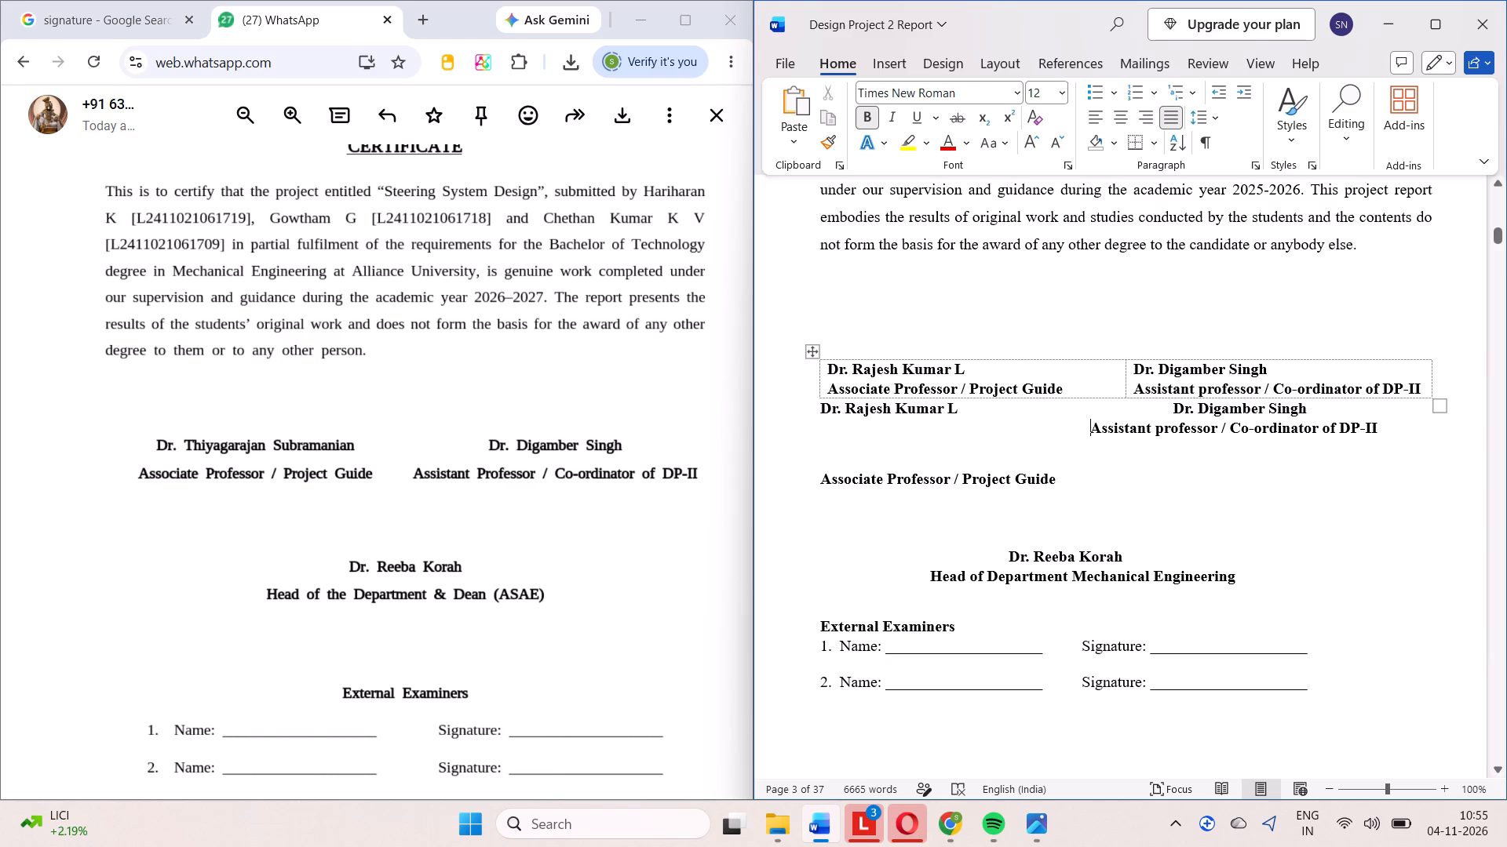
Remove the whole signature table above the pasted project guide and co-ordinator names.
right_click(814, 351)
left_click(841, 398)
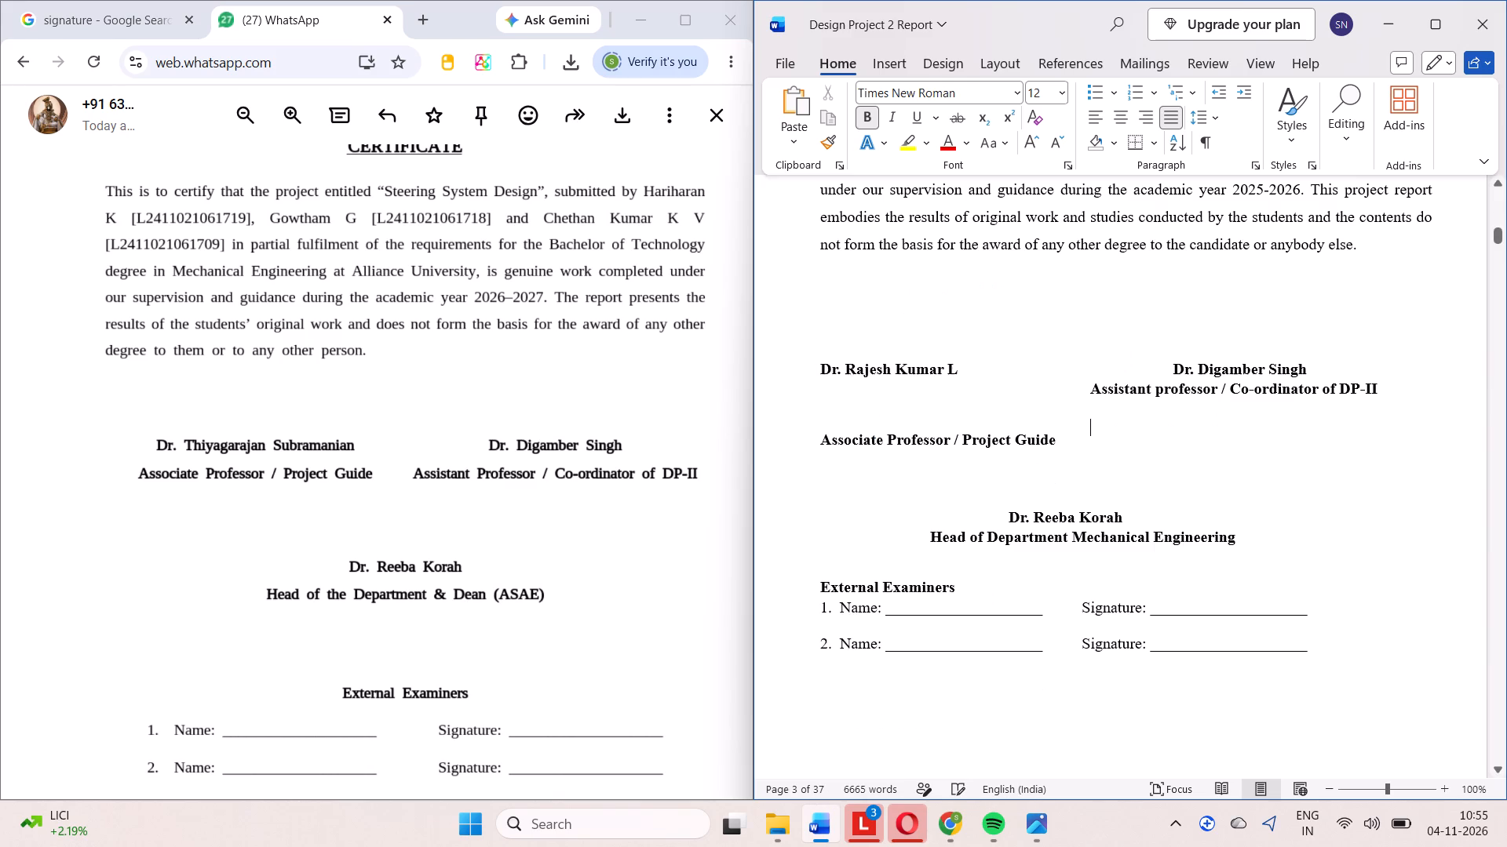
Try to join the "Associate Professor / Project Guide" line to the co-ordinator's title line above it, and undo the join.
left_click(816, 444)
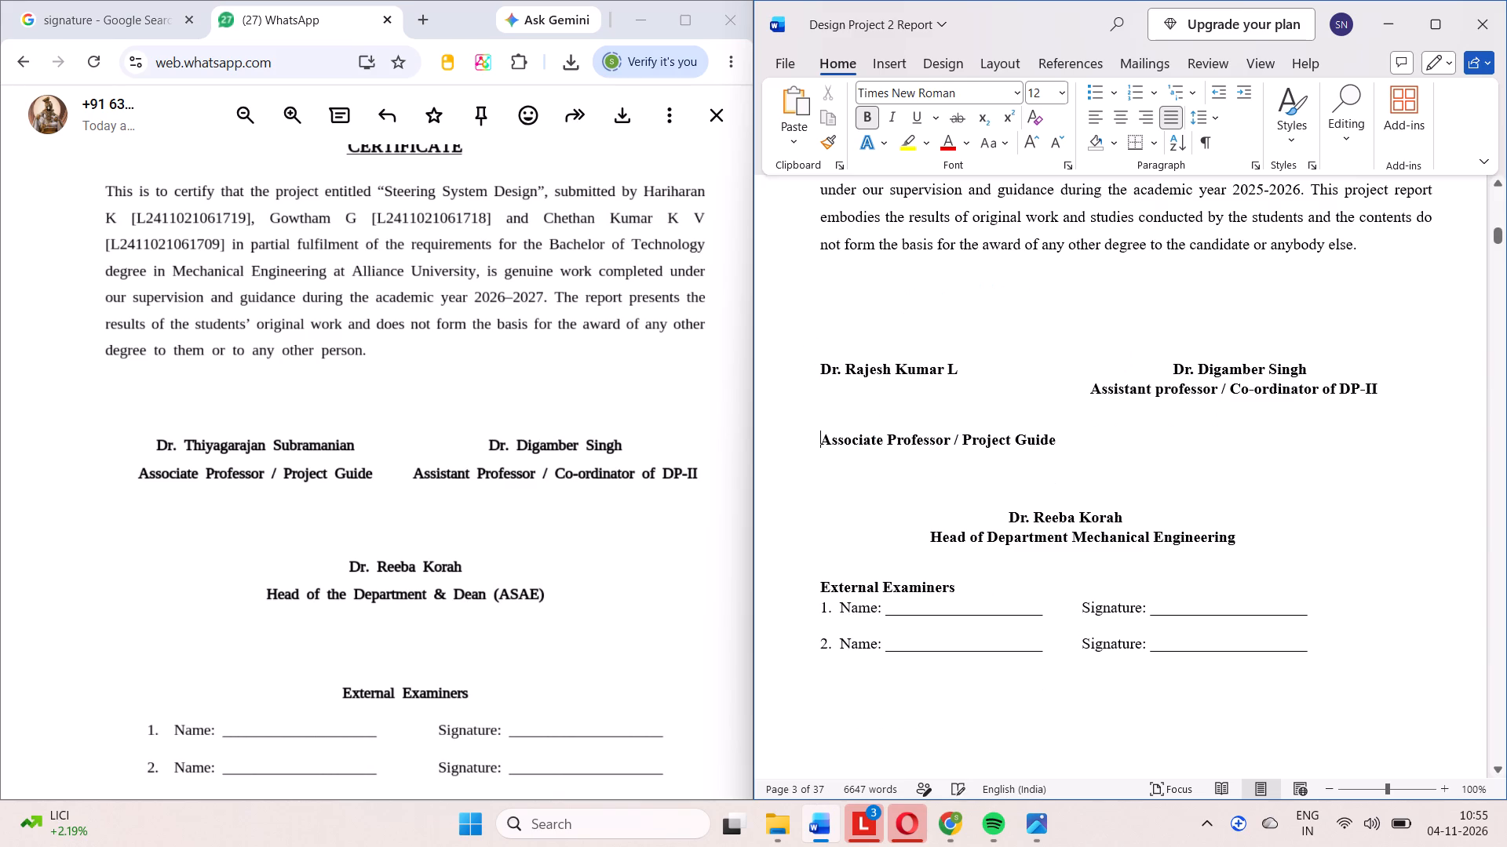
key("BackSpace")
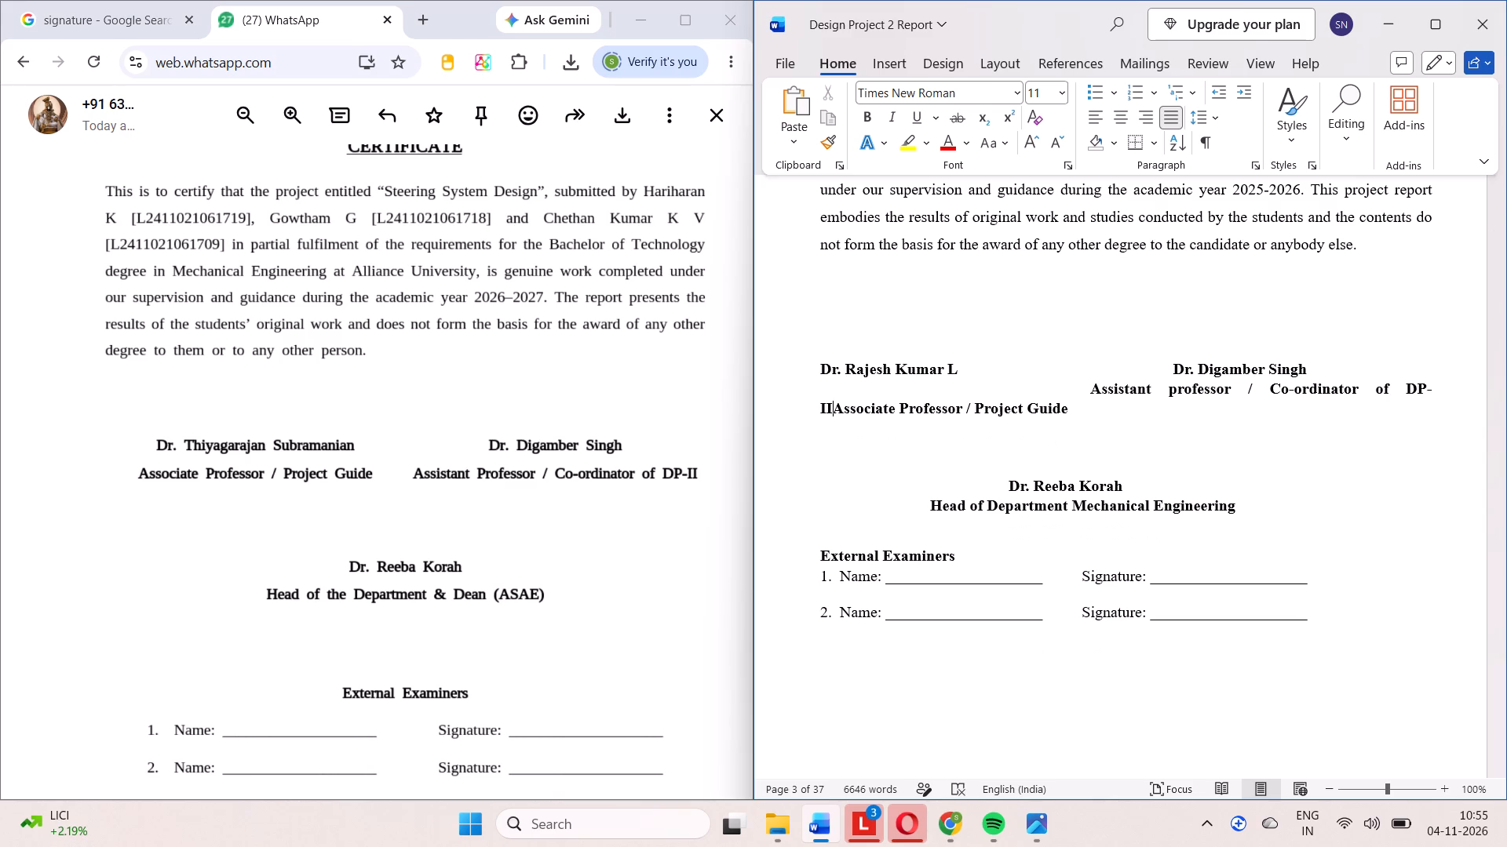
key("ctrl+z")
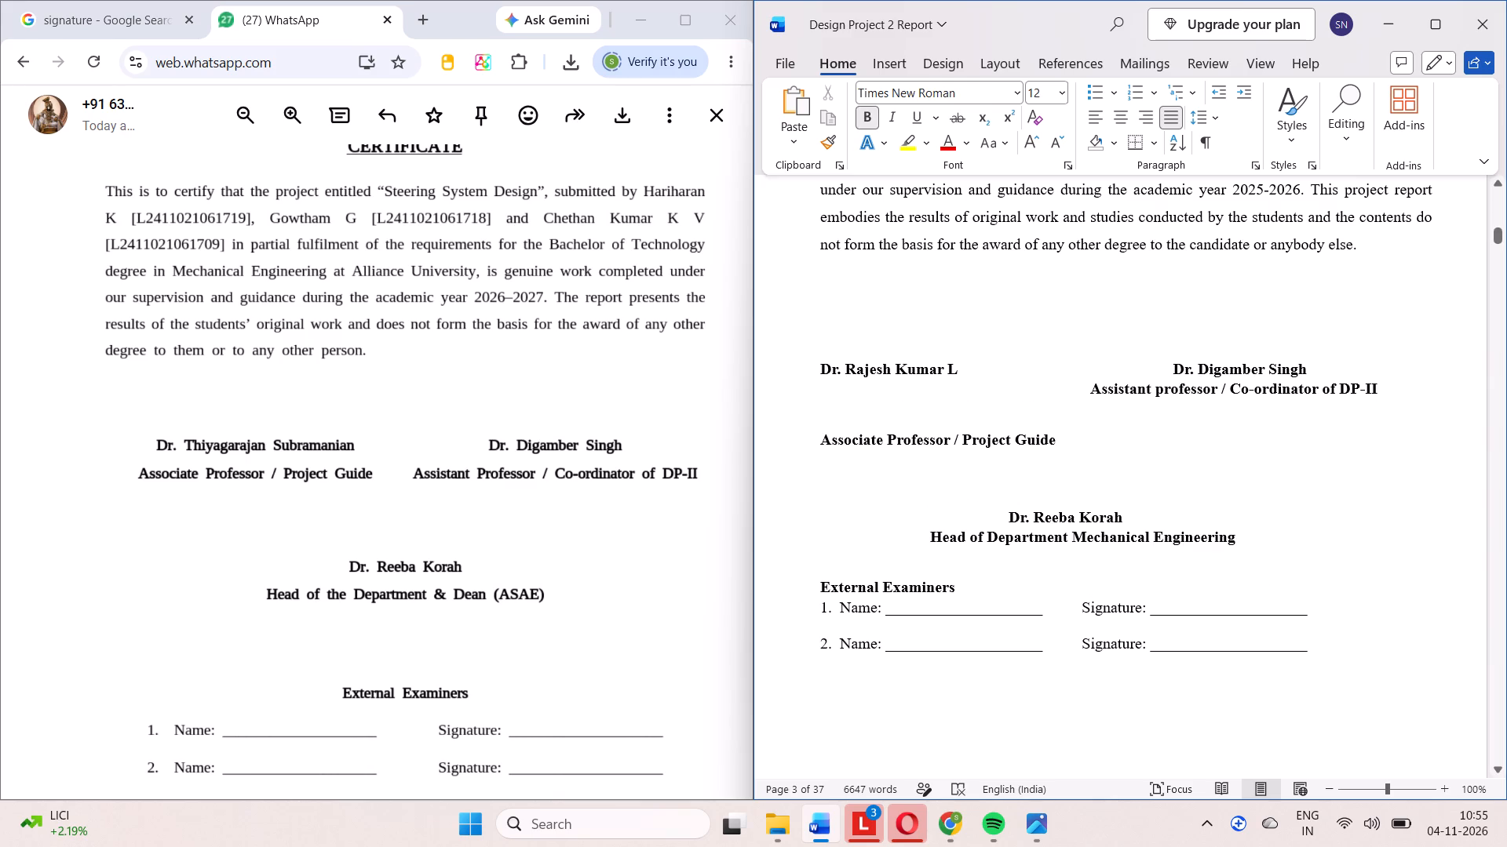
Shift the "Assistant professor / Co-ordinator of DP-II" line further along by adding two spaces before it.
left_click(1077, 385)
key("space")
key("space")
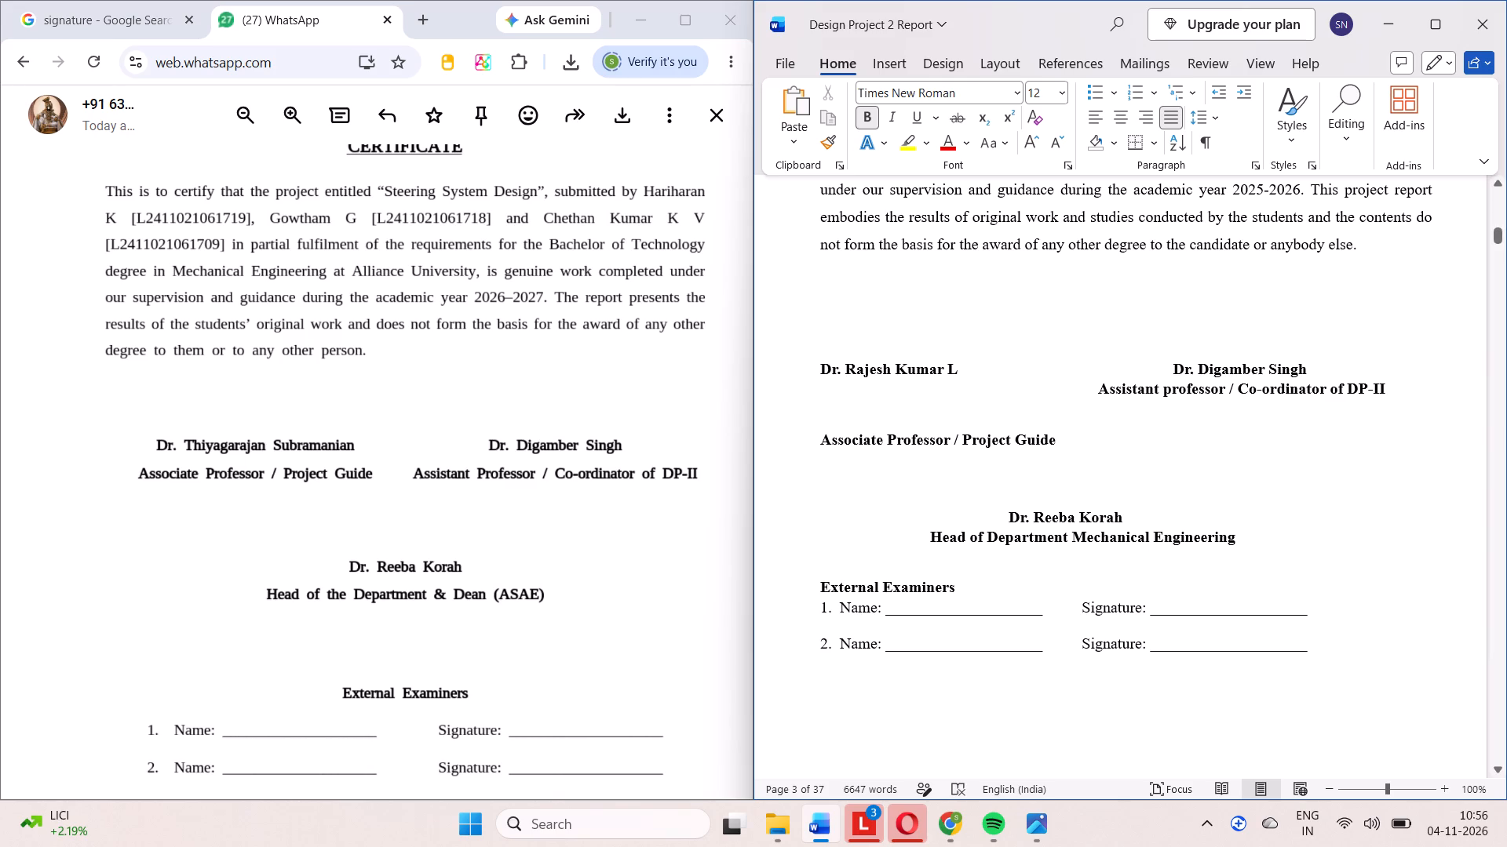
Break the line after the project guide's name and pad the new line with spaces until the co-ordinator's name sits above its title.
left_click(820, 441)
left_click(958, 369)
key("Return")
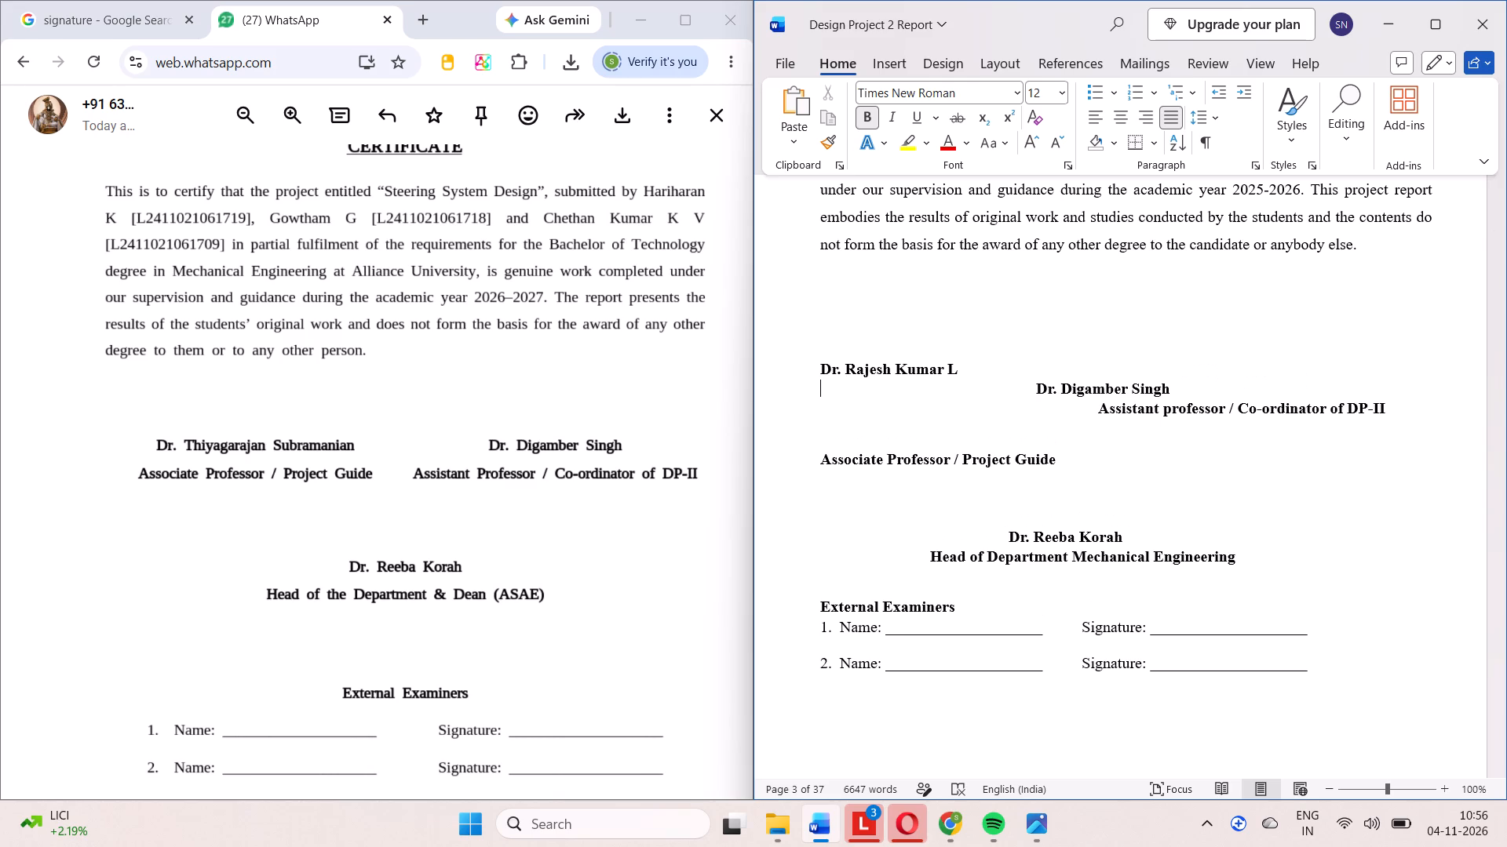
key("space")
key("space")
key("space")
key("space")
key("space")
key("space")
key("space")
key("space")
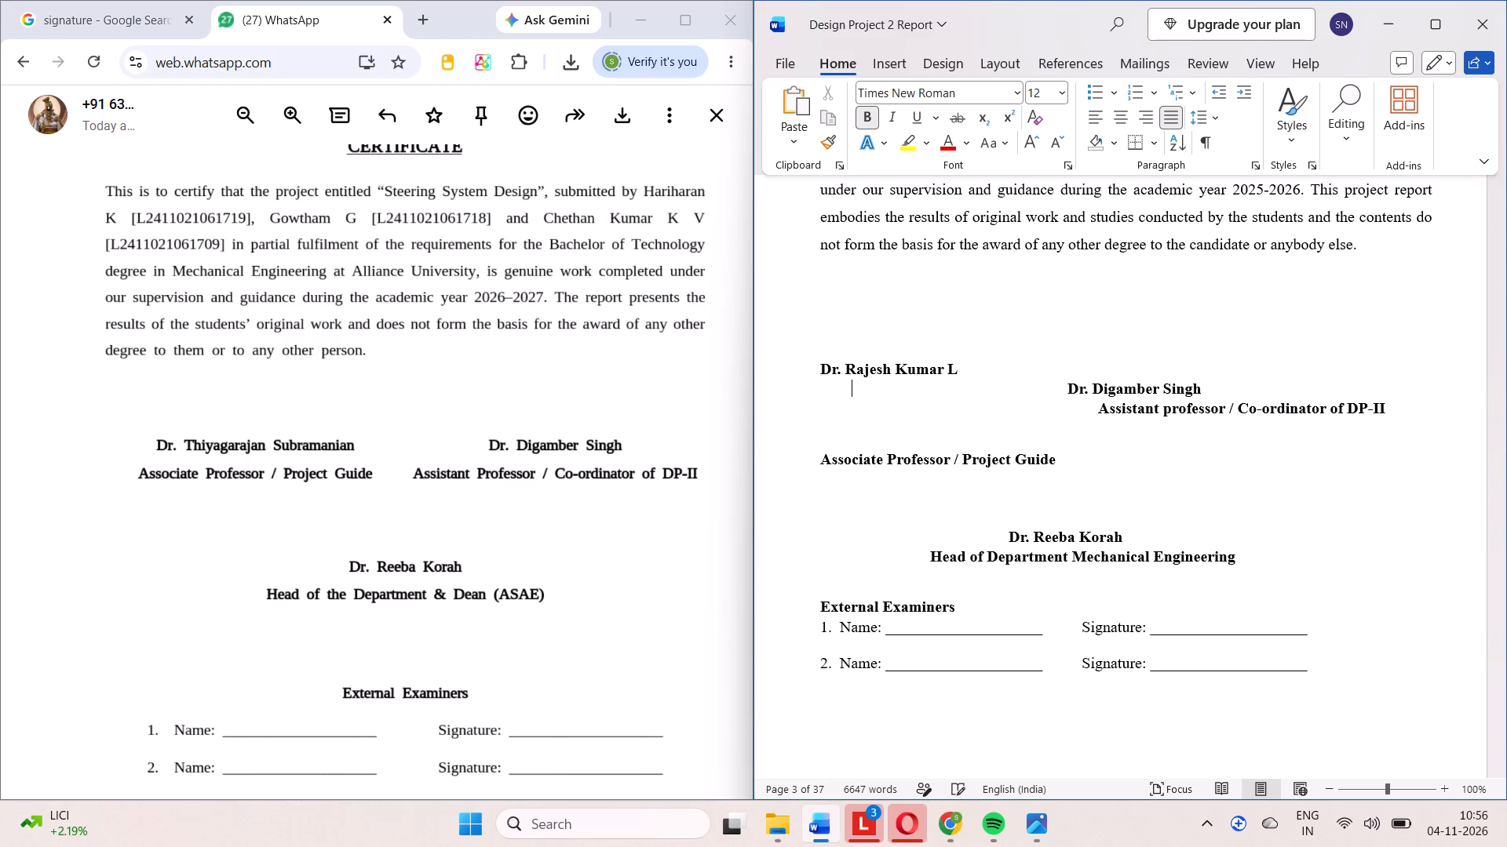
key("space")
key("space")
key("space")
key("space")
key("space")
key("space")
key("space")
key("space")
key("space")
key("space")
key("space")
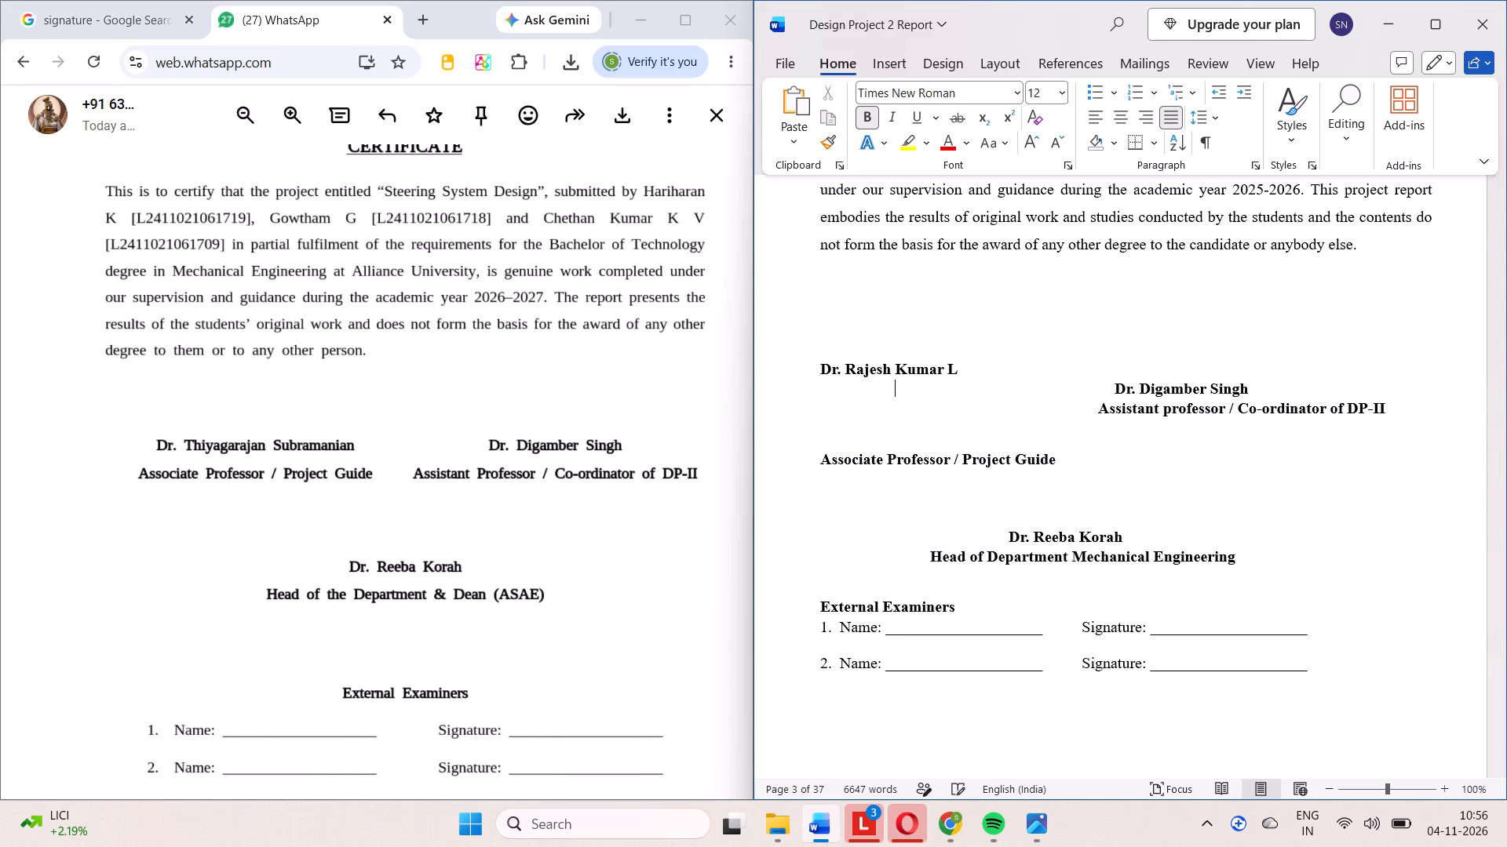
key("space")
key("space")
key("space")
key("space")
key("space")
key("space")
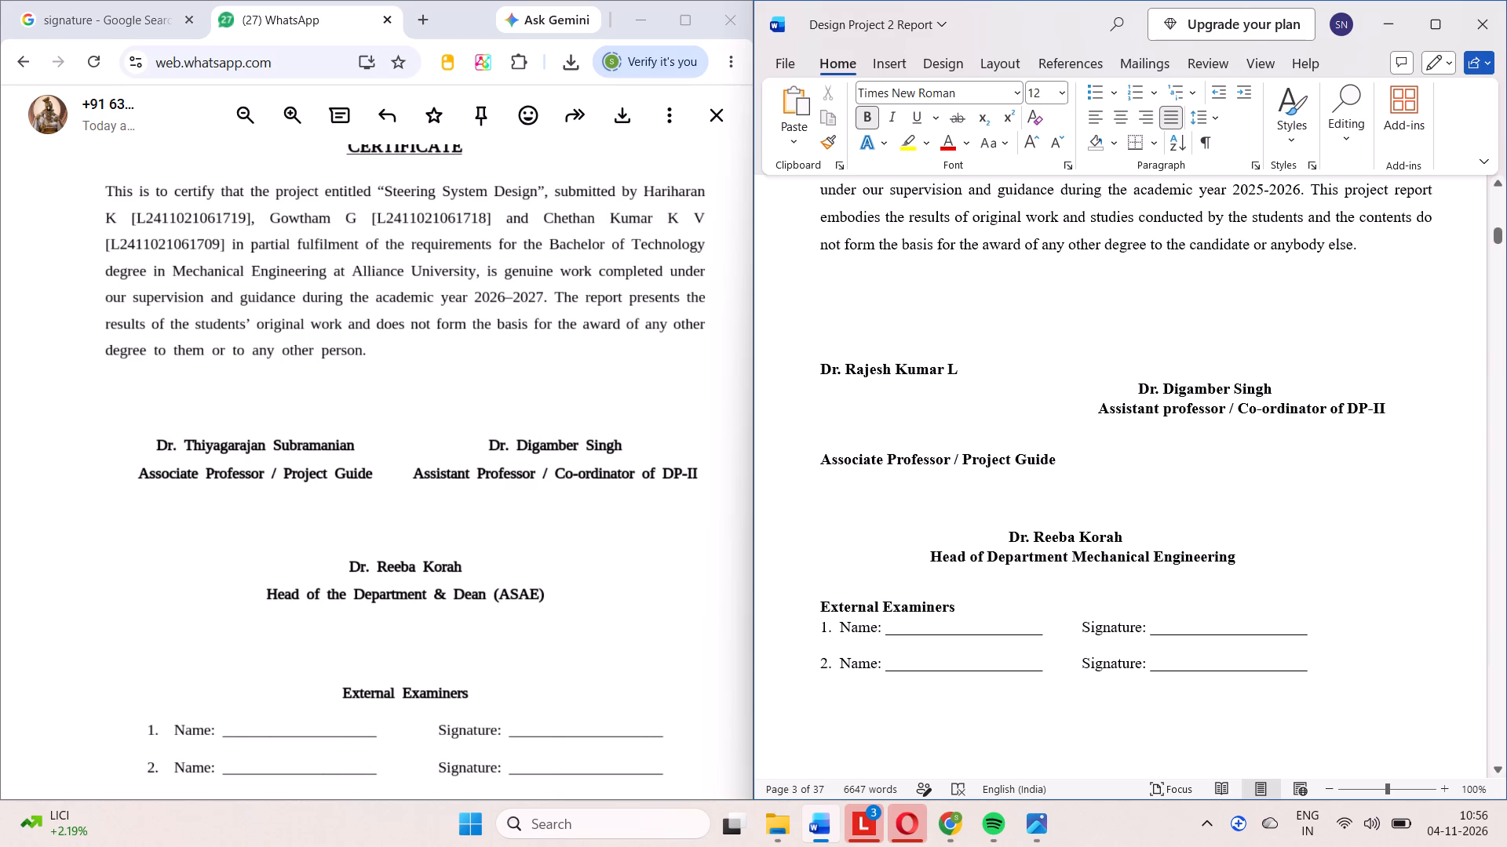
Copy "Associate Professor / Project Guide" and paste it near the start of the padded line beneath the project guide's name.
left_click_drag(819, 456, 1120, 459)
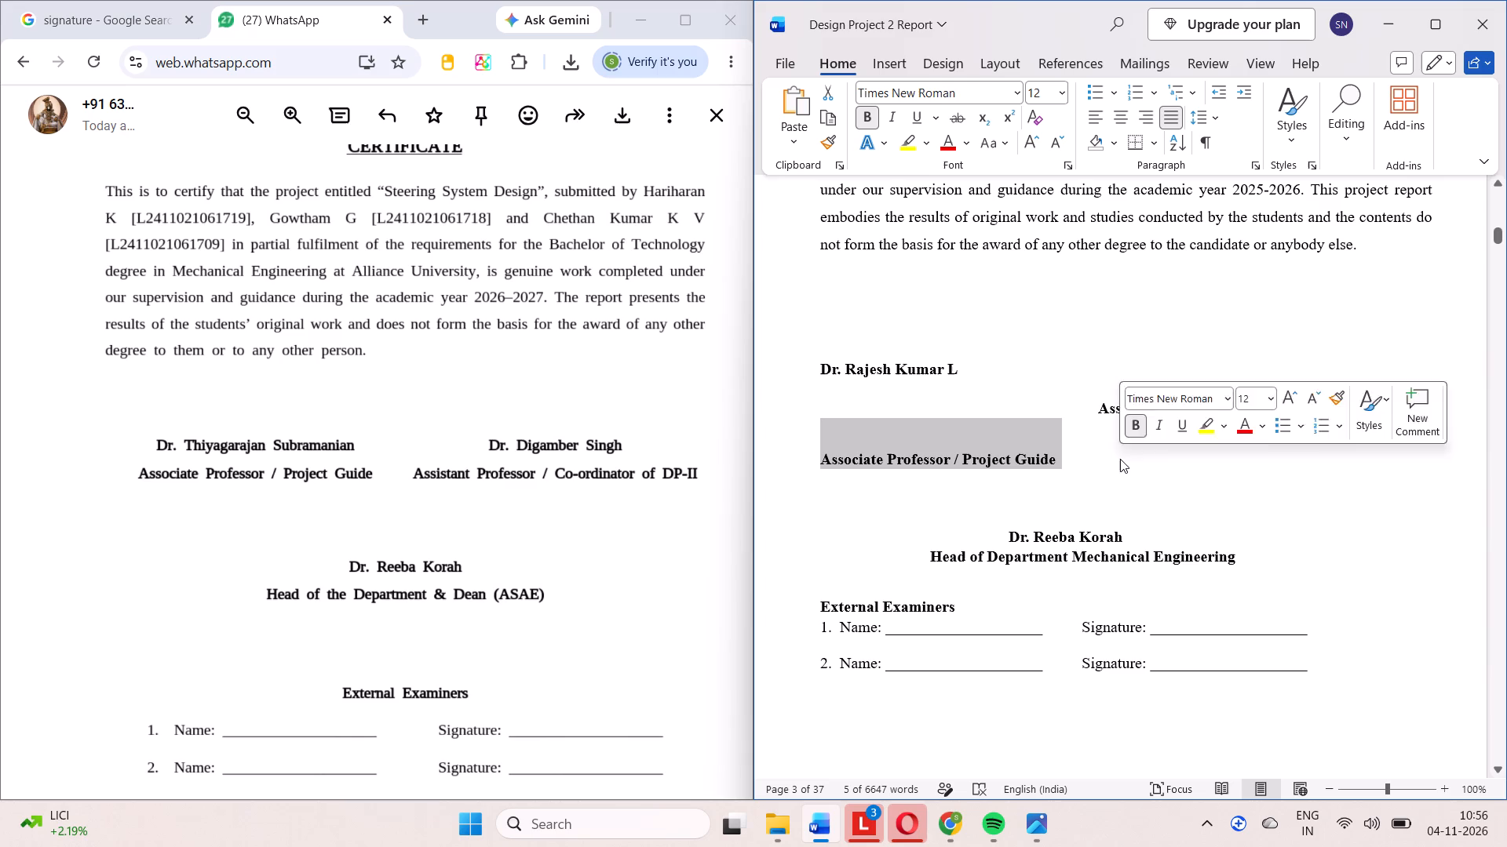
key("ctrl+c")
left_click(829, 392)
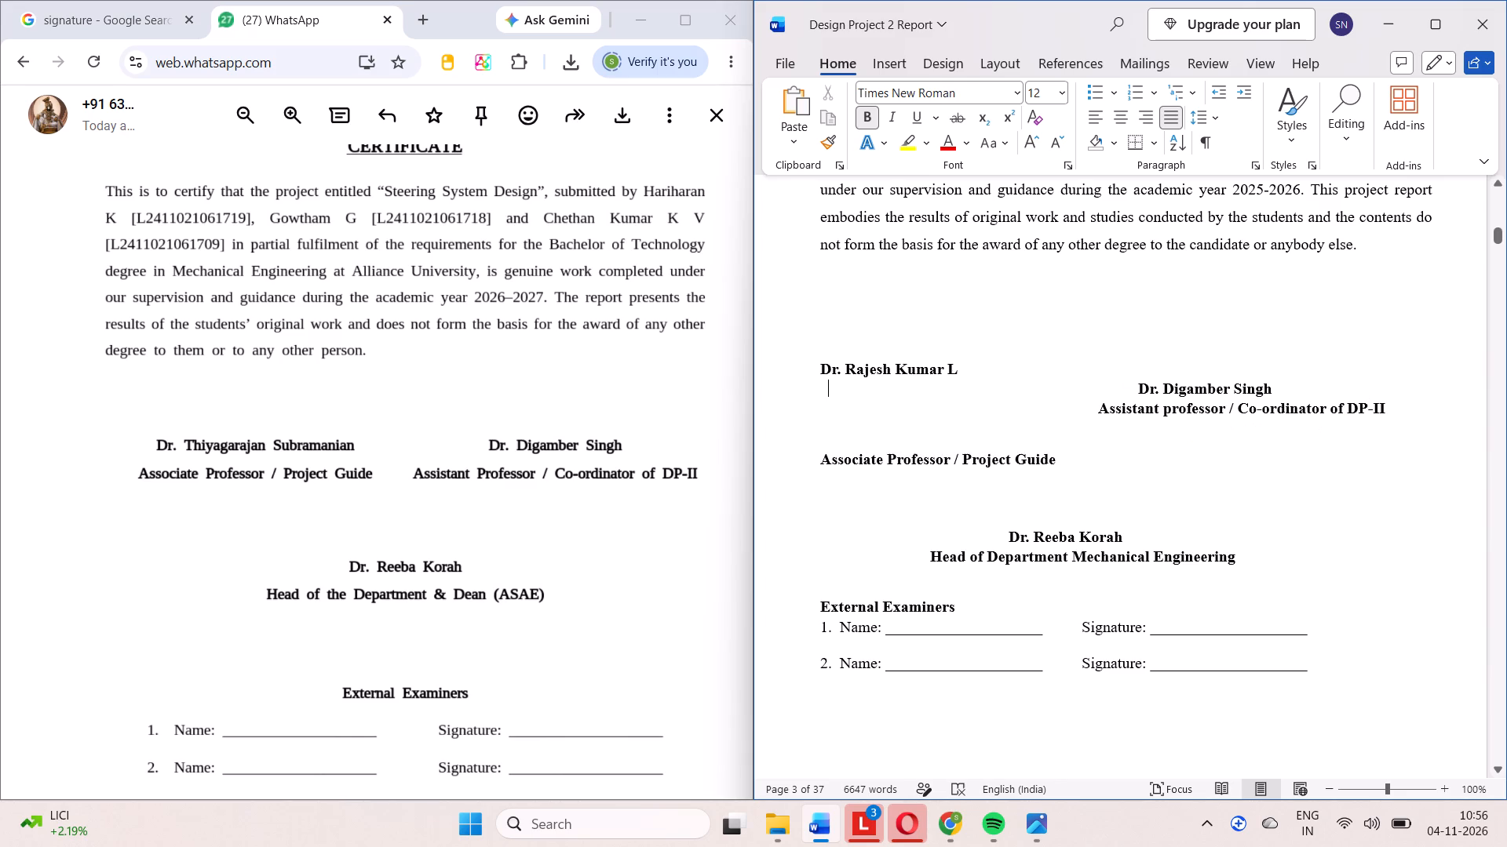
key("ctrl+v")
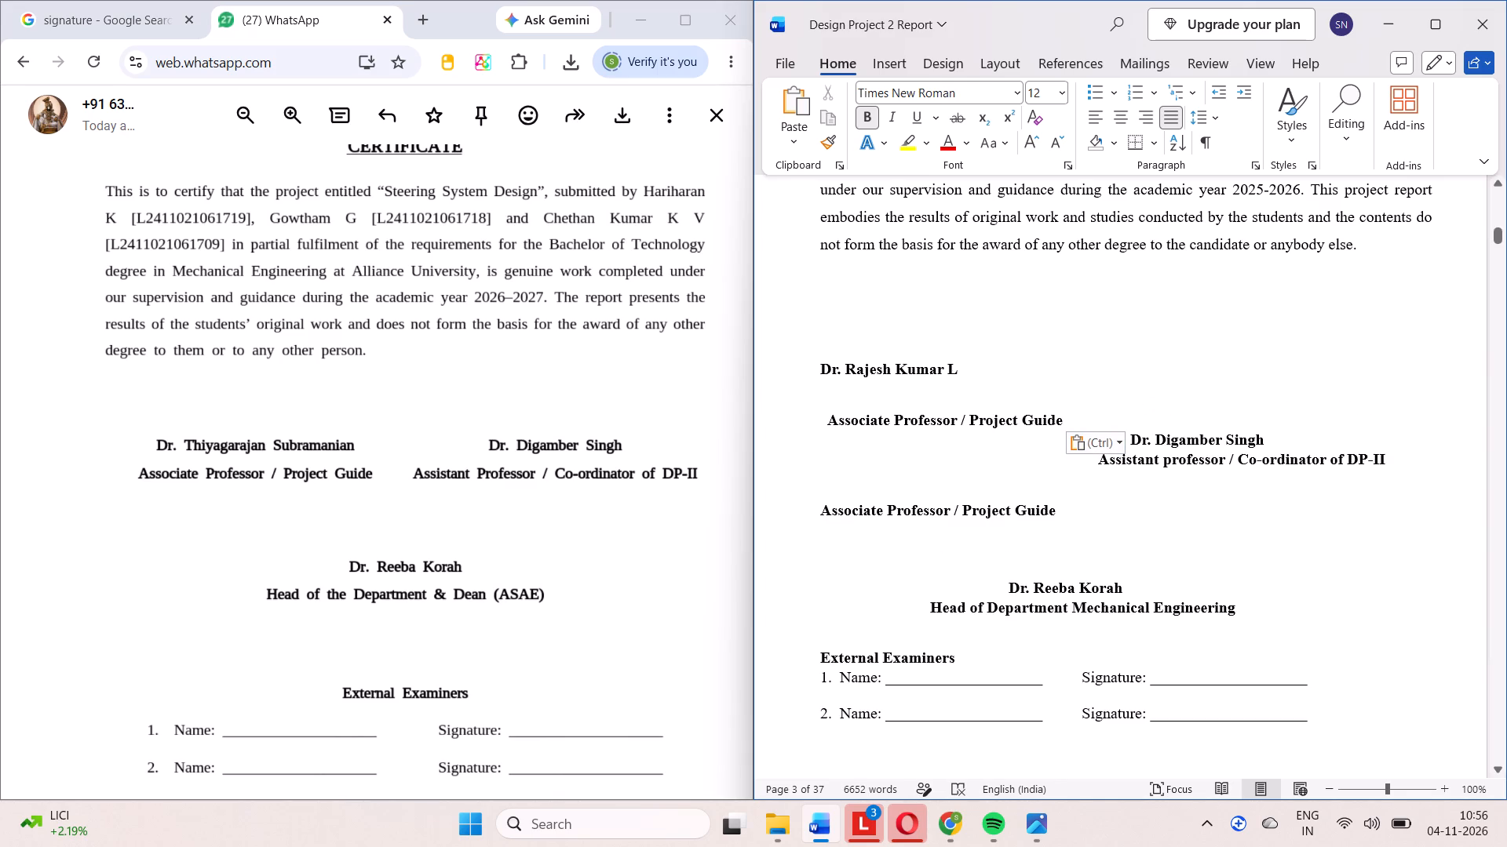
Remove three spaces before the co-ordinator's name.
left_click(1131, 440)
key("BackSpace")
key("BackSpace")
key("BackSpace")
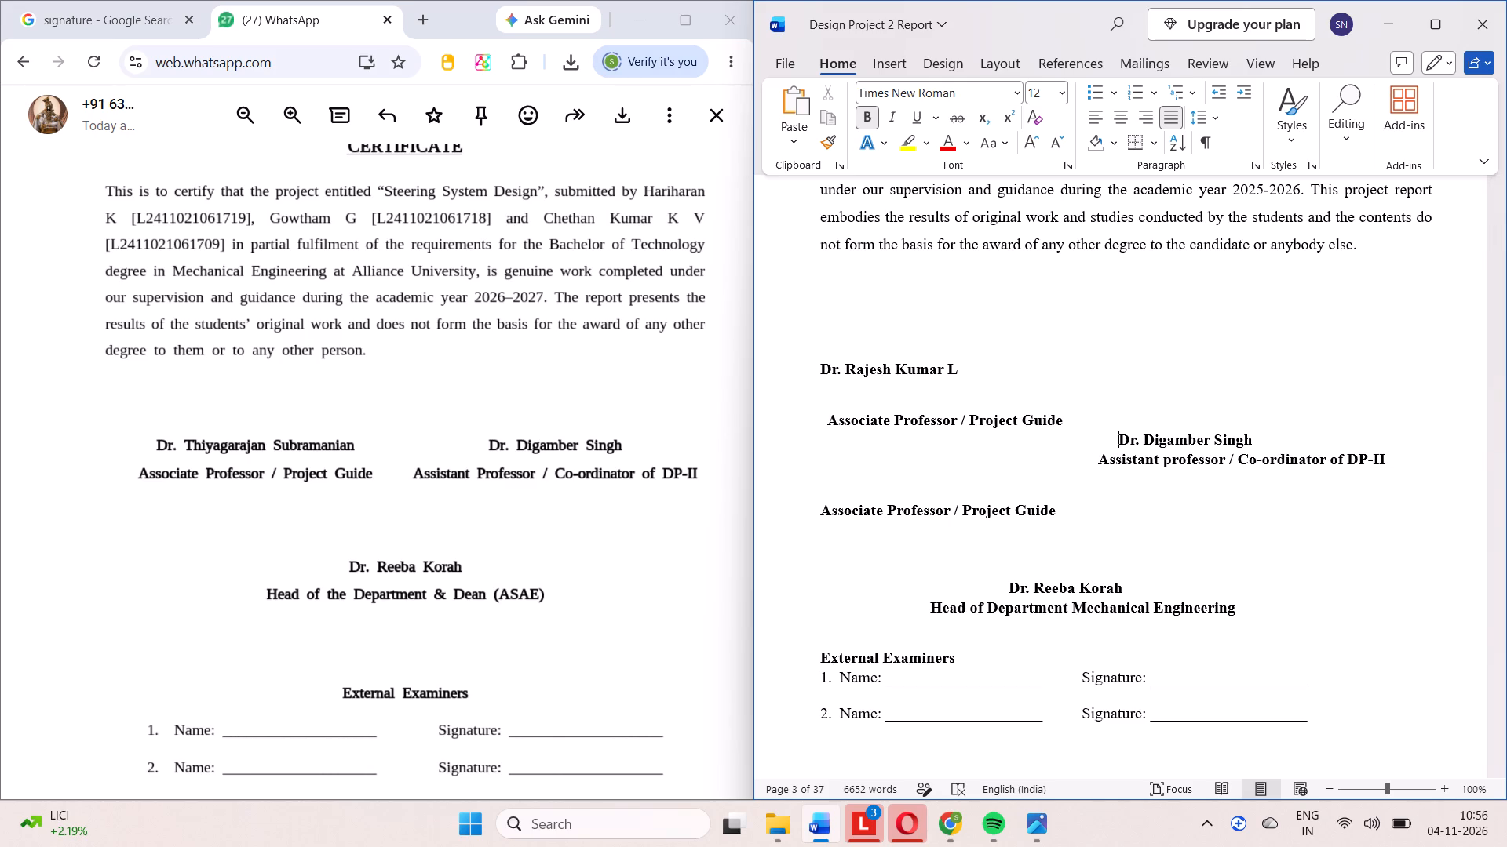
Delete the original "Associate Professor / Project Guide" line and the blank lines down to the Head of Department's block.
left_click_drag(811, 516, 1148, 553)
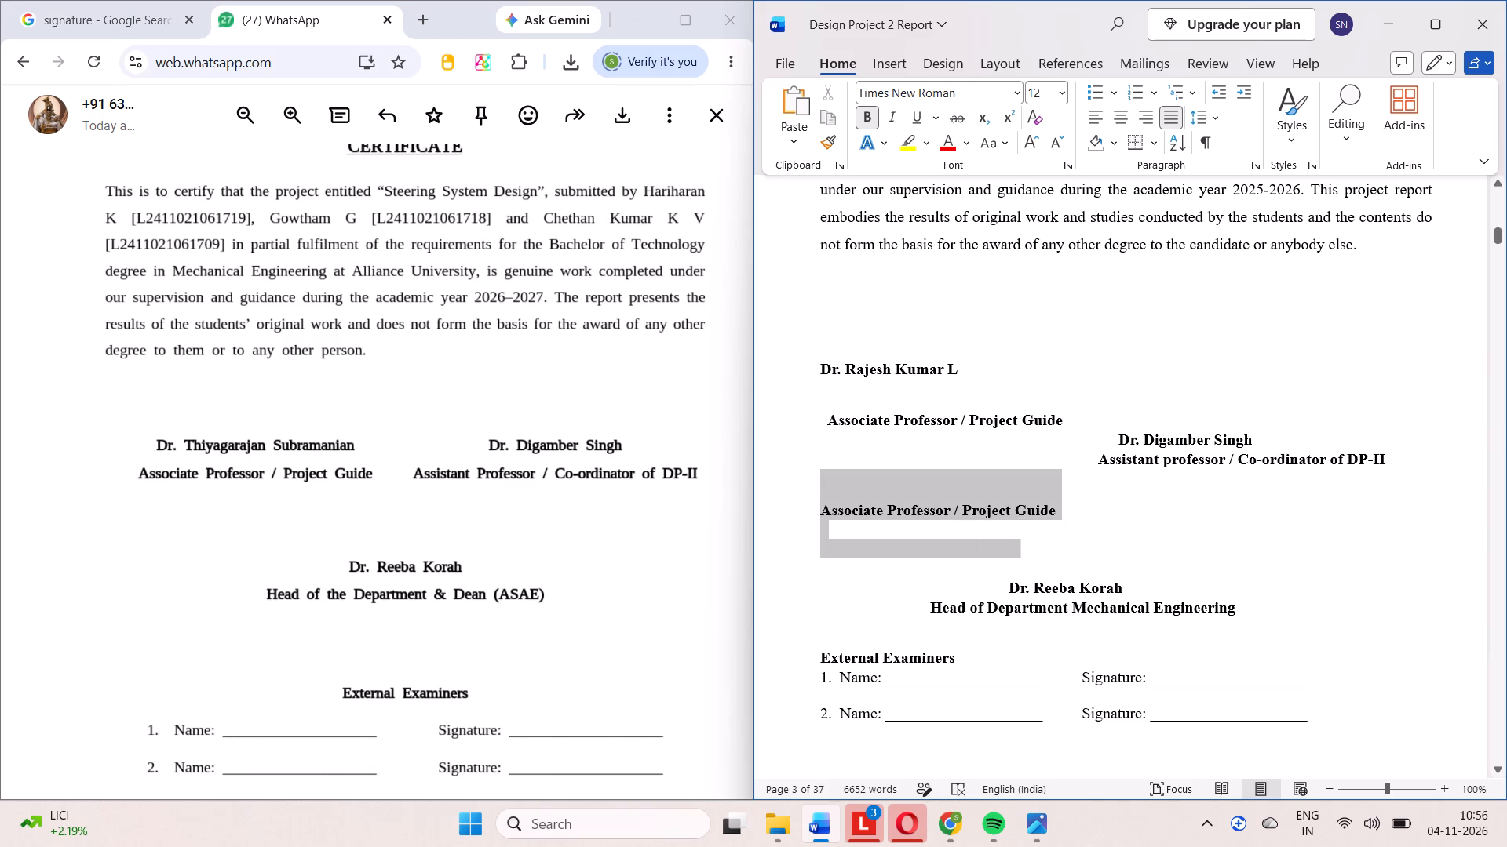
left_click_drag(1148, 553, 1149, 553)
key("Delete")
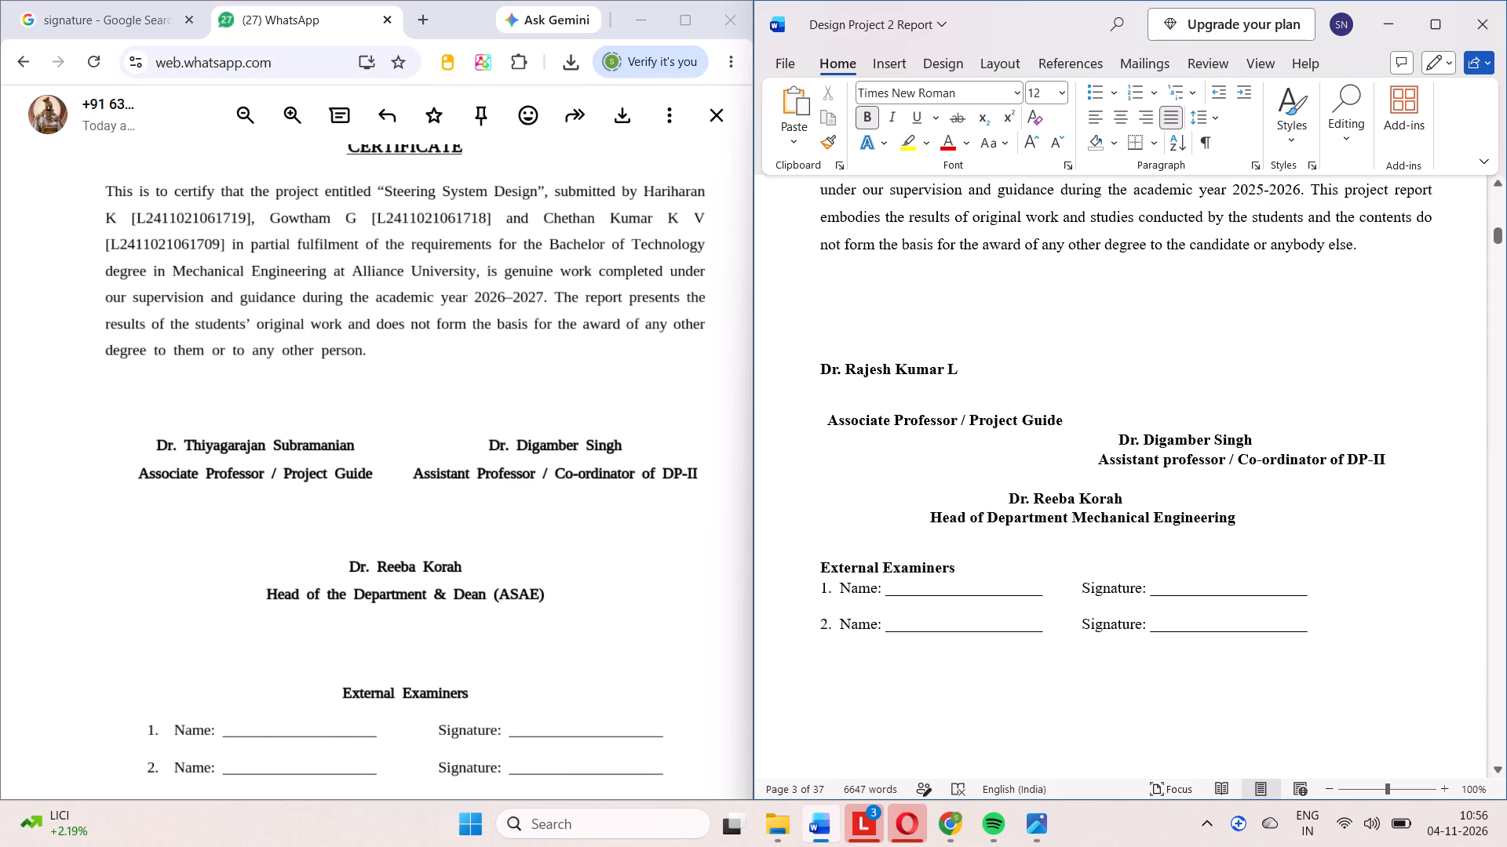
Insert a line break directly before the pasted "Associate Professor / Project Guide" title.
left_click(991, 367)
key("Down")
key("Left")
key("Left")
key("Left")
key("Left")
key("Left")
key("Left")
key("Left")
key("Left")
key("Left")
key("Left")
key("Left")
key("Left")
key("Left")
key("Left")
key("Left")
key("Left")
key("Left")
key("Left")
key("Left")
key("Down")
key("Up")
key("Return")
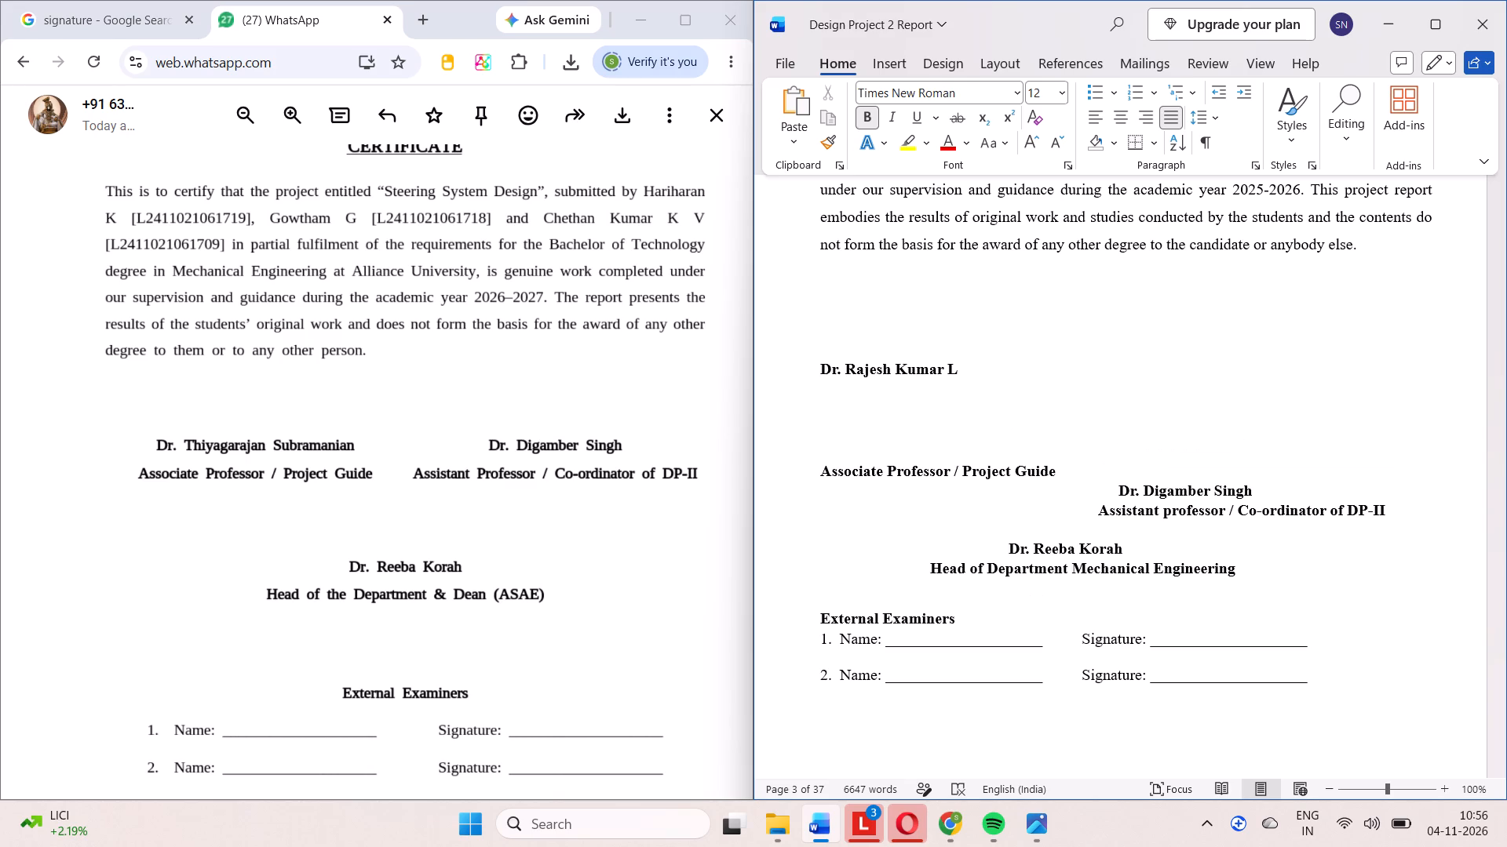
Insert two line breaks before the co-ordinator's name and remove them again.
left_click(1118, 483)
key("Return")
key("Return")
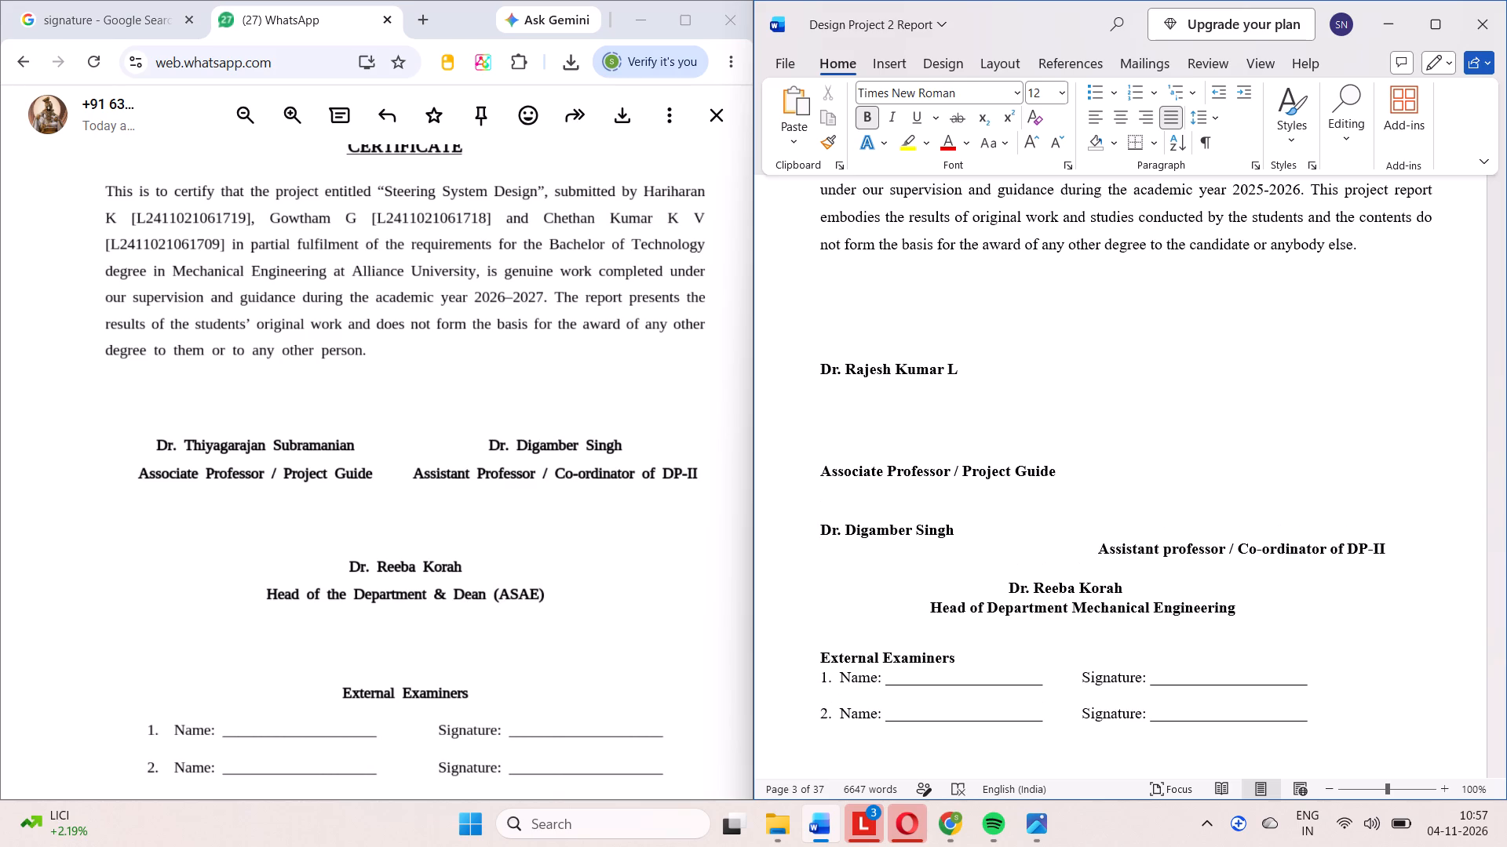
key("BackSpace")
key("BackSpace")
Delete backwards from the co-ordinator's name to pull it up onto the "Associate Professor / Project Guide" line.
key("BackSpace")
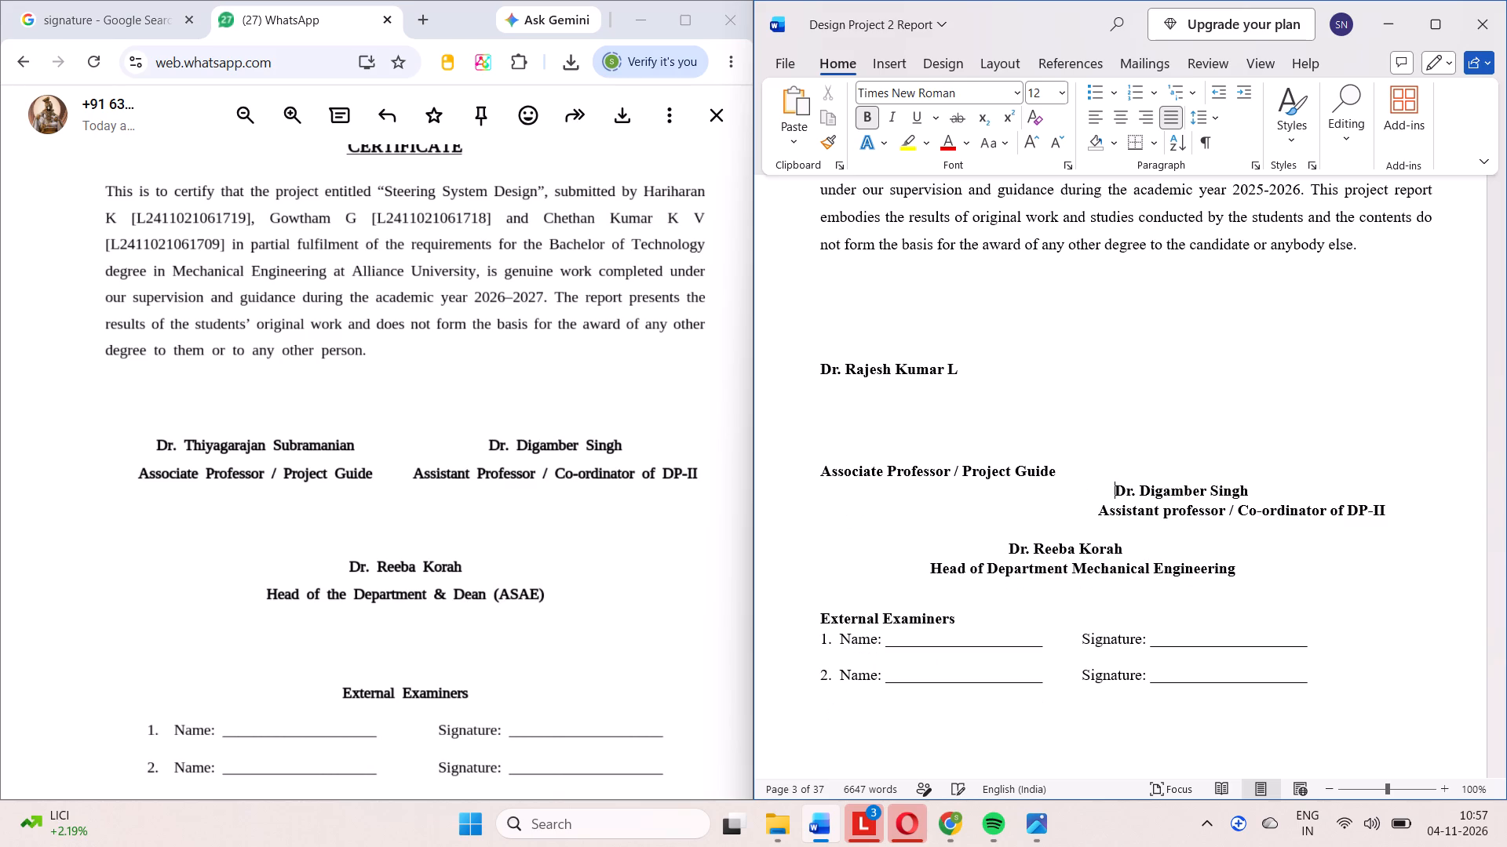
key("BackSpace")
key("BackSpace")
key("BackSpace")
key("BackSpace")
key("BackSpace")
key("BackSpace")
key("BackSpace")
key("BackSpace")
key("BackSpace")
key("BackSpace")
key("BackSpace")
key("BackSpace")
key("BackSpace")
key("BackSpace")
key("BackSpace")
key("BackSpace")
key("BackSpace")
key("BackSpace")
key("BackSpace")
key("BackSpace")
key("BackSpace")
key("BackSpace")
key("BackSpace")
key("BackSpace")
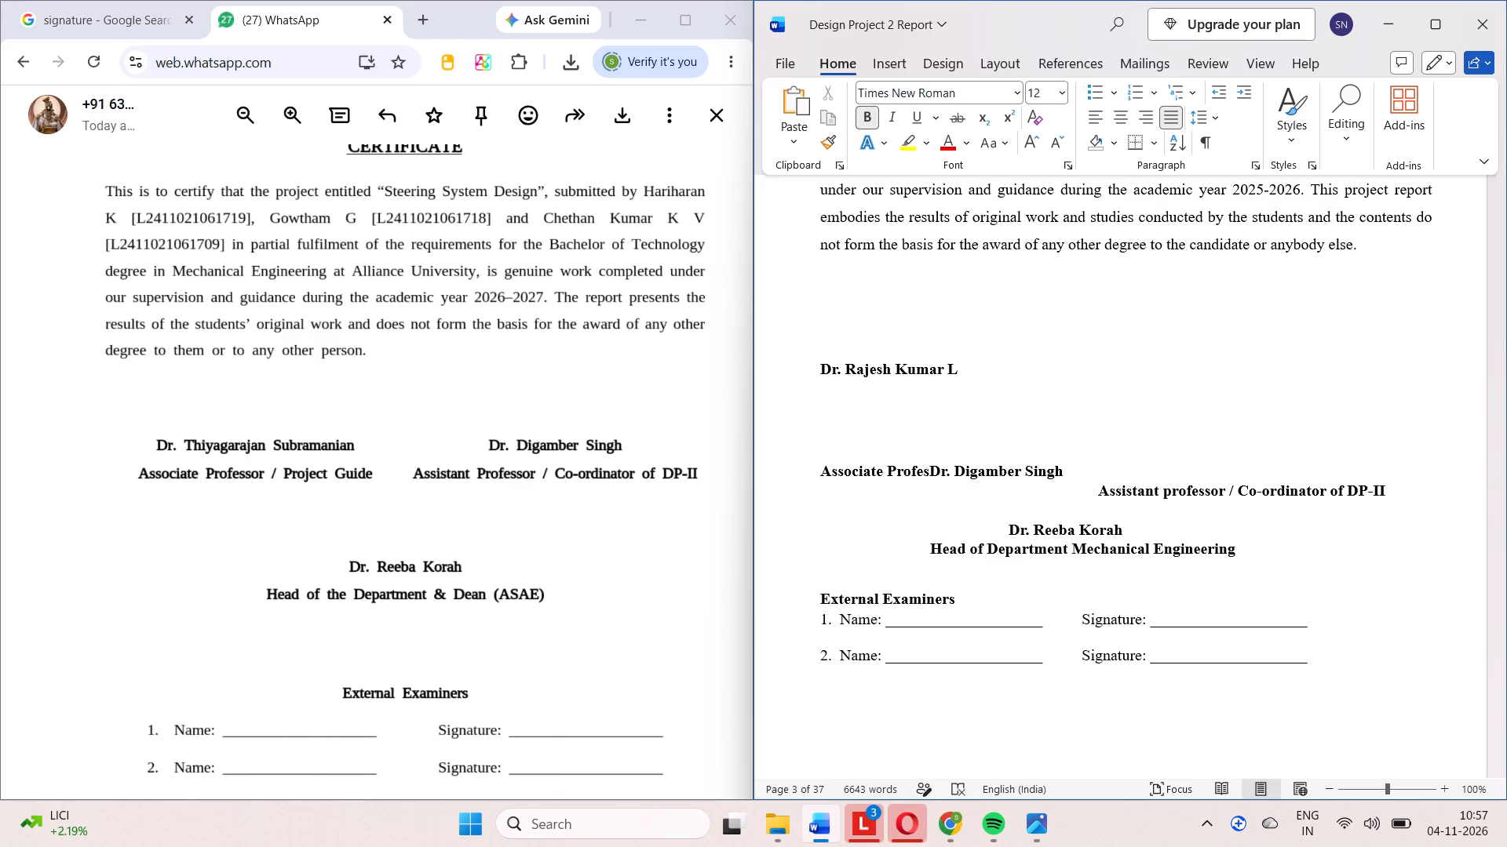
Undo the recent deletions until "Associate Professor / Project Guide" is restored on its own line above the co-ordinator's name.
key("ctrl+z")
key("ctrl+z")
key("ctrl+z")
key("ctrl+z")
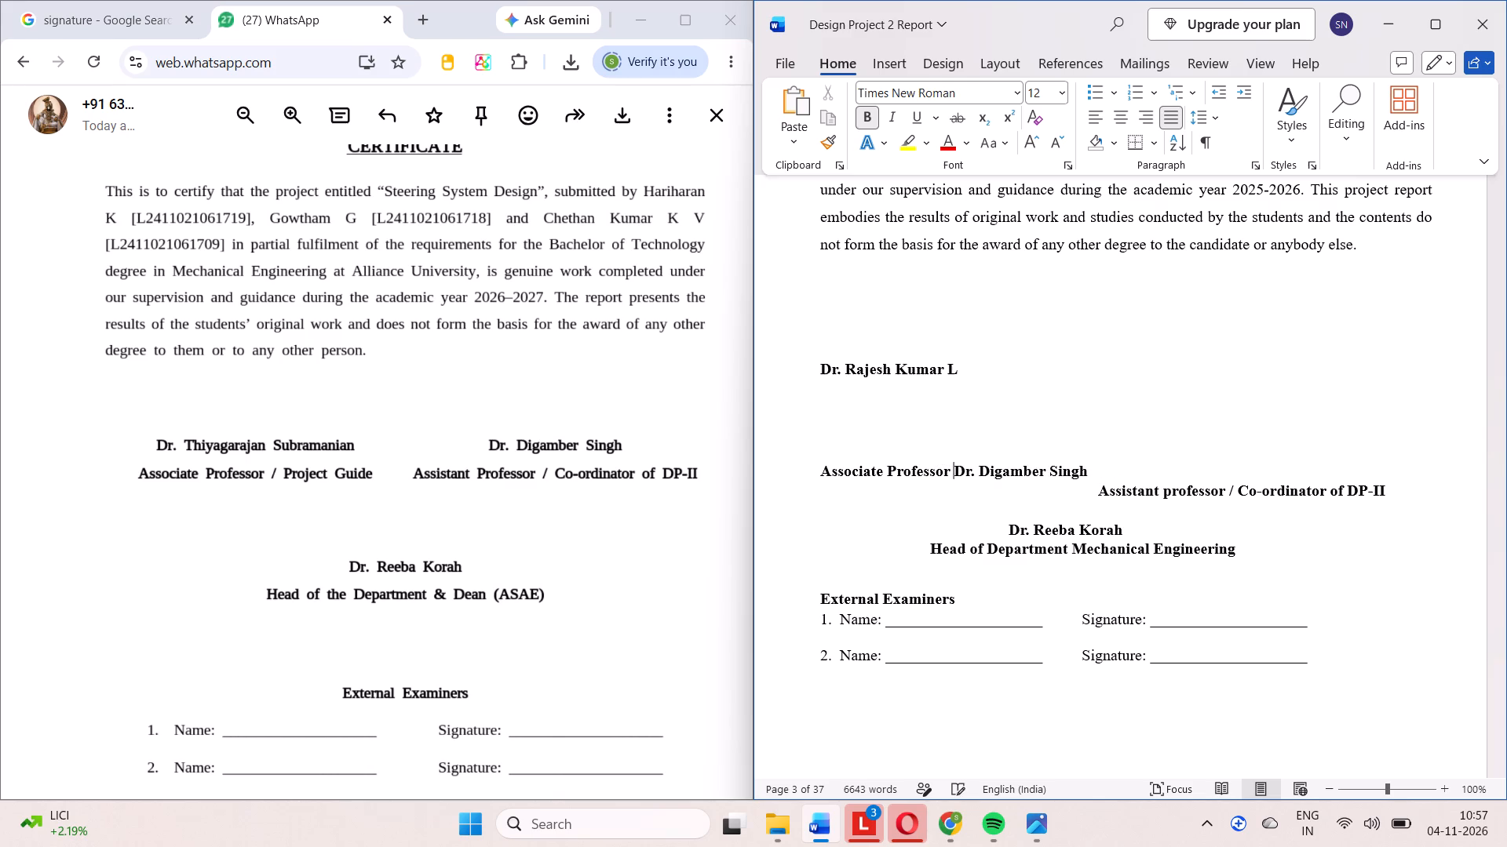
key("ctrl+z")
key("ctrl+z")
key("ctrl+z")
key("ctrl+z")
key("ctrl+z")
key("ctrl+z")
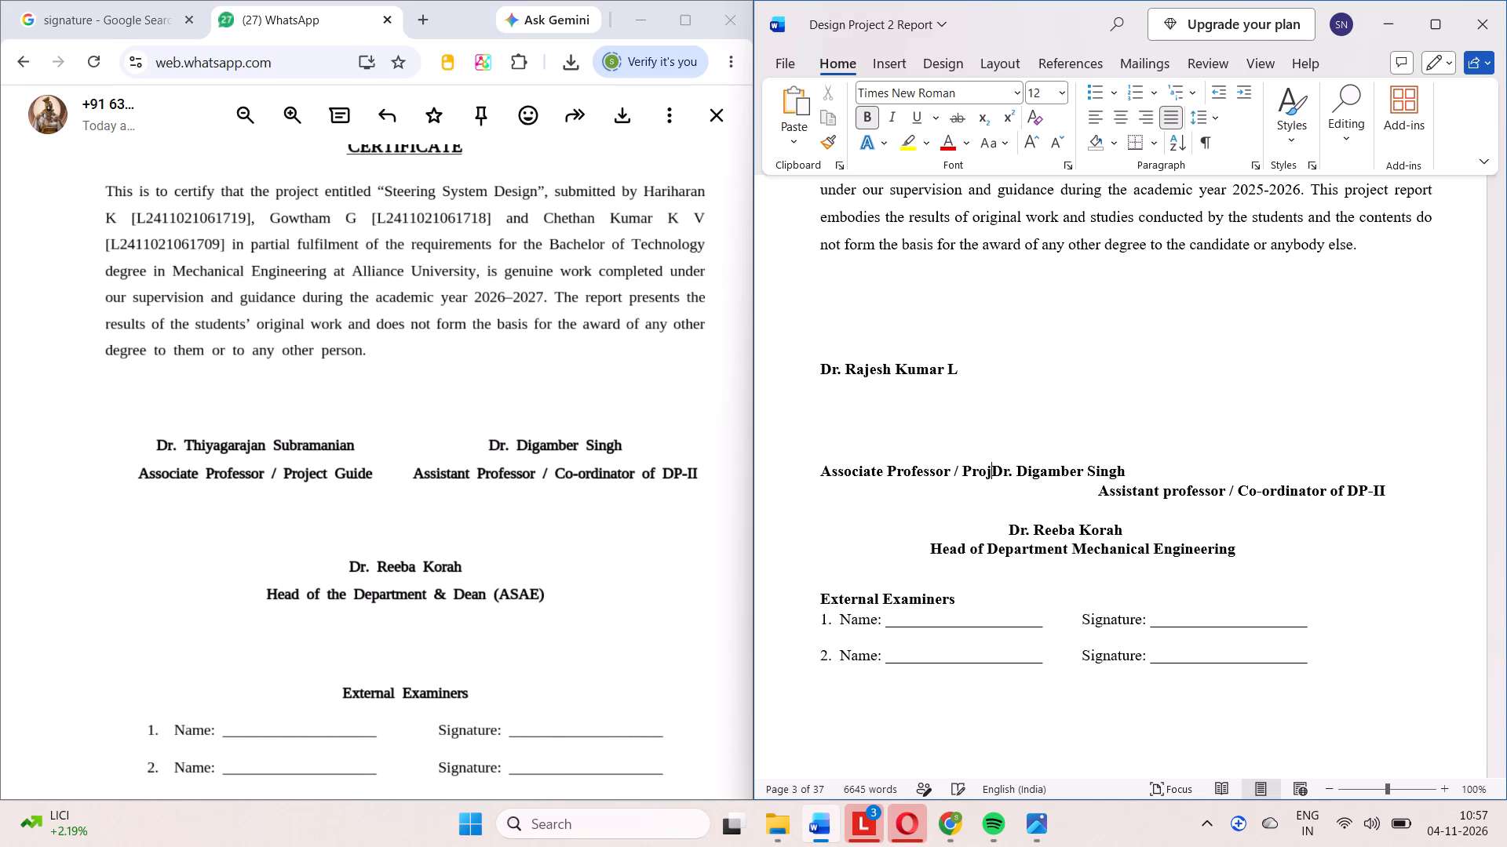
key("ctrl+z")
key("ctrl+z")
key("ctrl+z")
key("ctrl+z")
key("ctrl+z")
key("ctrl+z")
key("ctrl+z")
key("ctrl+z")
key("ctrl+z")
key("ctrl+z")
key("ctrl+z")
key("ctrl+z")
key("ctrl+z")
key("ctrl+z")
key("ctrl+z")
key("ctrl+z")
key("ctrl+z")
key("ctrl+z")
key("ctrl+z")
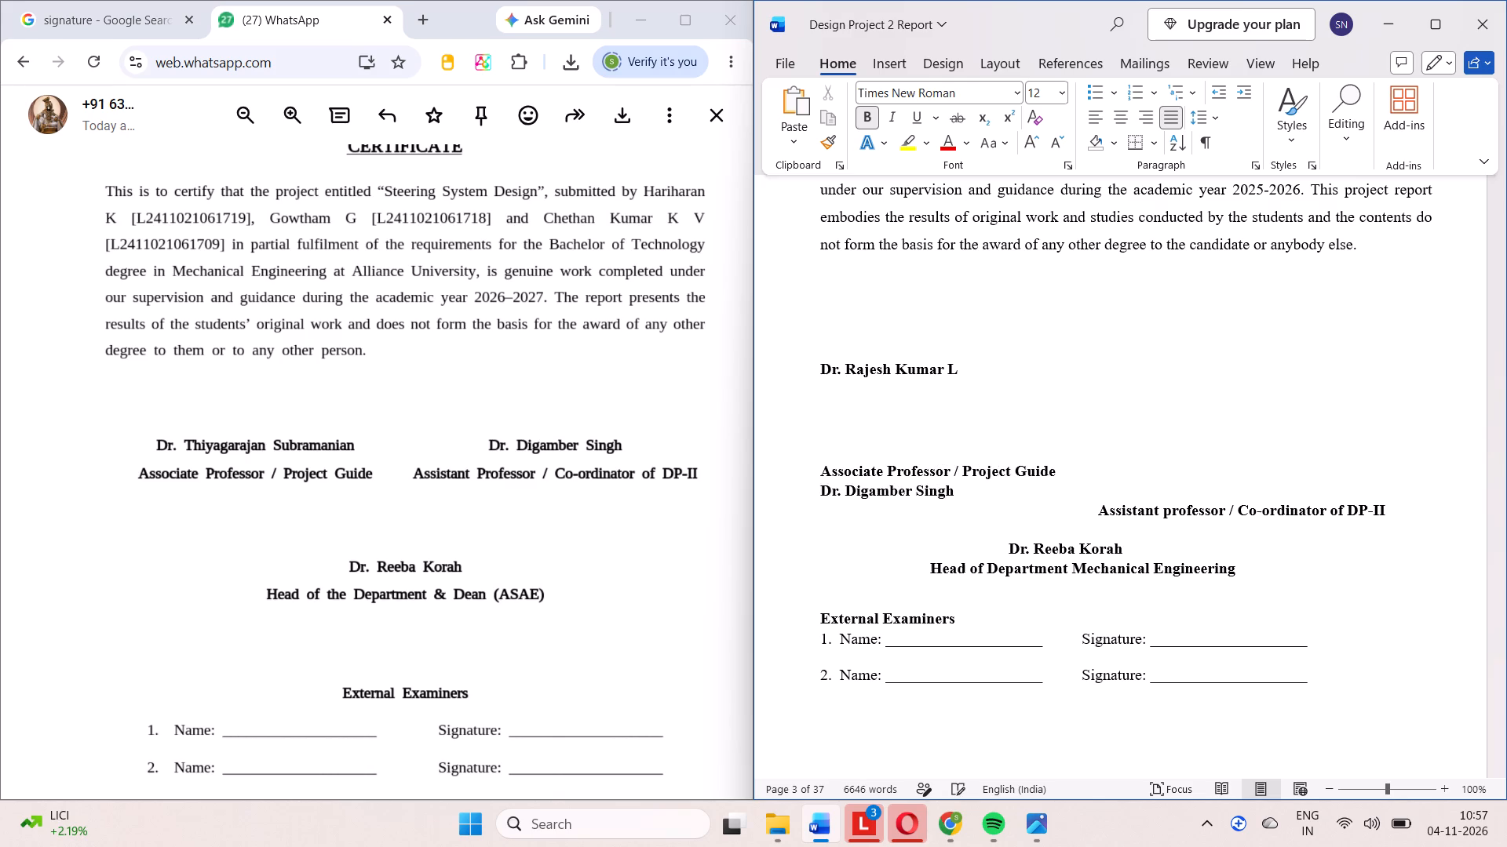
Delete the indentation and line break before the co-ordinator's name, joining it to the "Associate Professor / Project Guide" line.
key("BackSpace")
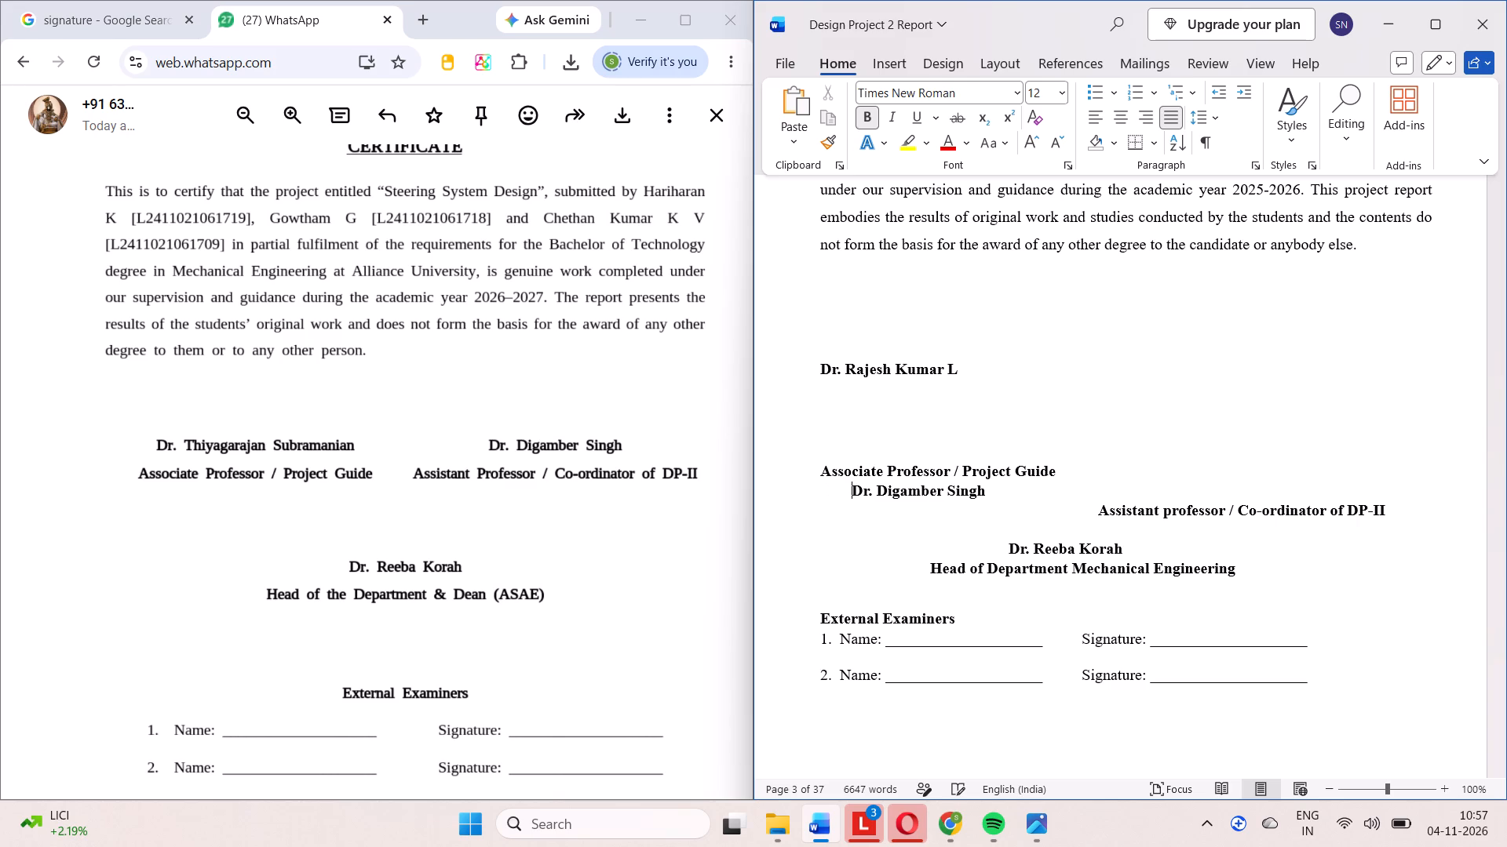
key("BackSpace")
key("BackSpace")
key("BackSpace")
key("BackSpace")
key("BackSpace")
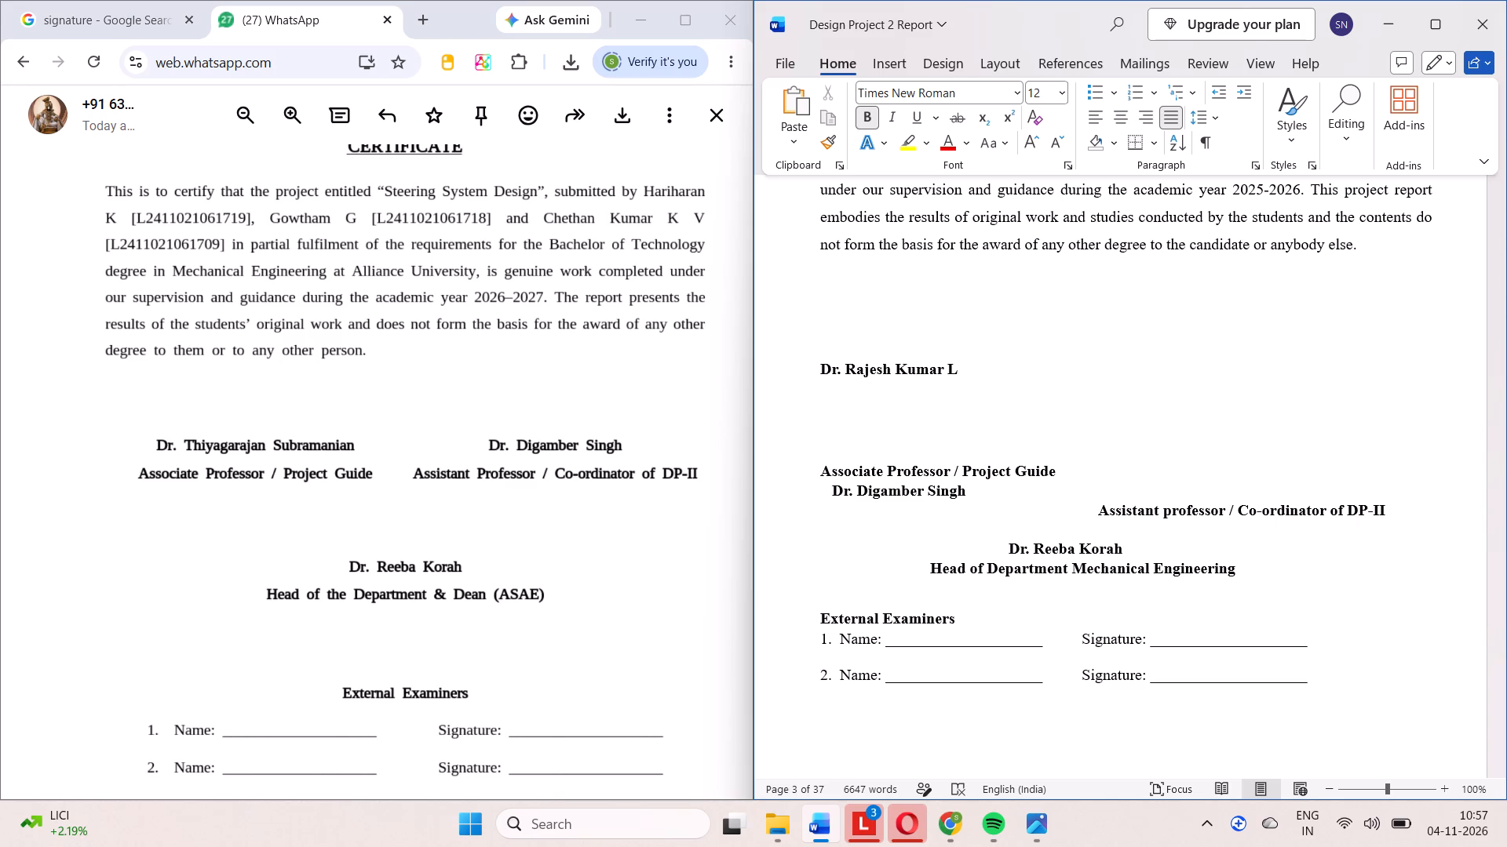
key("BackSpace")
key("BackSpace")
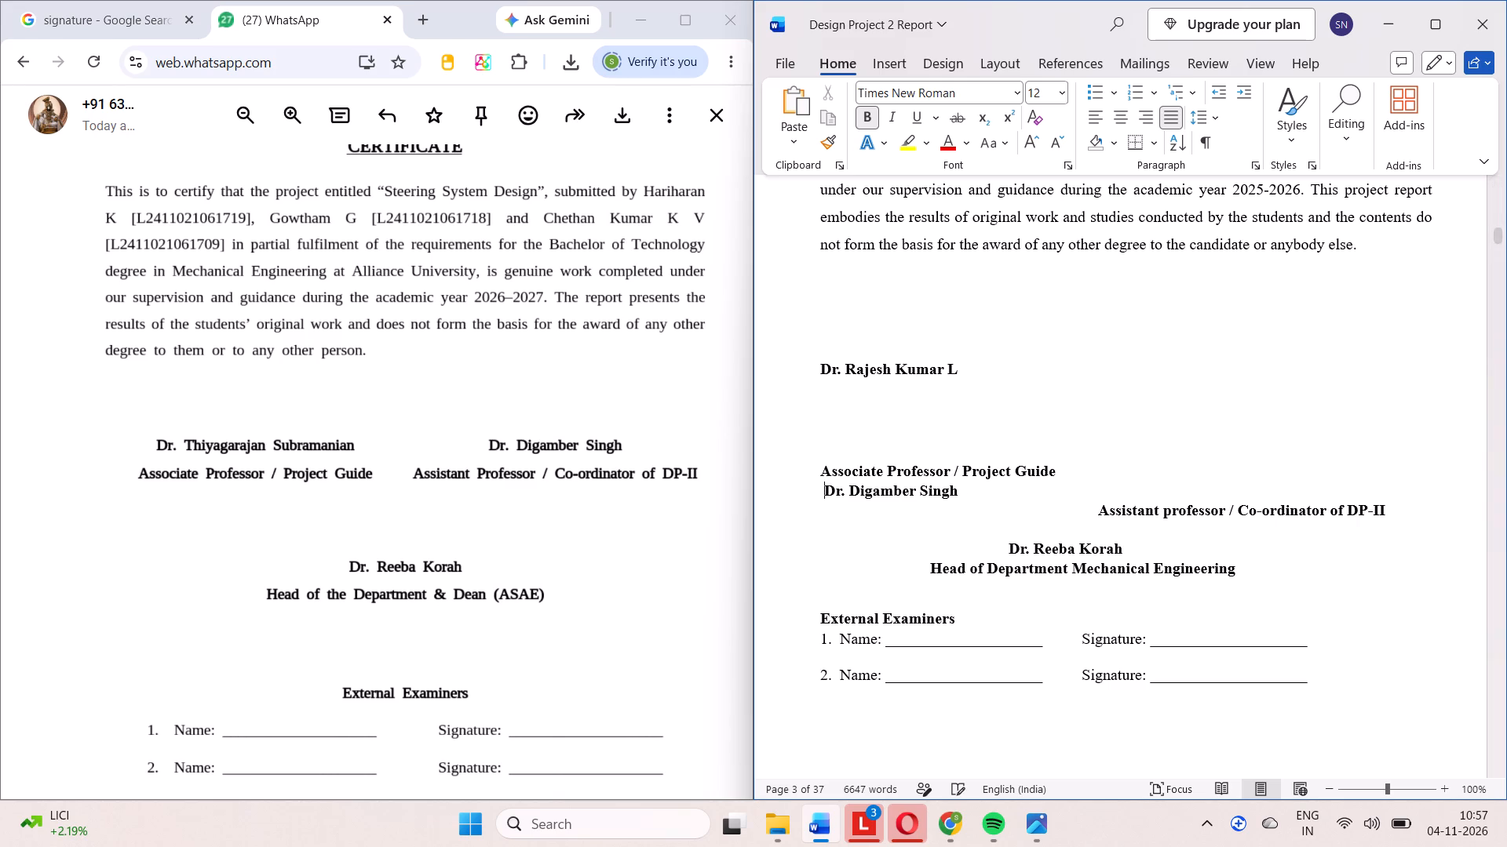
key("BackSpace")
key("BackSpace")
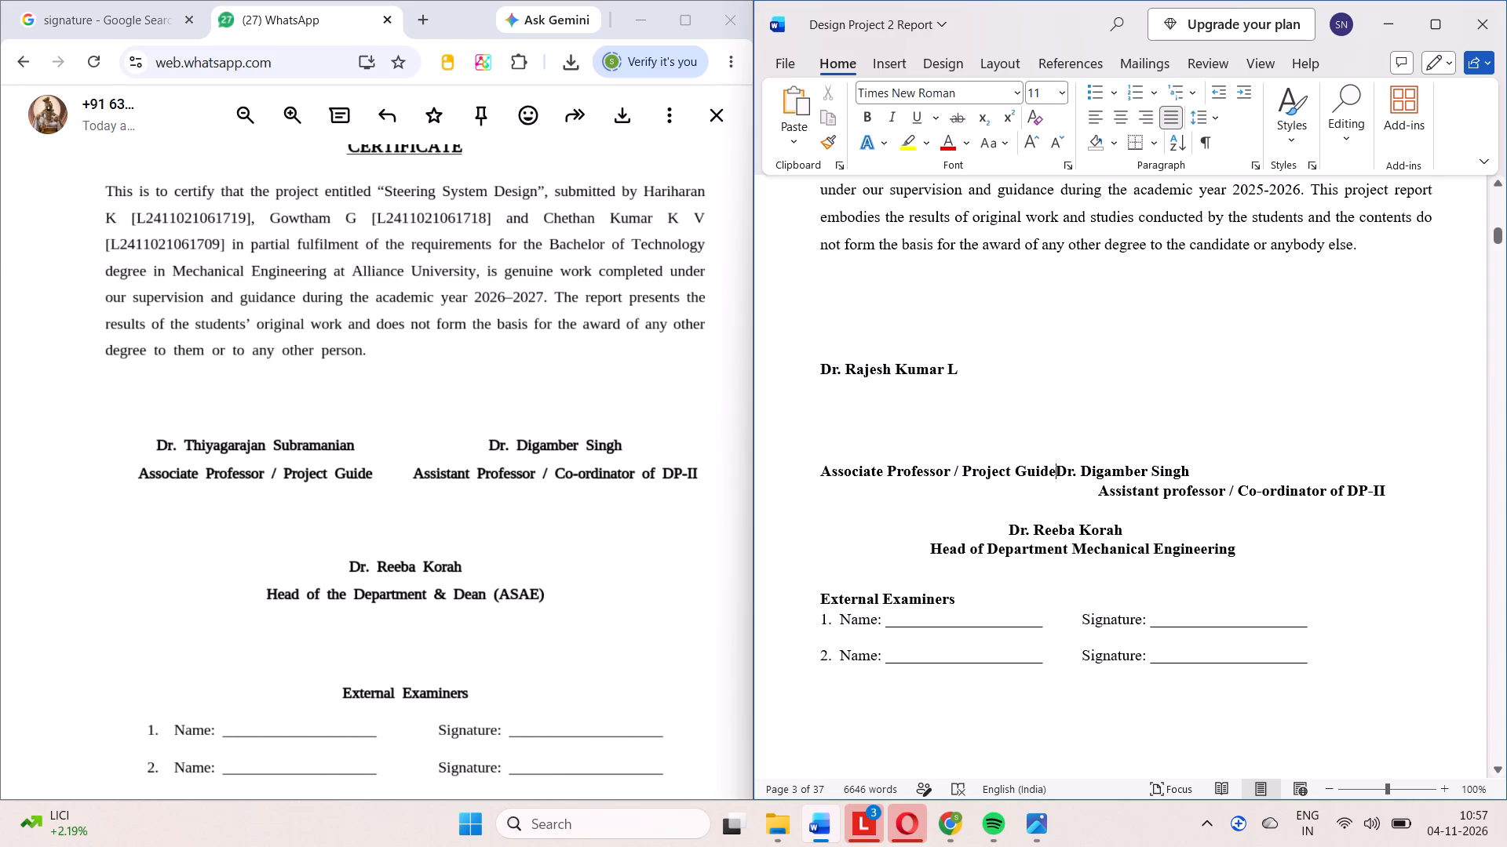
Copy "Associate Professor / Project" from the line shared with the co-ordinator's name and remove it from there.
left_click_drag(1060, 469, 1021, 466)
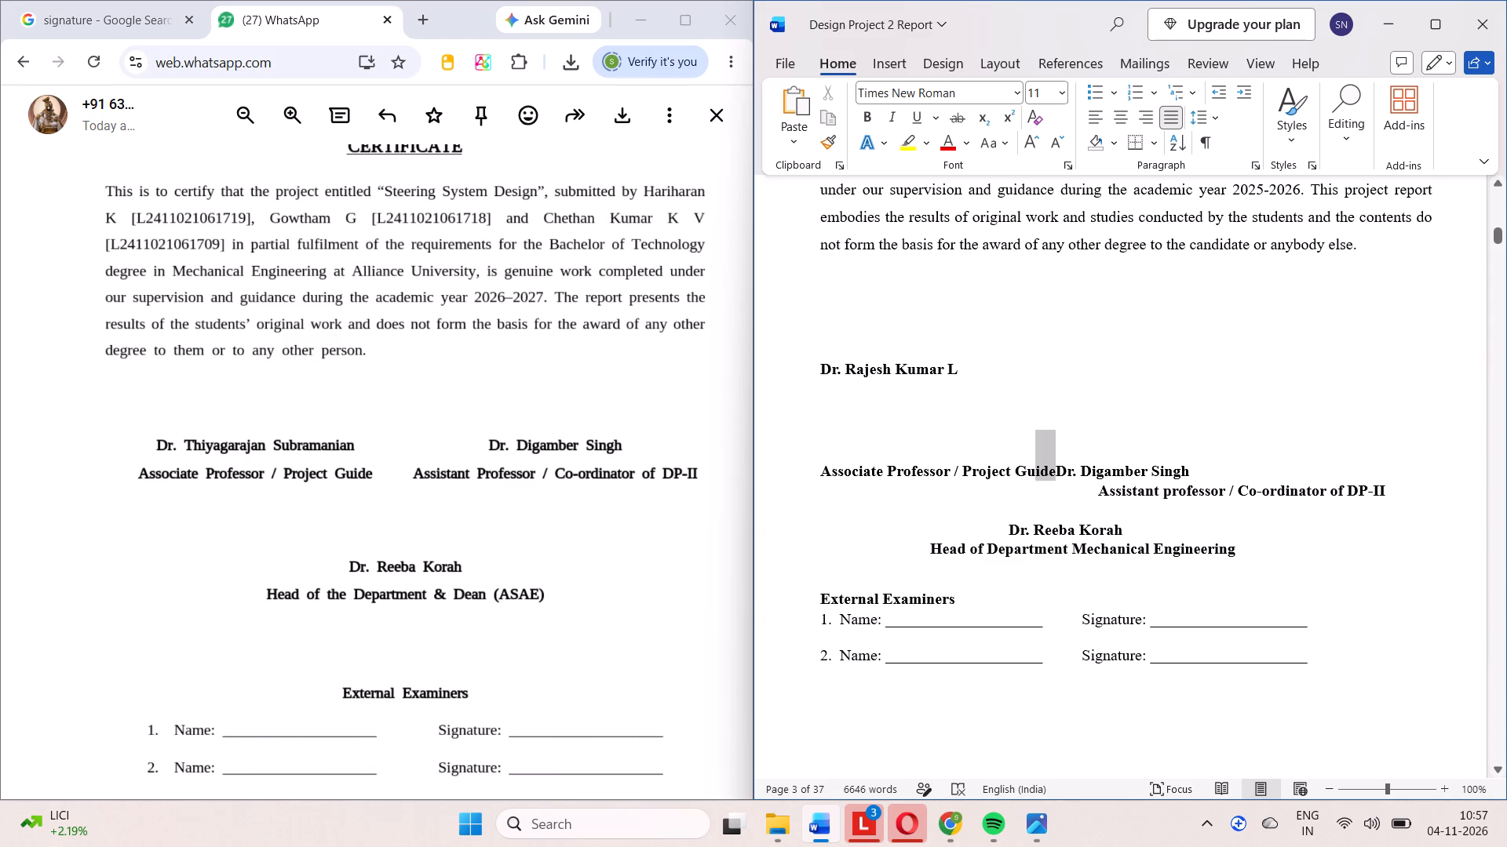
left_click_drag(1021, 466, 1019, 467)
left_click(1019, 467)
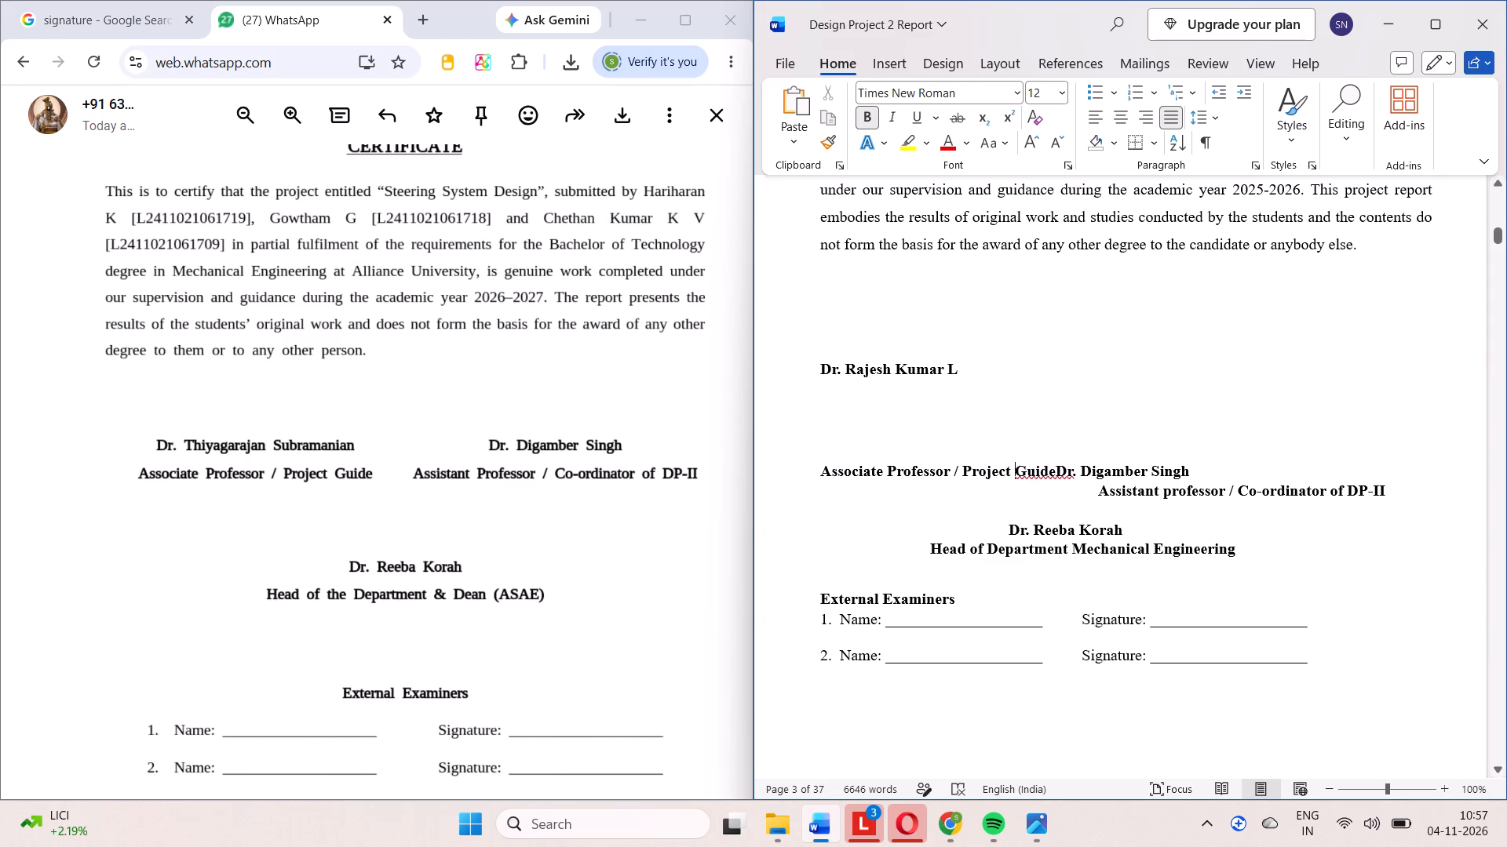
left_click_drag(1060, 472, 998, 466)
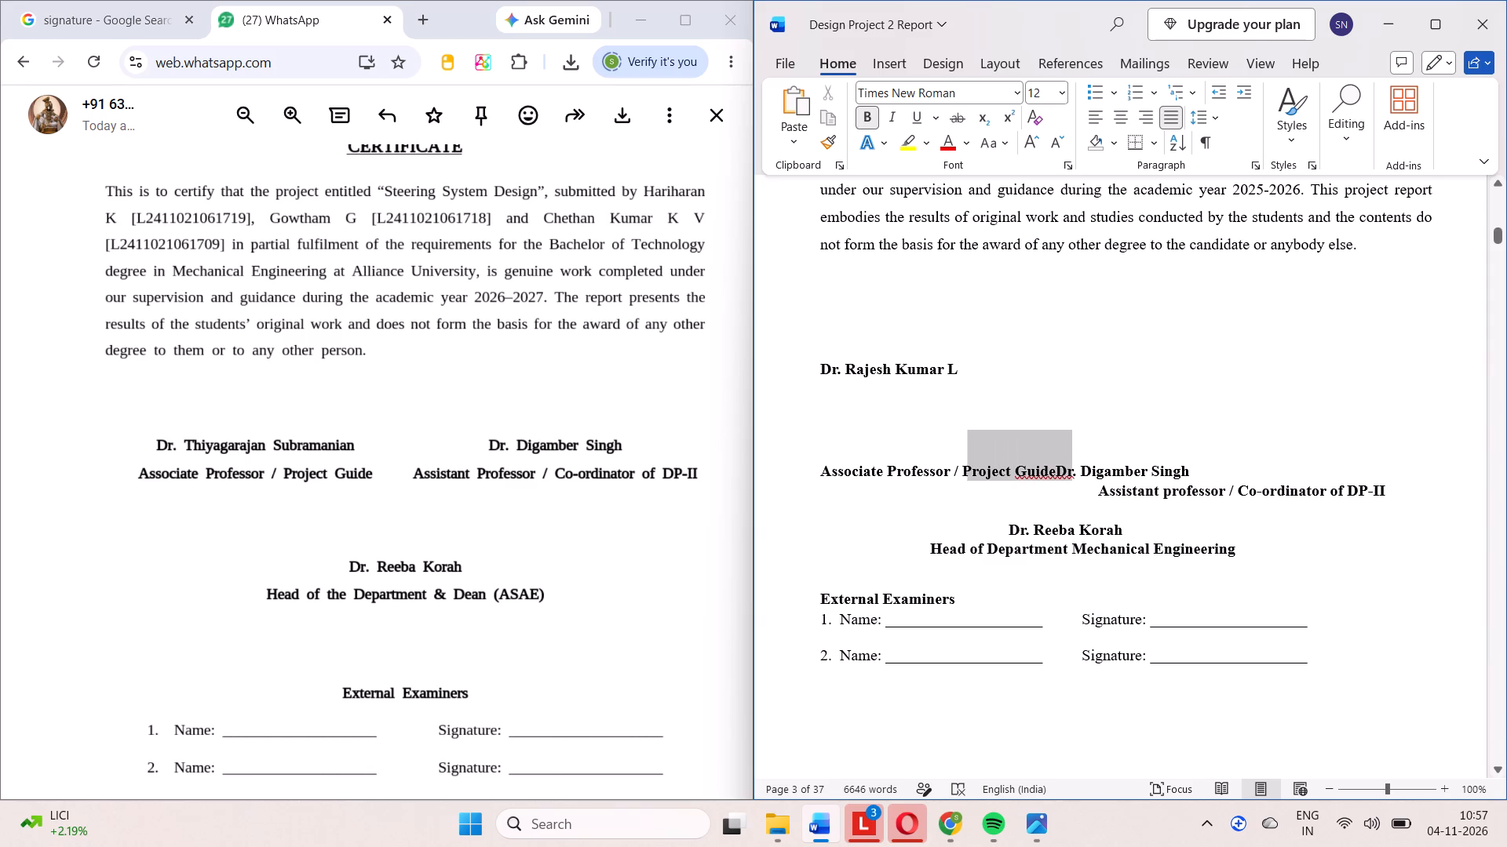
left_click_drag(998, 466, 826, 454)
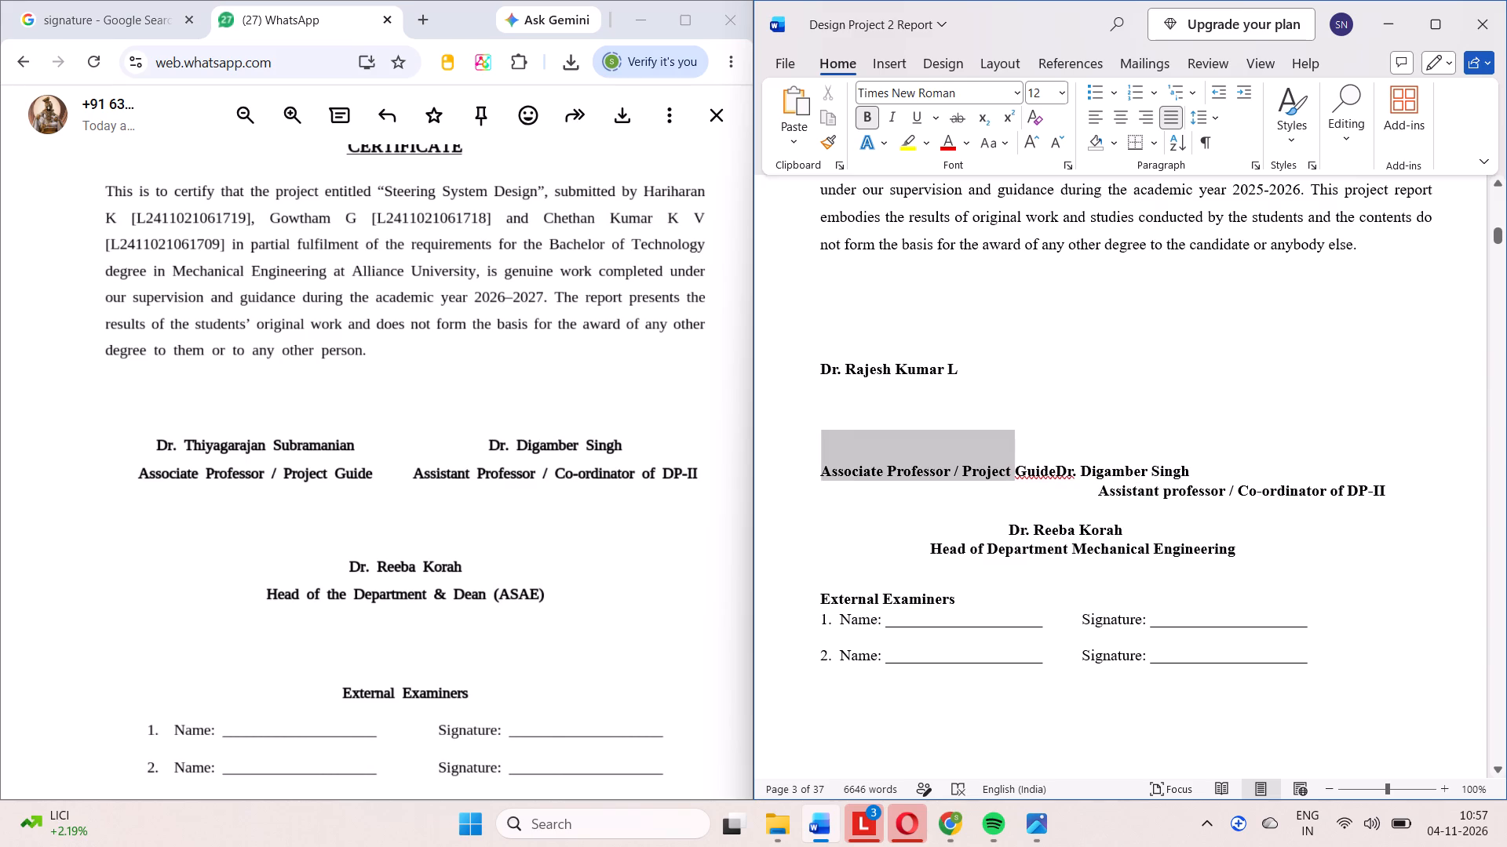
left_click_drag(826, 454, 825, 454)
key("ctrl+c")
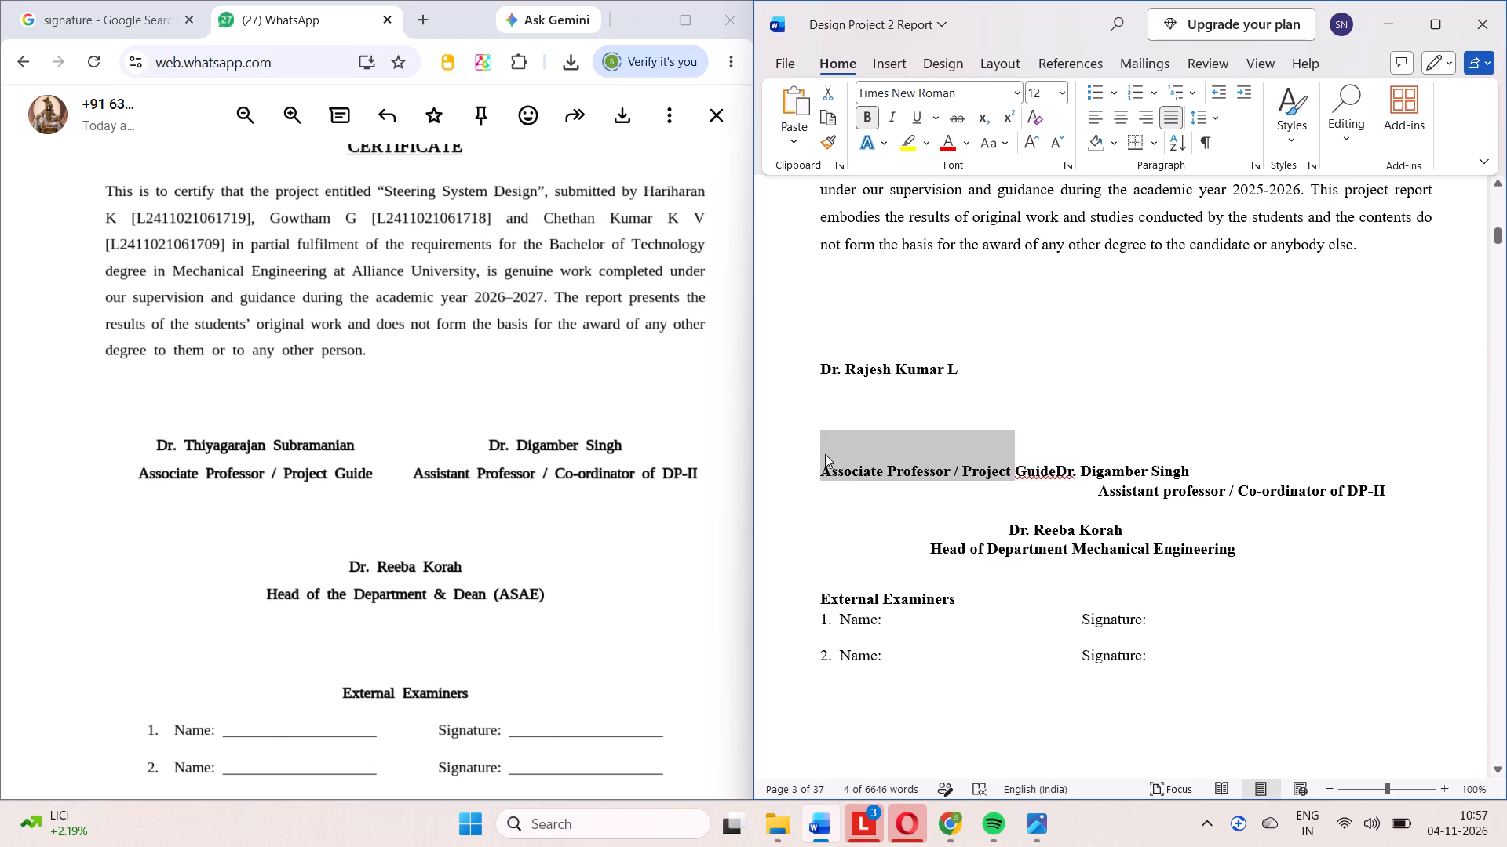
key("ctrl+c")
key("BackSpace")
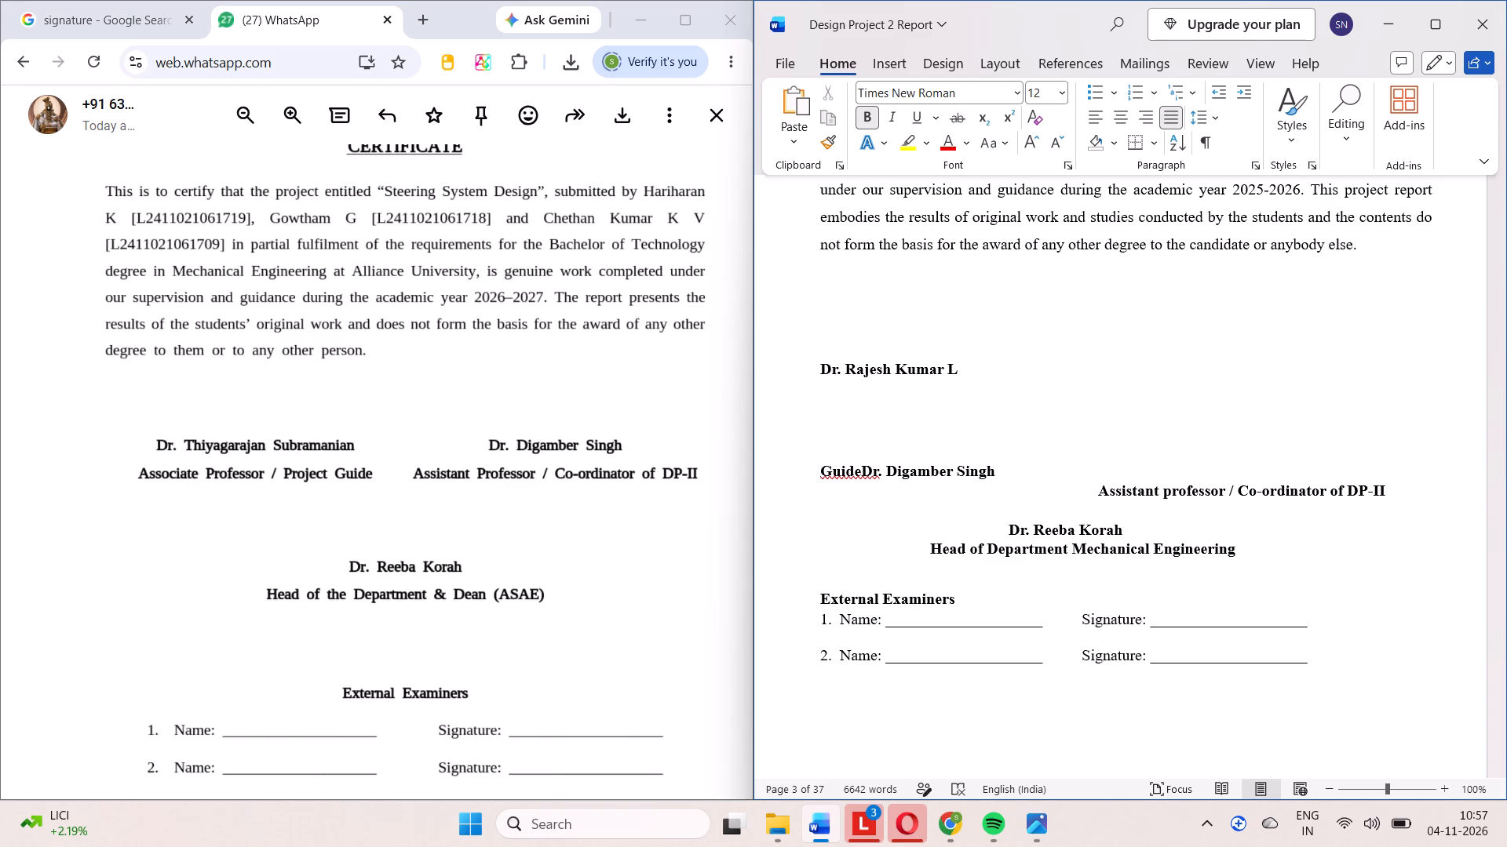
Delete the line breaks and indentation before "Guide" to bring the co-ordinator's name up onto the project guide's name line.
key("BackSpace")
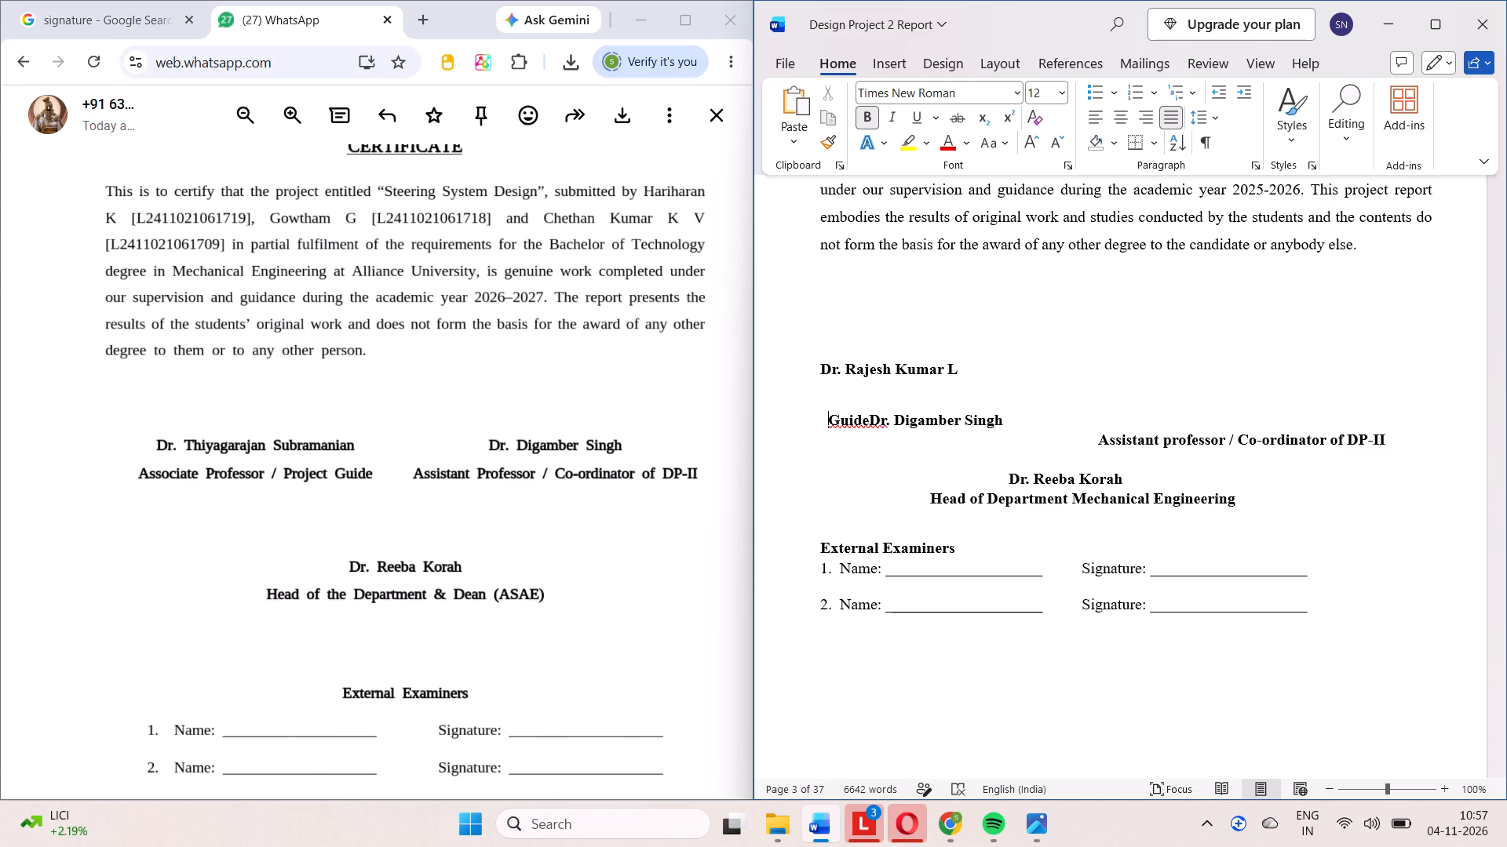
key("BackSpace")
key("BackSpace")
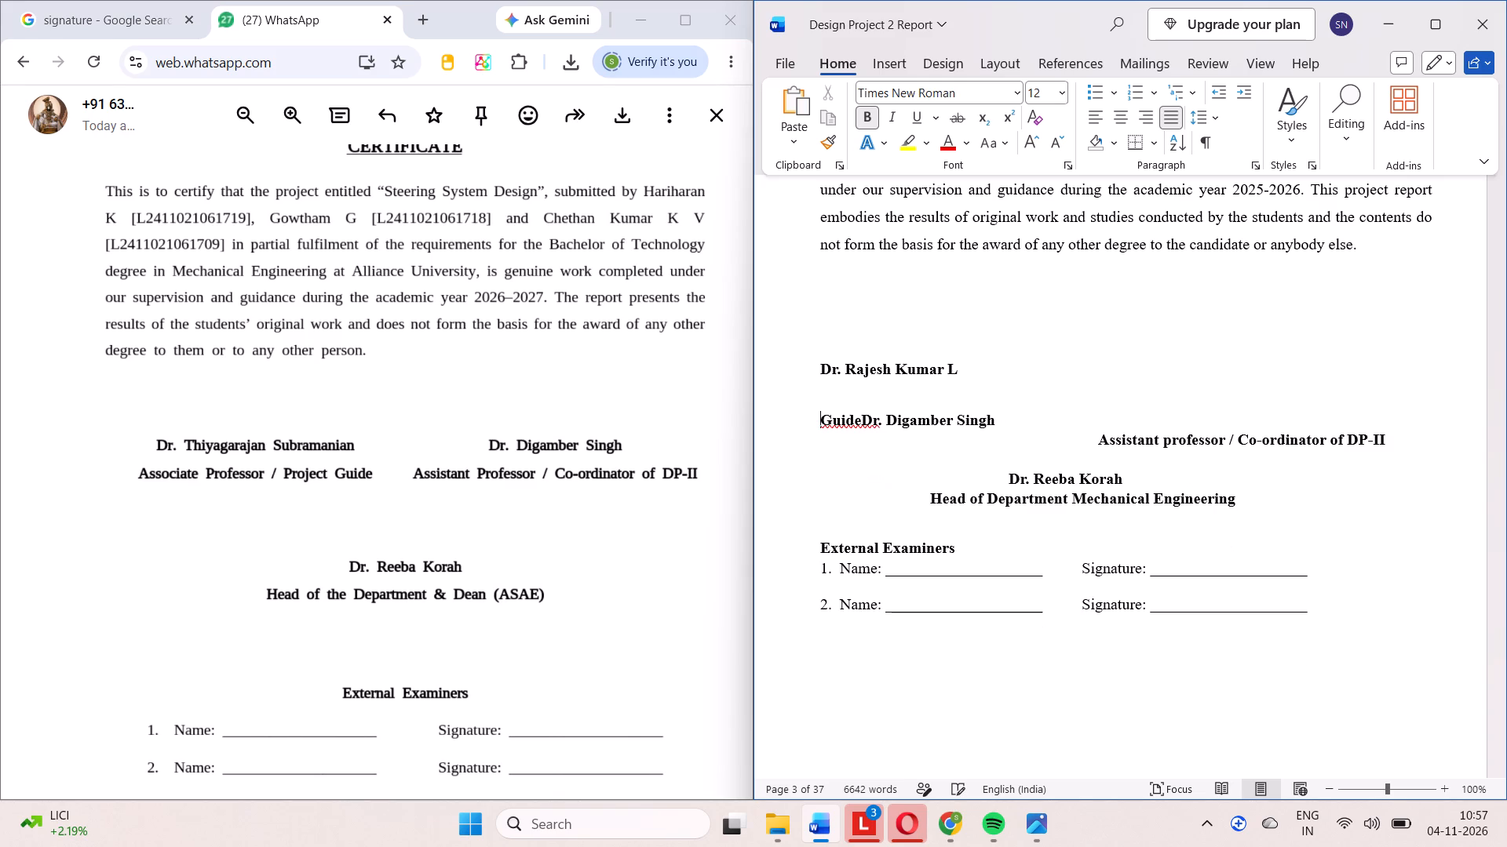
key("BackSpace")
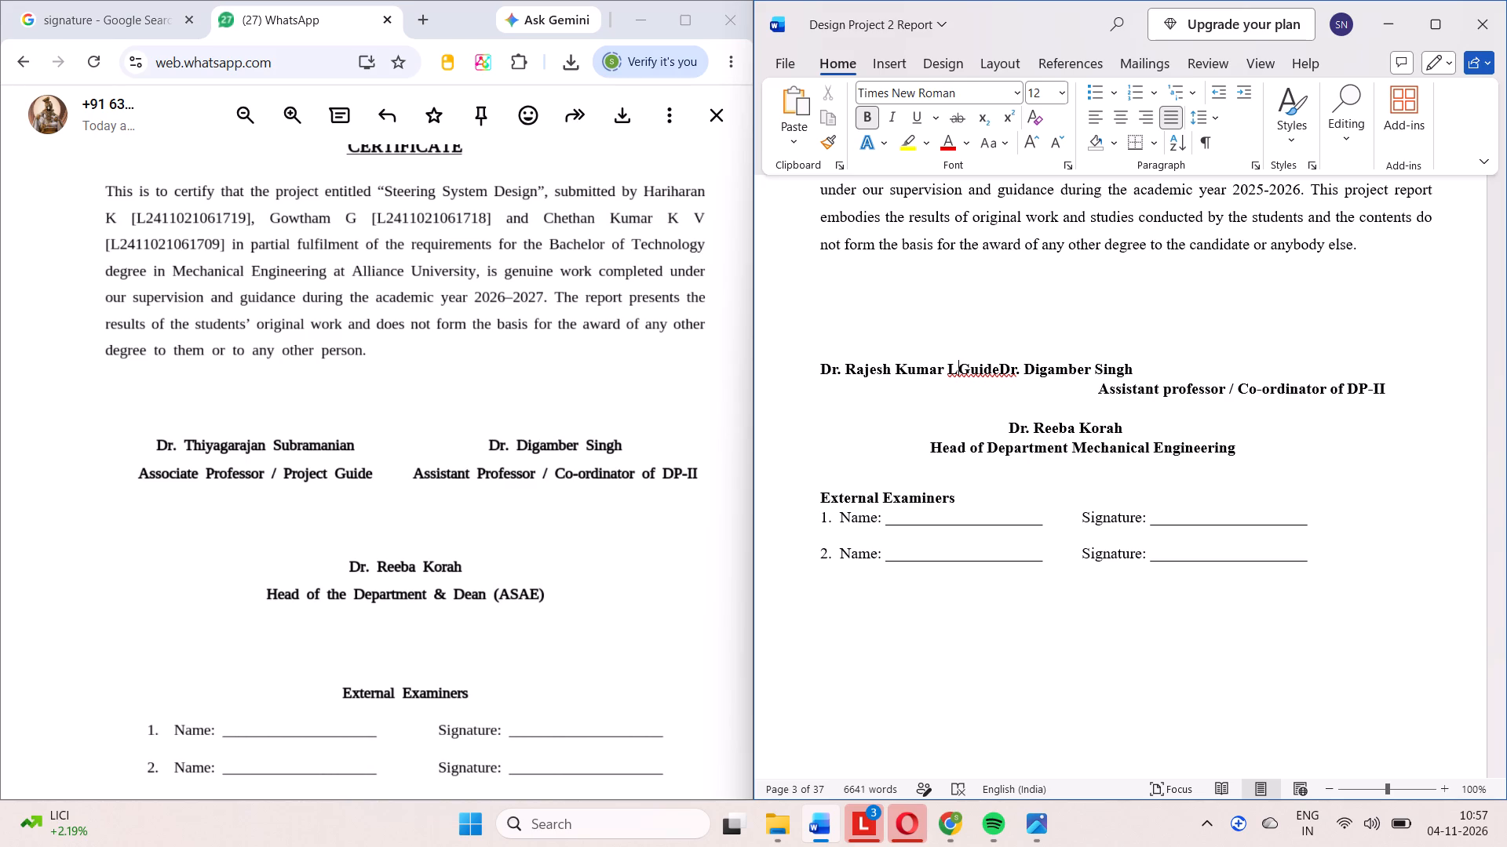
Insert spaces after the project guide's name so "Guide" and the co-ordinator's name sit above the co-ordinator's title.
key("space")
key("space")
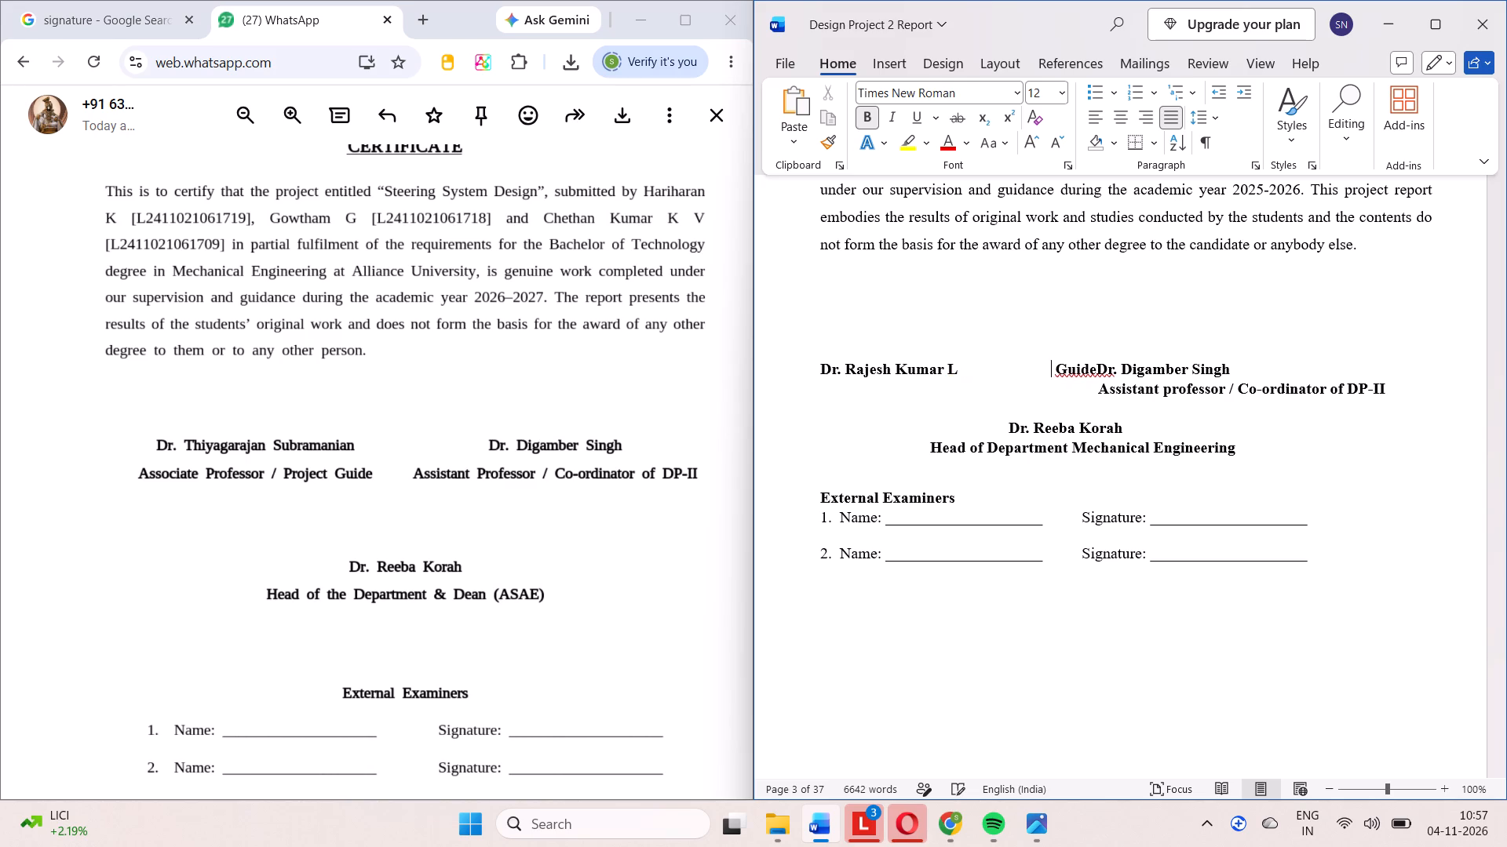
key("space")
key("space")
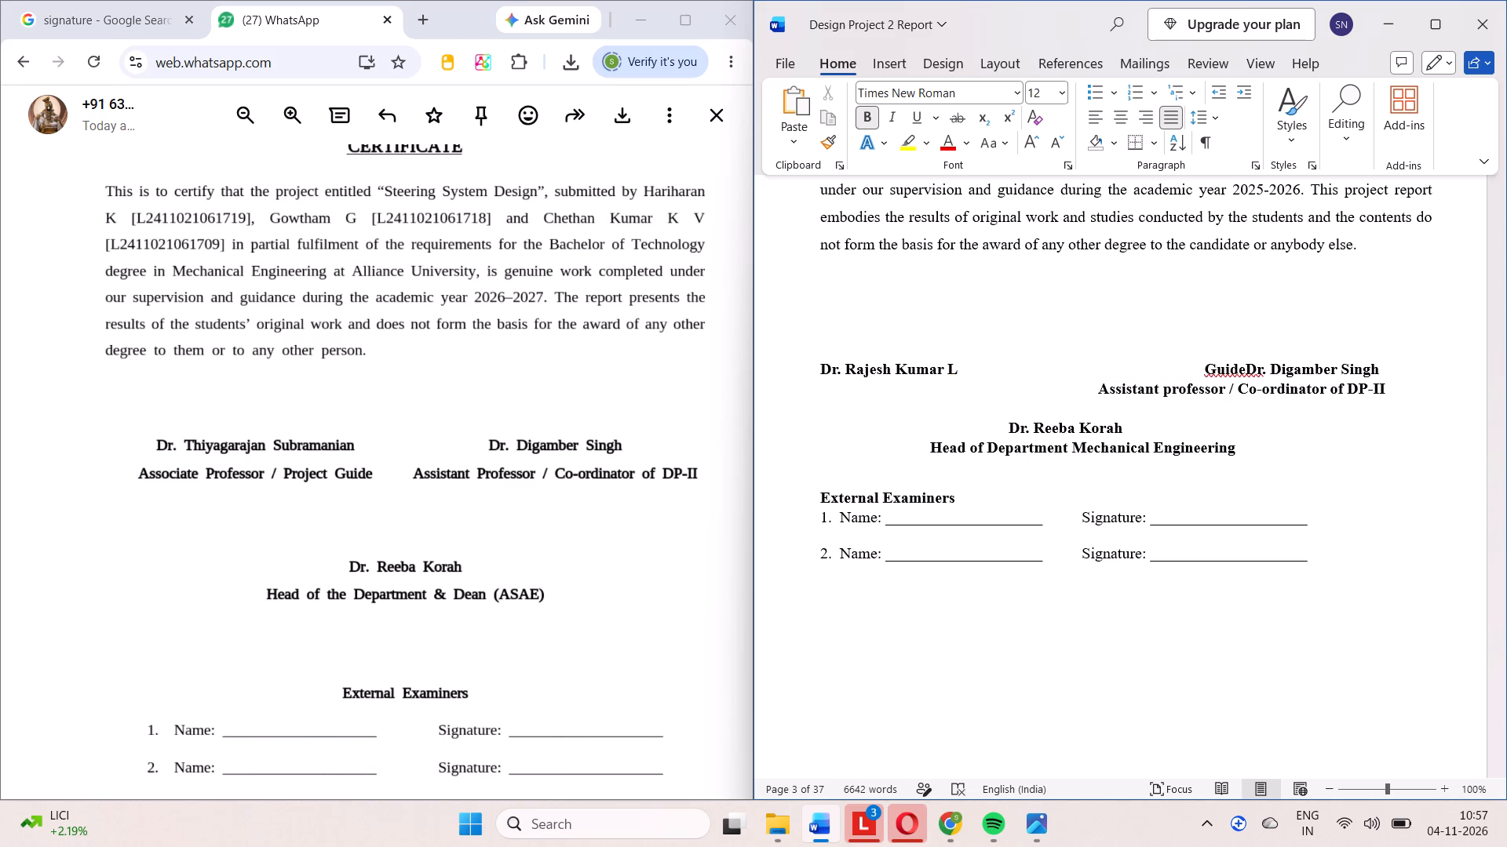
key("BackSpace")
key("BackSpace")
key("BackSpace")
Add spaces before "Assistant professor / Co-ordinator of DP-II" until the title moves down onto the following line.
key("Down")
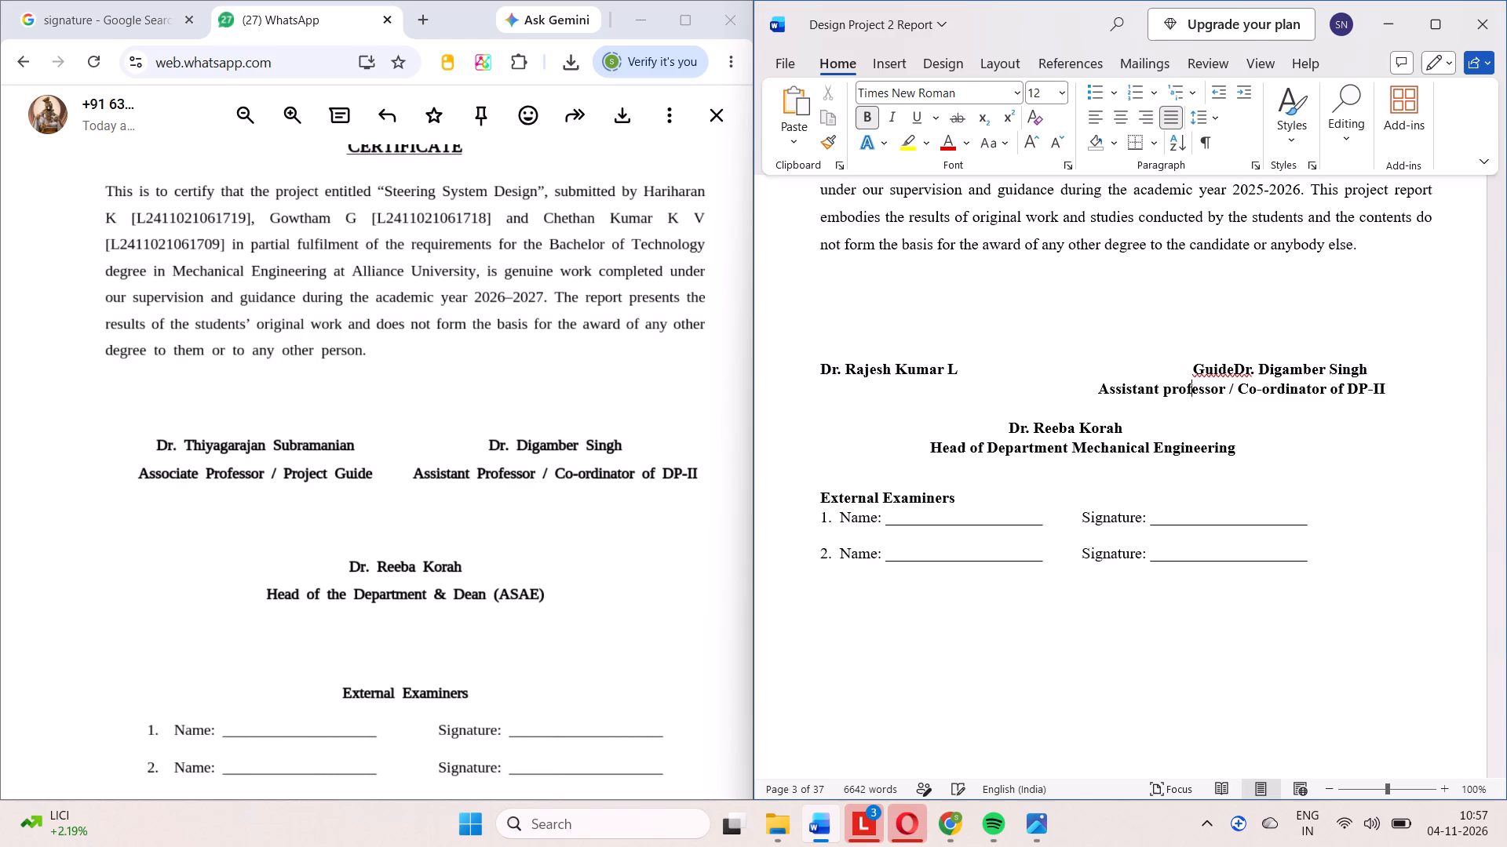
key("Left")
key("Left")
key("Left")
key("Left")
key("Left")
key("Left")
key("Left")
key("Left")
key("Left")
key("Left")
key("Left")
key("Left")
key("Left")
key("Left")
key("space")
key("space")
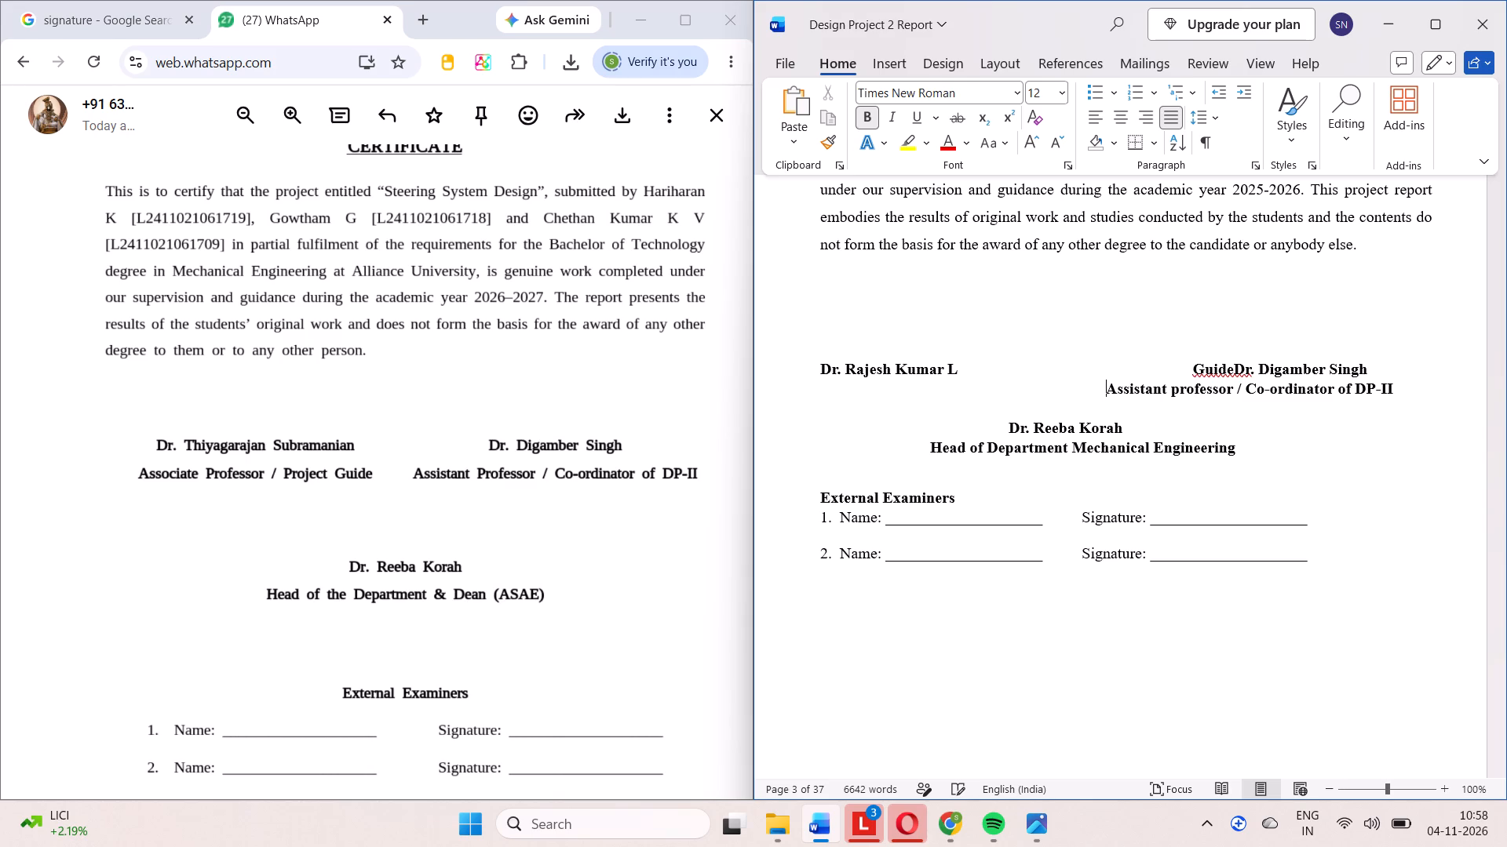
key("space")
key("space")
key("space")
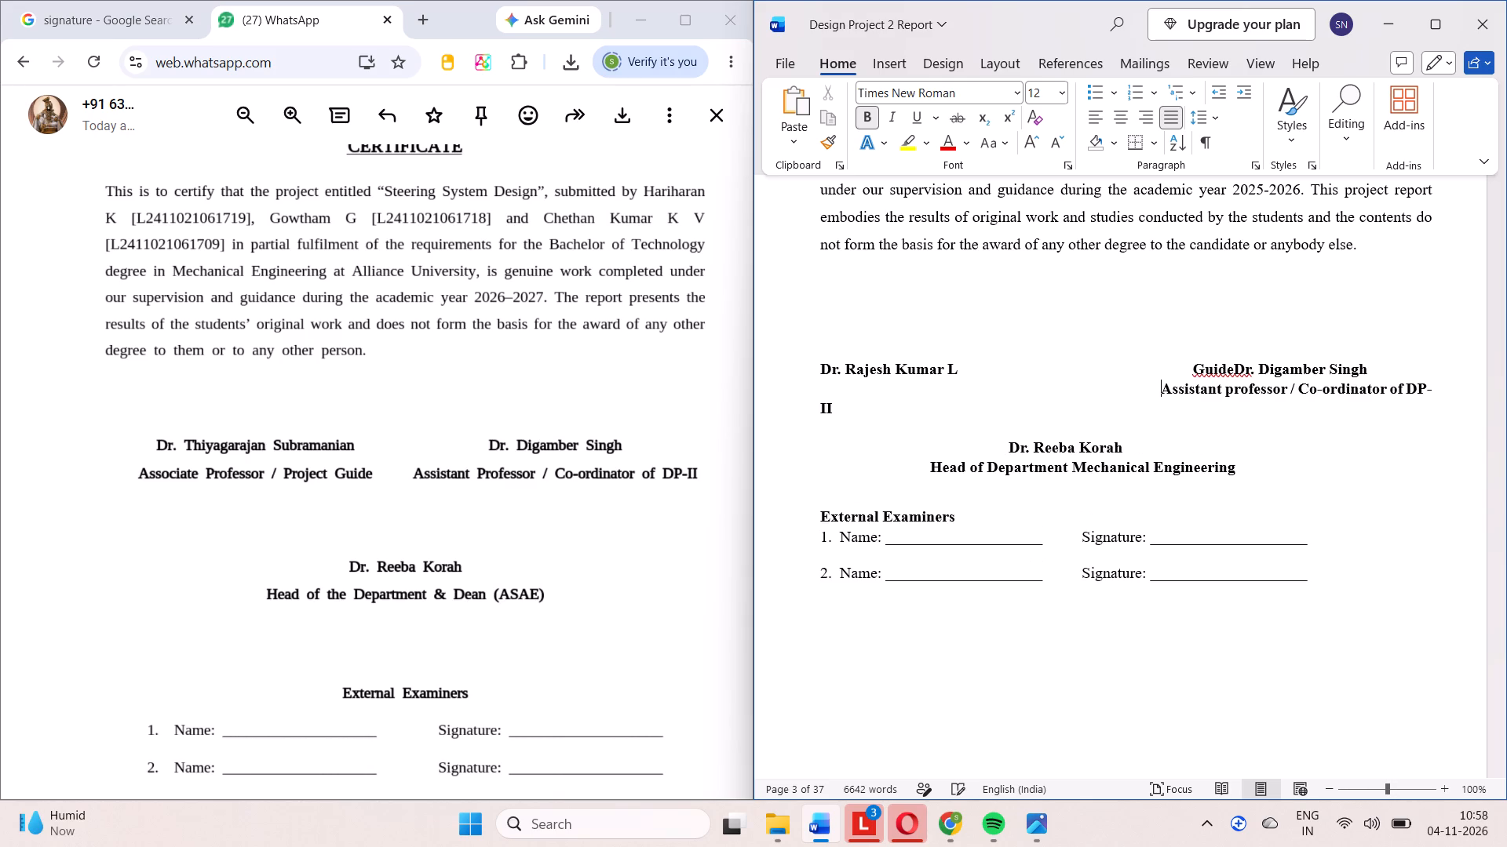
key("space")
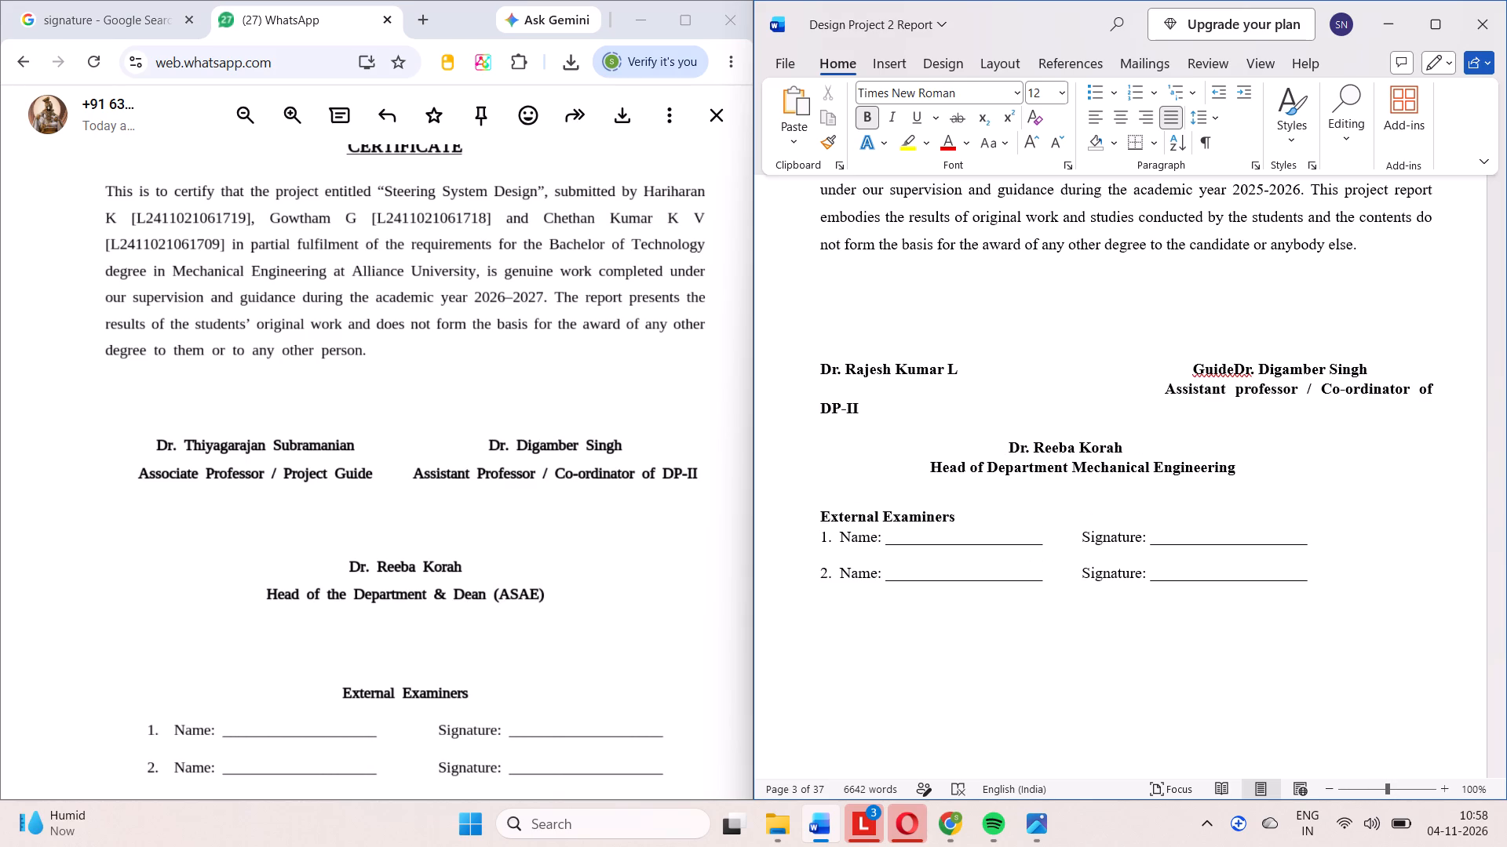
Place the text cursor on the names line, in the gap before "Guide" and the co-ordinator's name.
key("Up")
key("Right")
key("Right")
key("Right")
key("Right")
key("Right")
key("Right")
key("Right")
key("Right")
key("Right")
key("Right")
key("Right")
key("Right")
key("Right")
key("Right")
key("Right")
key("Right")
key("Right")
key("Right")
key("Right")
key("Right")
key("Right")
key("Right")
key("Up")
key("Right")
key("Right")
key("Right")
key("Right")
key("Right")
key("Right")
key("Right")
key("Right")
key("Right")
key("Right")
key("Right")
key("Right")
key("Right")
key("Right")
key("Right")
key("Right")
key("Right")
key("Right")
key("Right")
key("Right")
key("Right")
key("Right")
key("Right")
key("Right")
key("Right")
key("Right")
key("Right")
key("Right")
key("Right")
key("Right")
key("Right")
key("Right")
key("Right")
key("Right")
key("Right")
key("Right")
key("Right")
key("Right")
key("Right")
key("Right")
key("Right")
key("Right")
key("Right")
key("Right")
key("Right")
key("Right")
key("Right")
key("Right")
key("Right")
key("Right")
key("Right")
key("Right")
Put "Assistant professor / Co-ordinator of DP-II" on its own line and indent it with spaces beneath the co-ordinator's name.
key("Down")
key("Return")
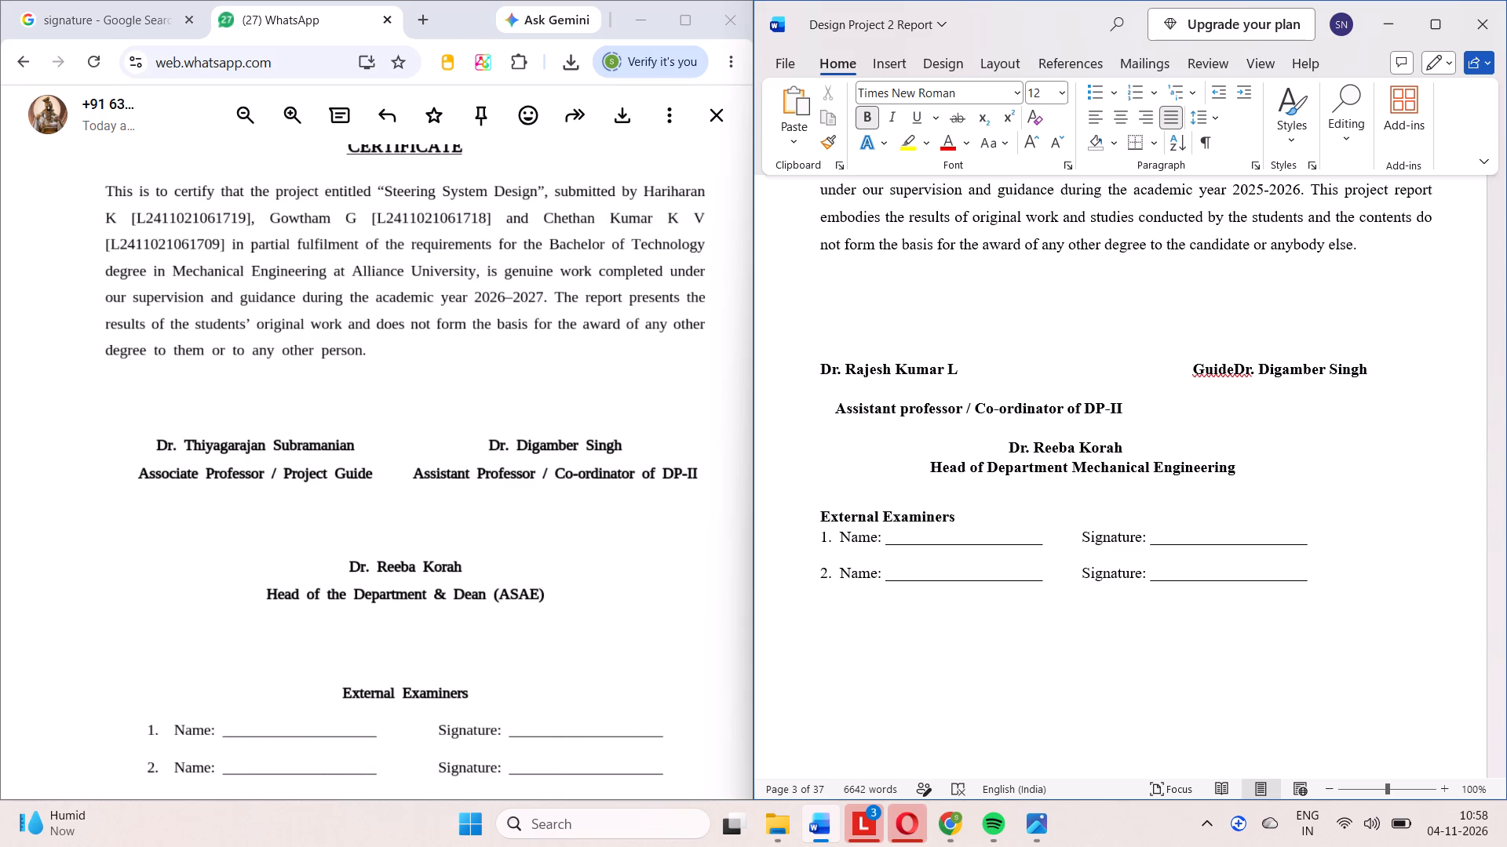
key("space")
key("space")
key("space")
key("space")
key("space")
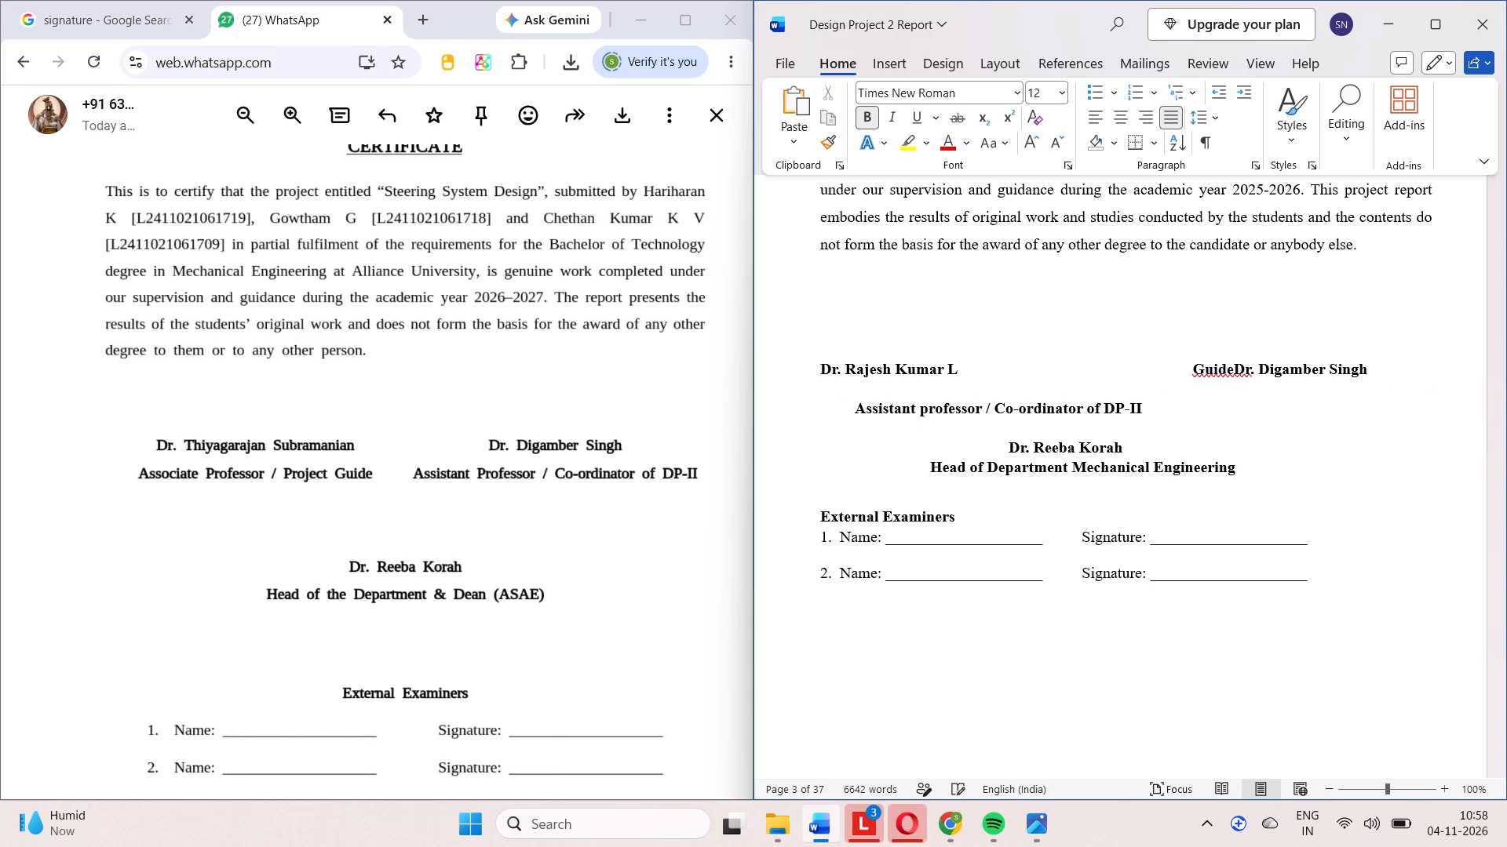
key("space")
key("space")
key("space")
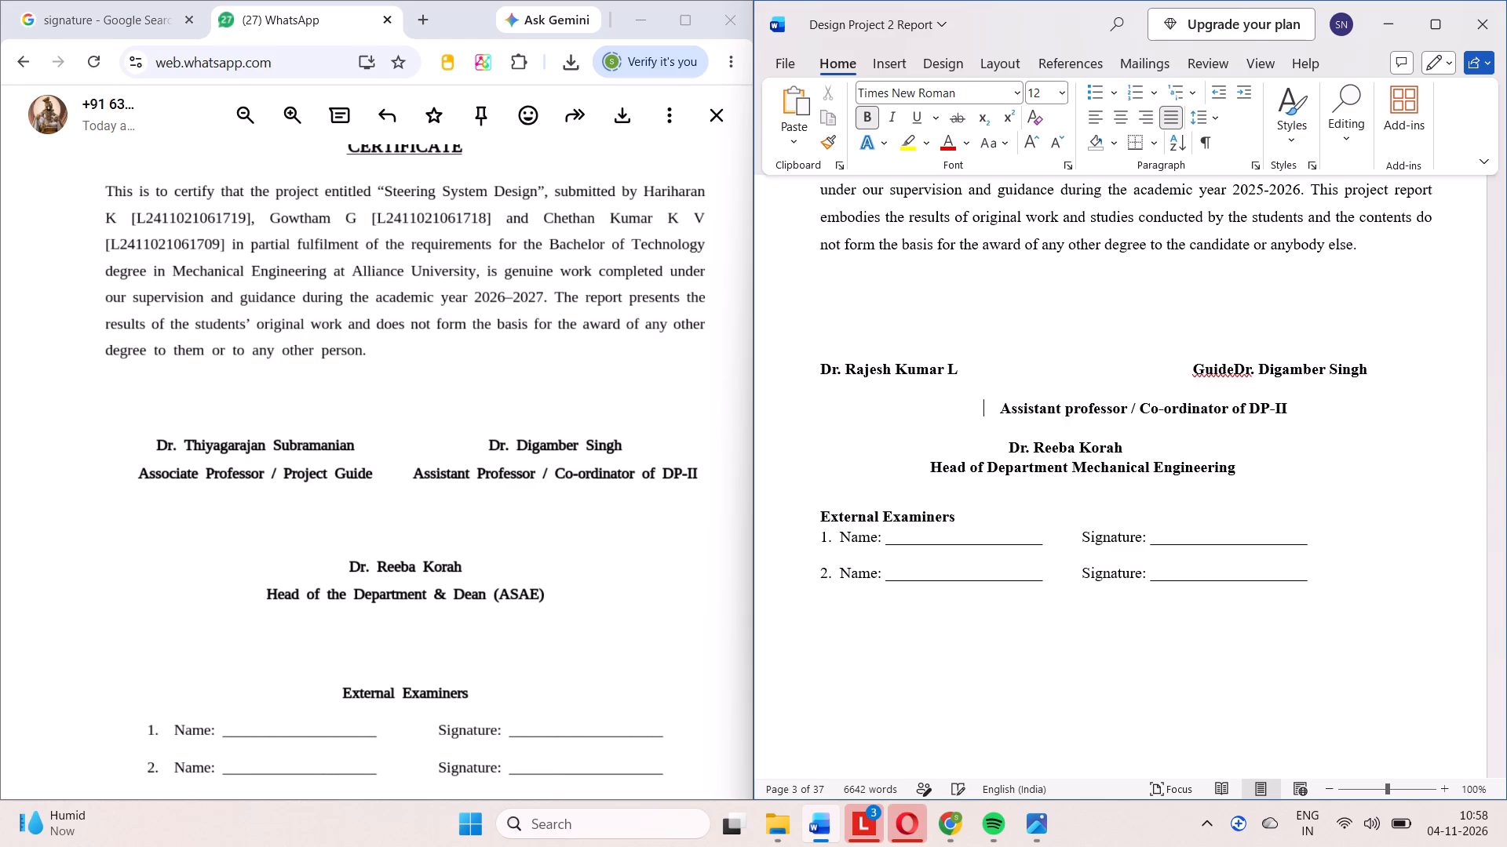
key("space")
key("space")
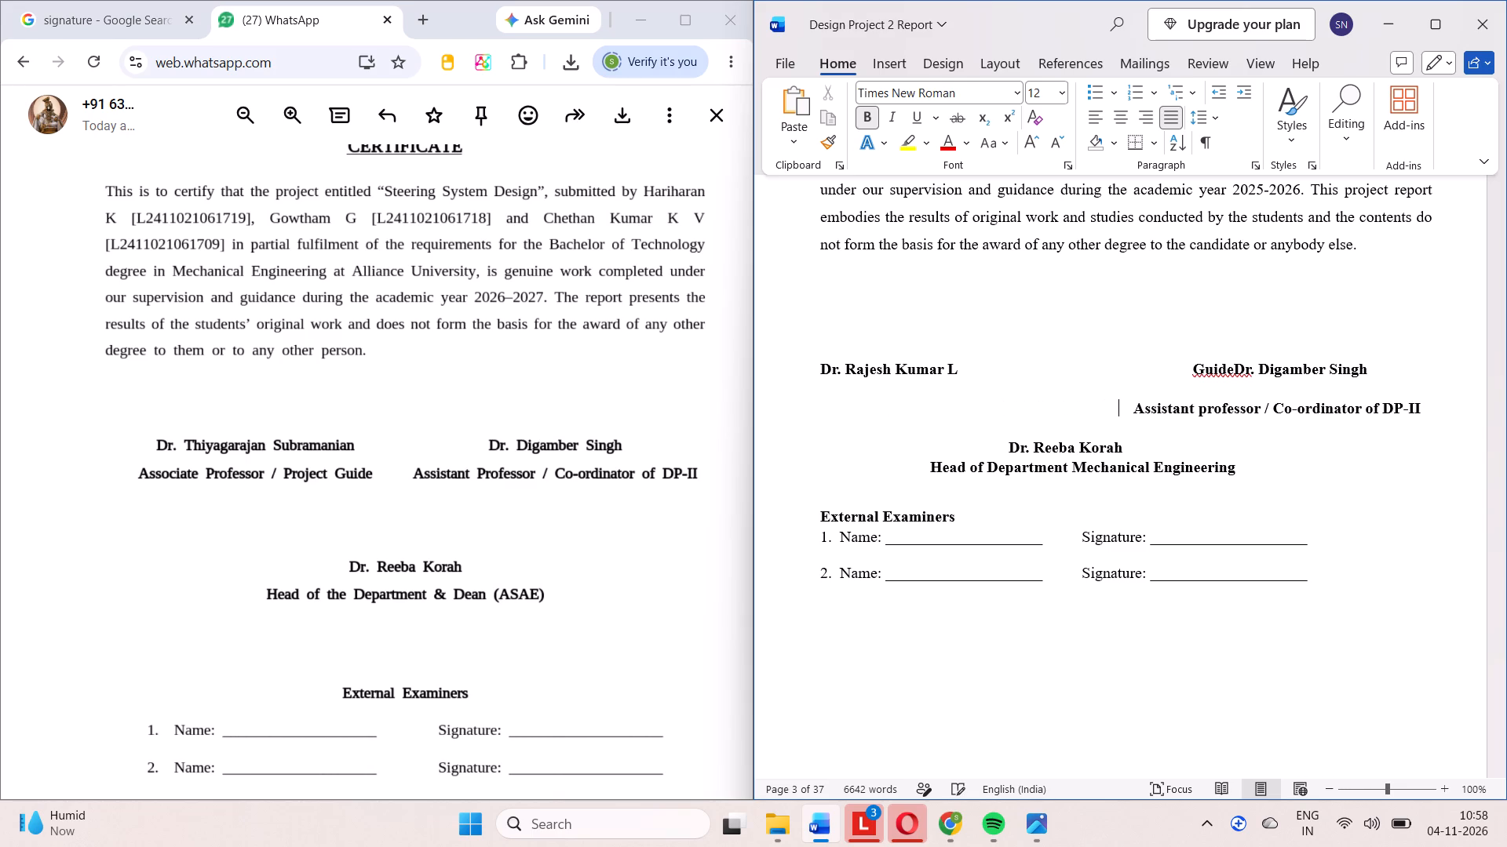
key("space")
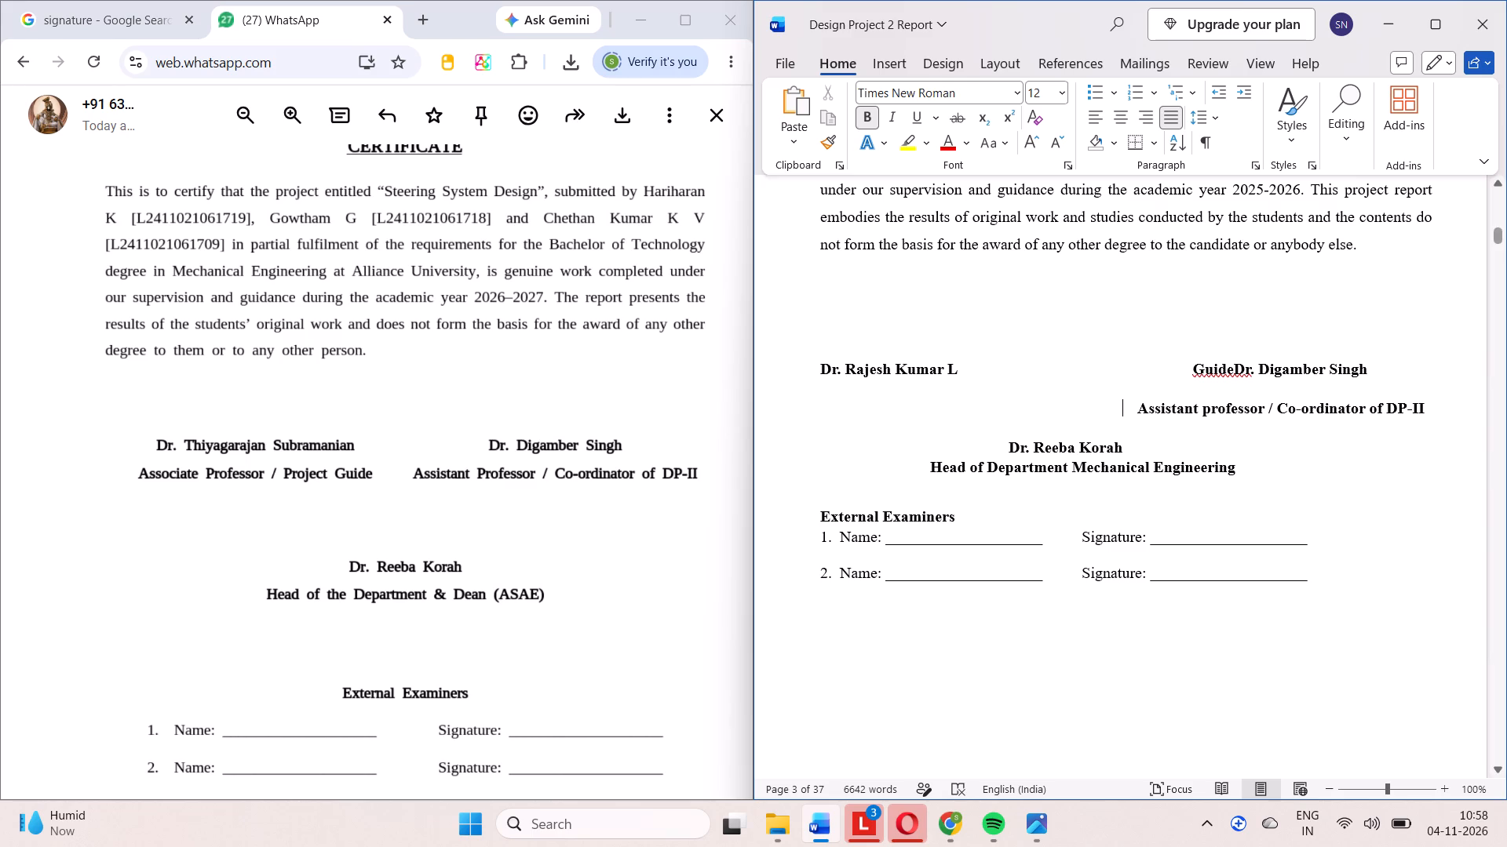
Insert a line break between the leftover word "Guide" and the co-ordinator's name.
left_click(1241, 364)
key("Left")
key("Return")
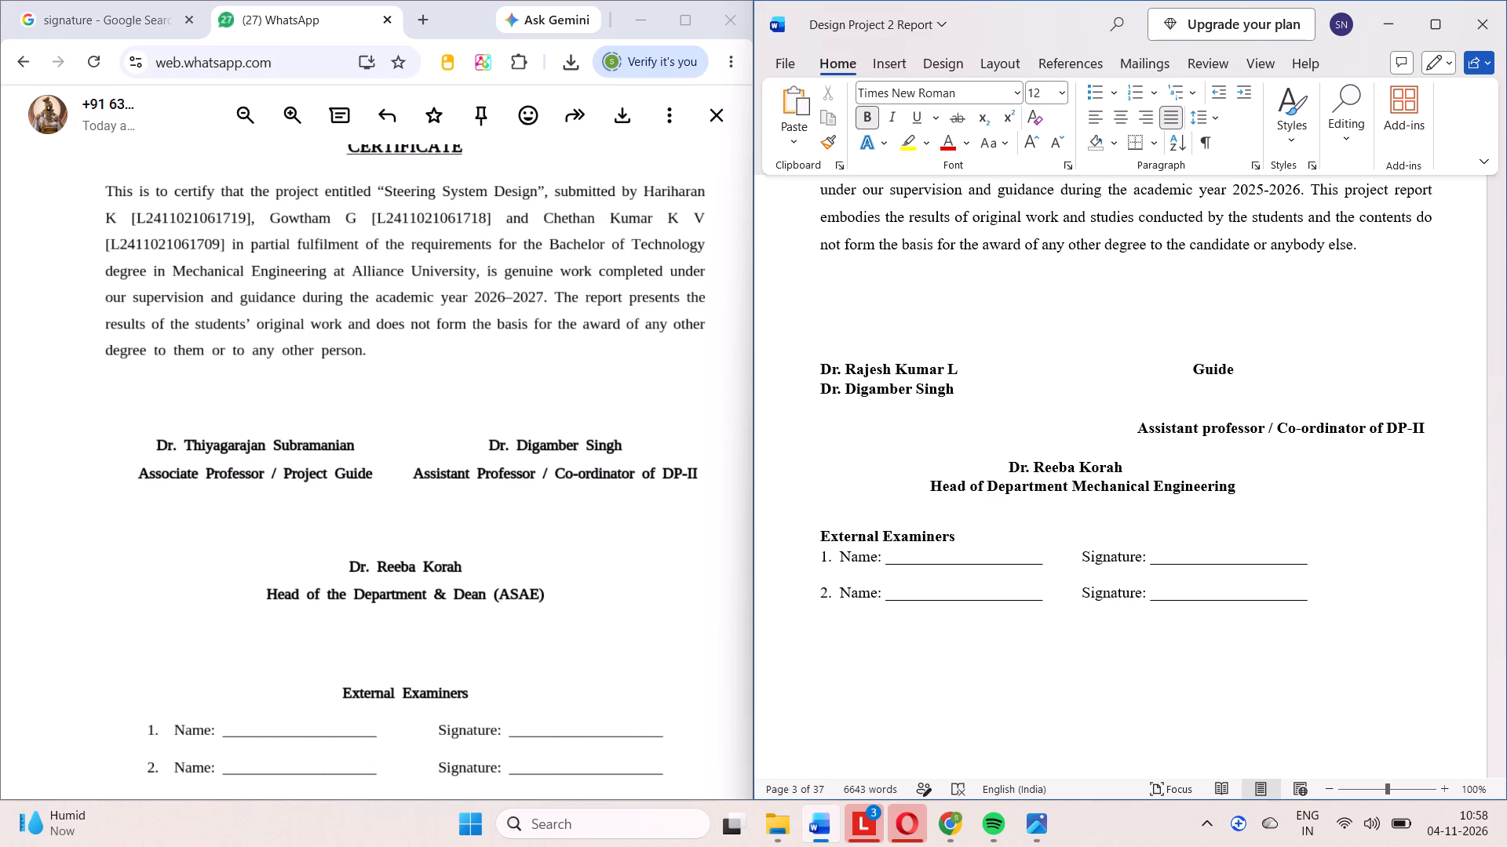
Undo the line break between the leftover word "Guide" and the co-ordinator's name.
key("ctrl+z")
Delete the leftover word "Guide" before the co-ordinator's name and adjust the gap there with two spaces.
left_click(1241, 364)
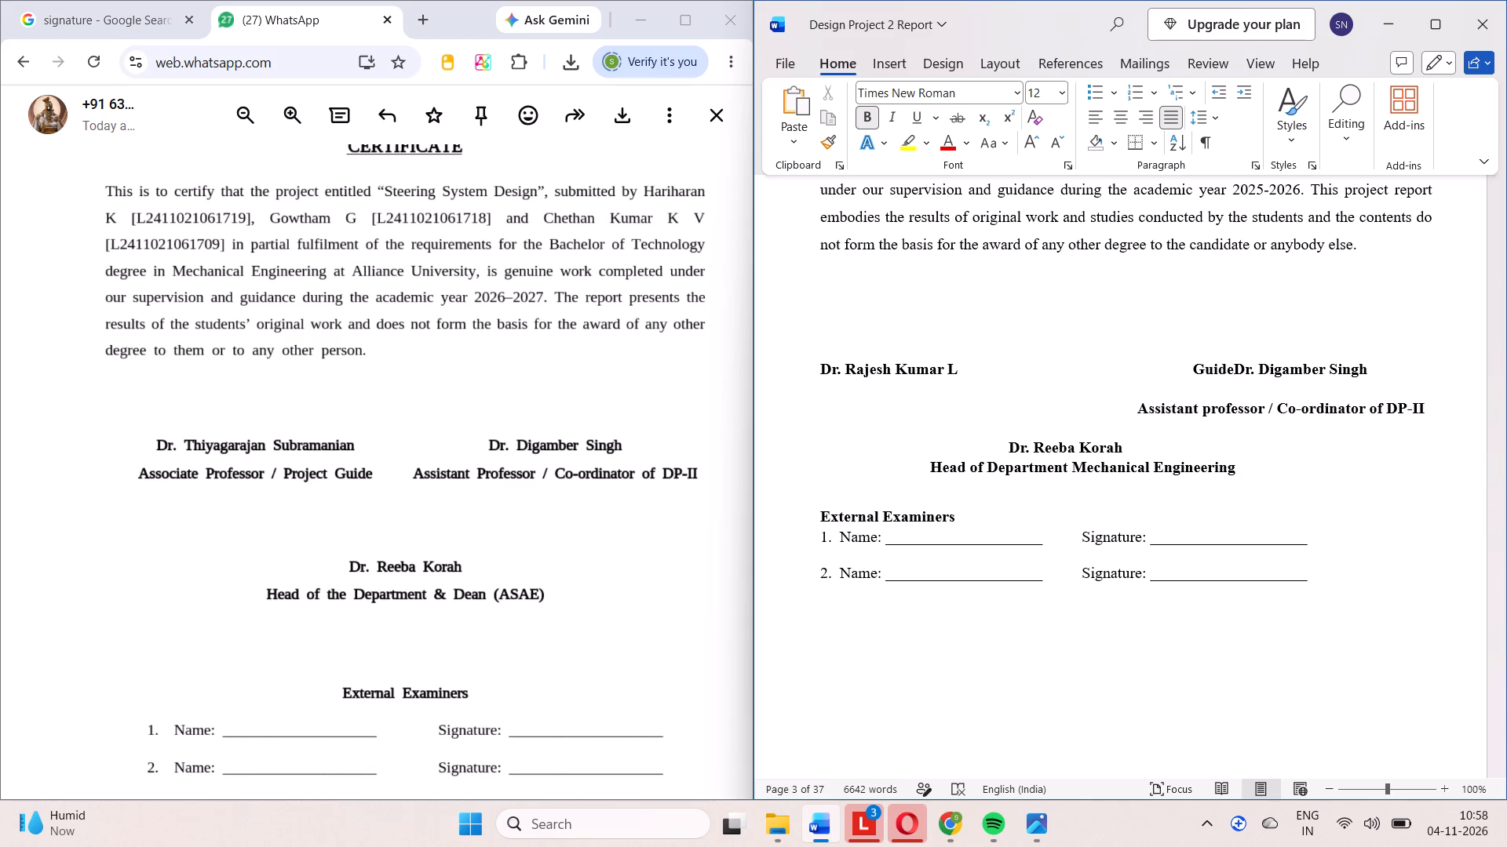
key("Left")
key("BackSpace")
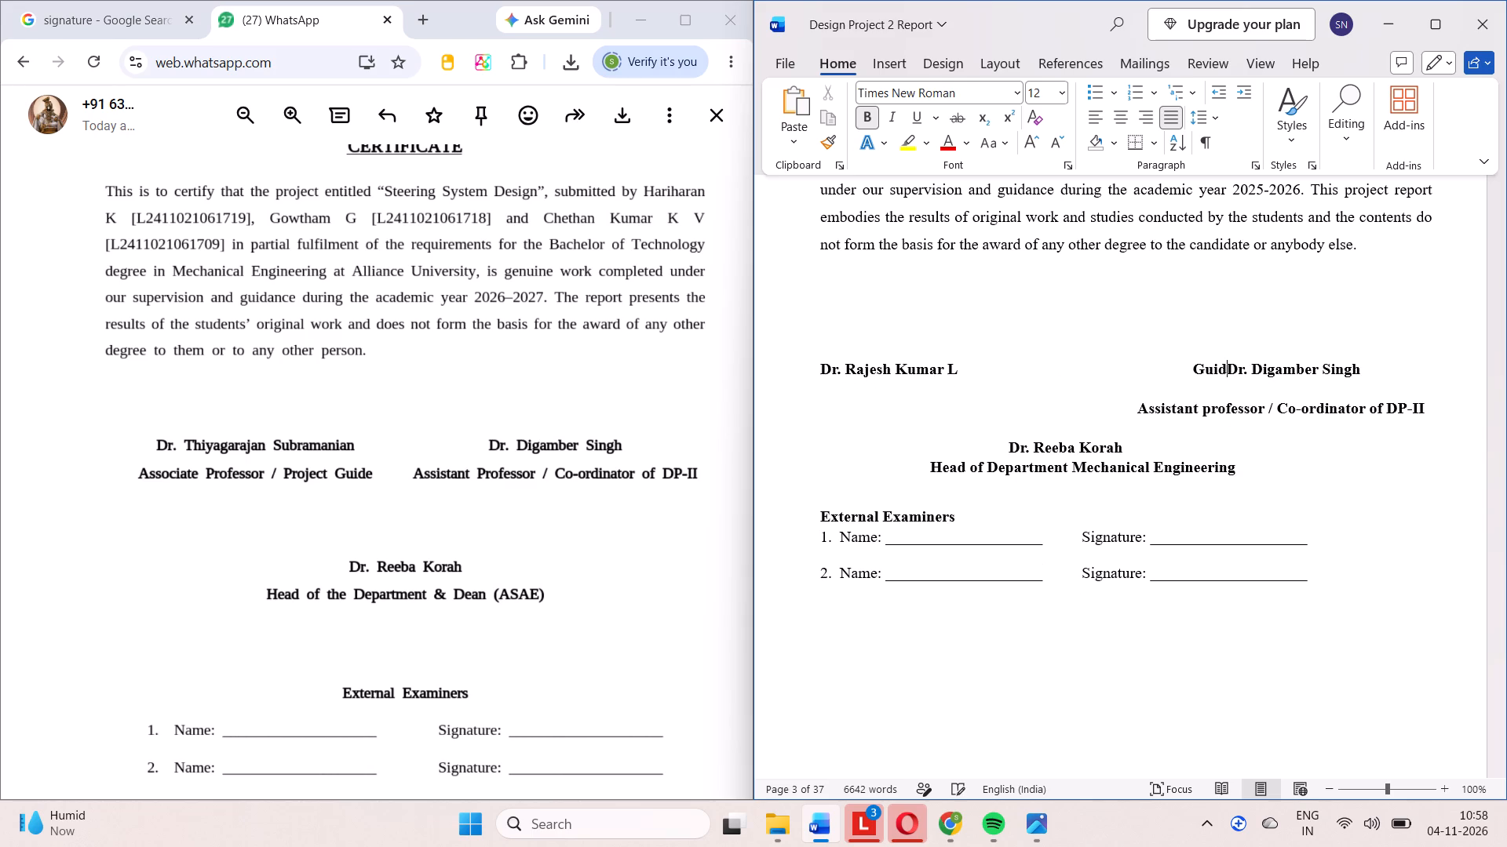
key("BackSpace")
key("BackSpace")
key("BackSpace")
key("BackSpace")
key("BackSpace")
key("BackSpace")
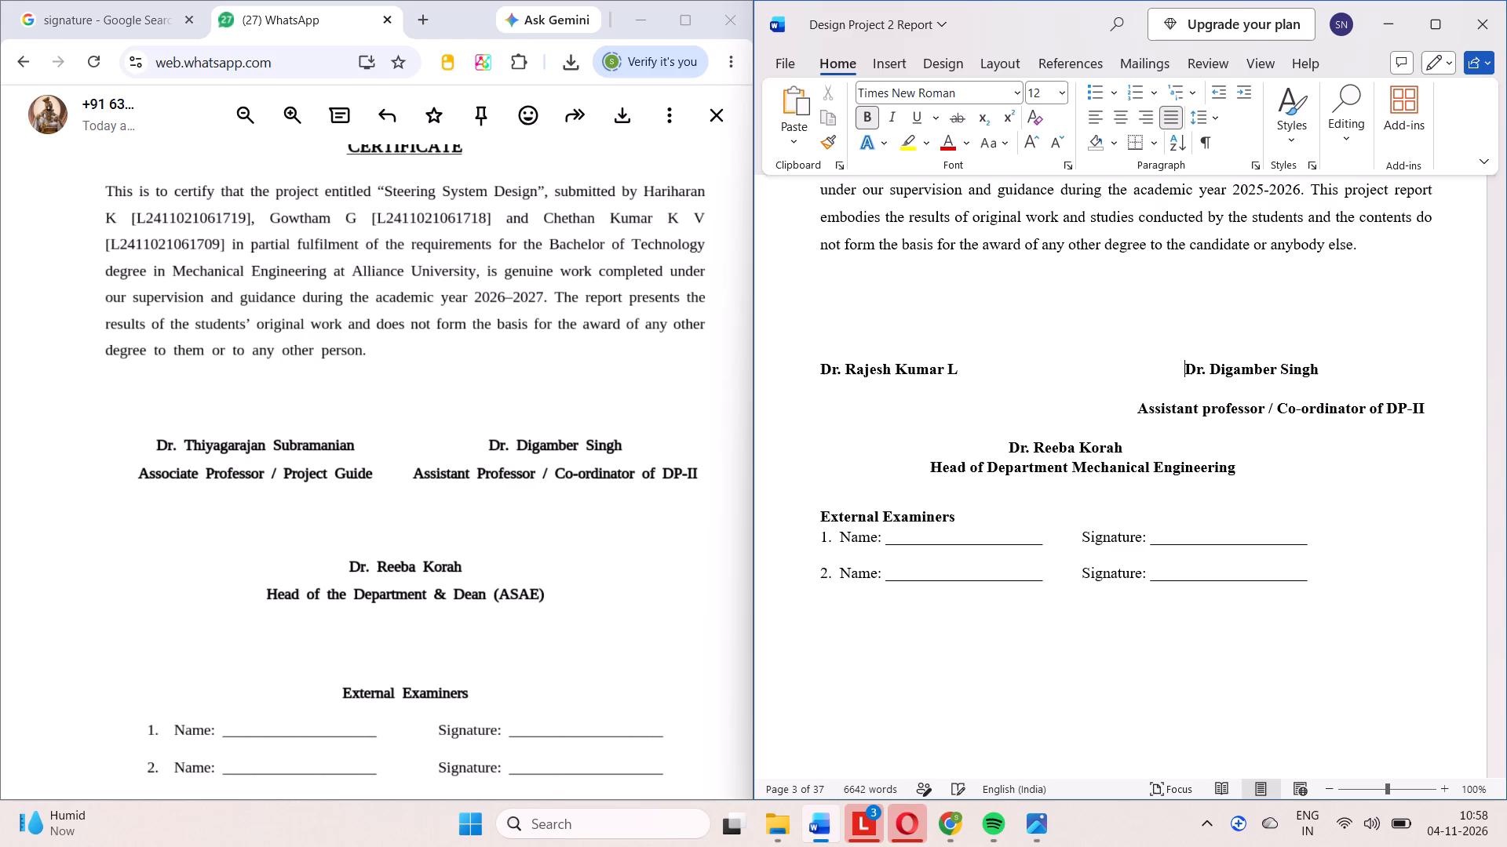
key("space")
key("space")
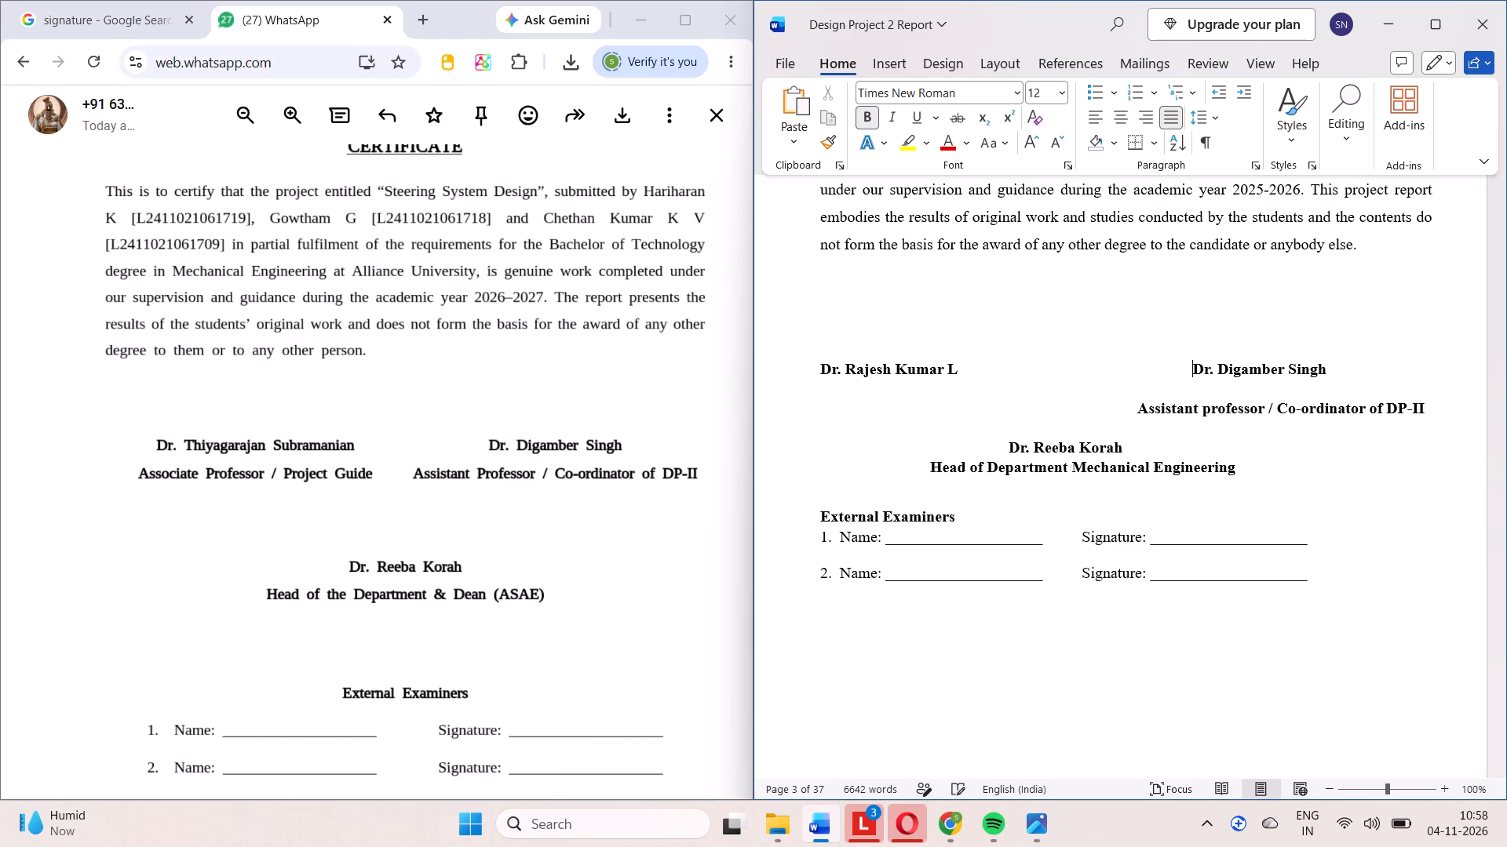
Insert a line break after the project guide's name, putting the co-ordinator's name on its own line.
left_click(963, 365)
key("Return")
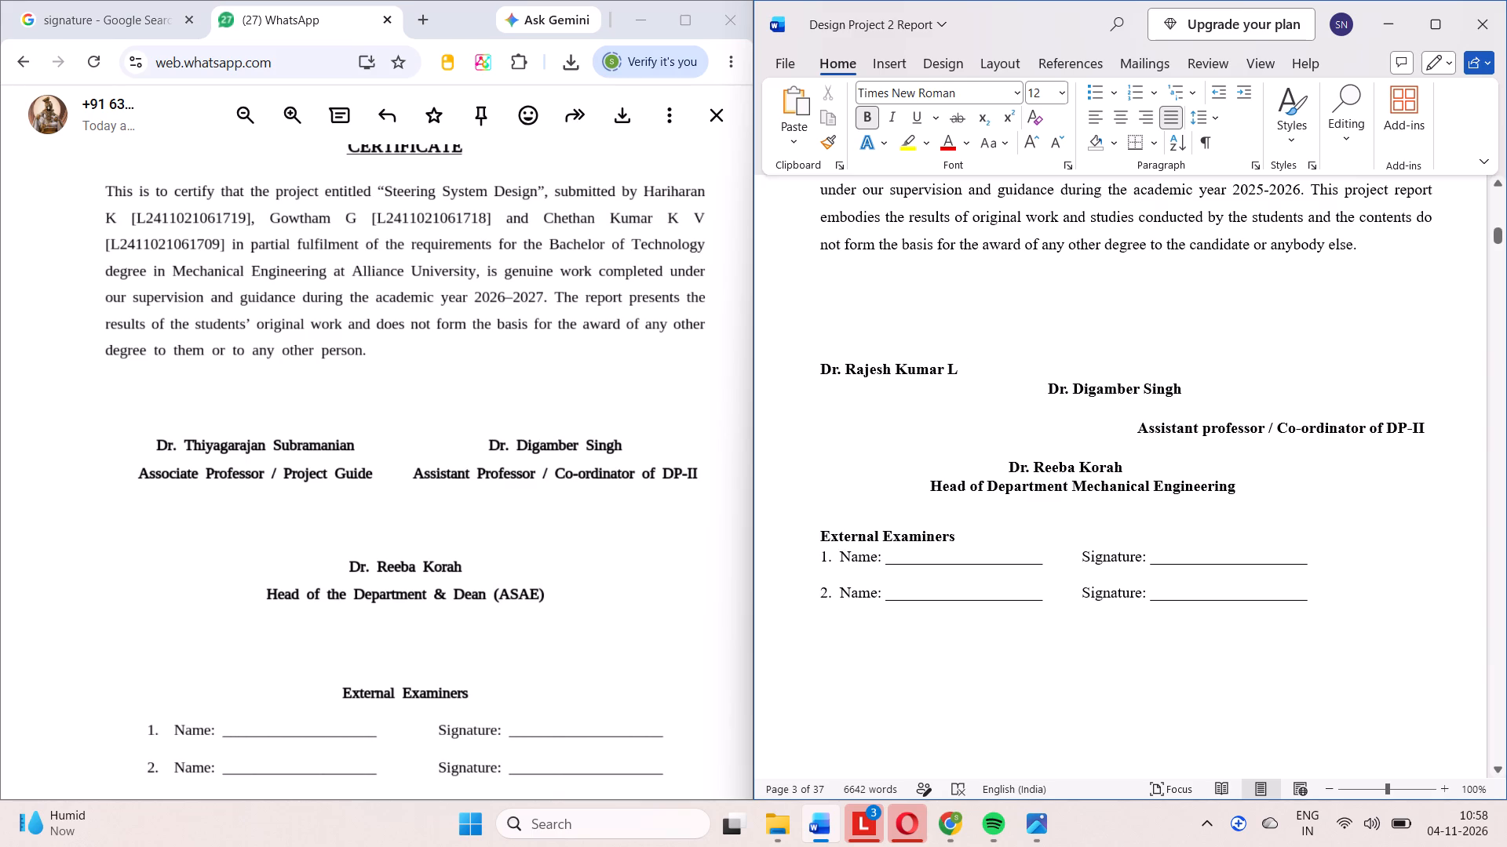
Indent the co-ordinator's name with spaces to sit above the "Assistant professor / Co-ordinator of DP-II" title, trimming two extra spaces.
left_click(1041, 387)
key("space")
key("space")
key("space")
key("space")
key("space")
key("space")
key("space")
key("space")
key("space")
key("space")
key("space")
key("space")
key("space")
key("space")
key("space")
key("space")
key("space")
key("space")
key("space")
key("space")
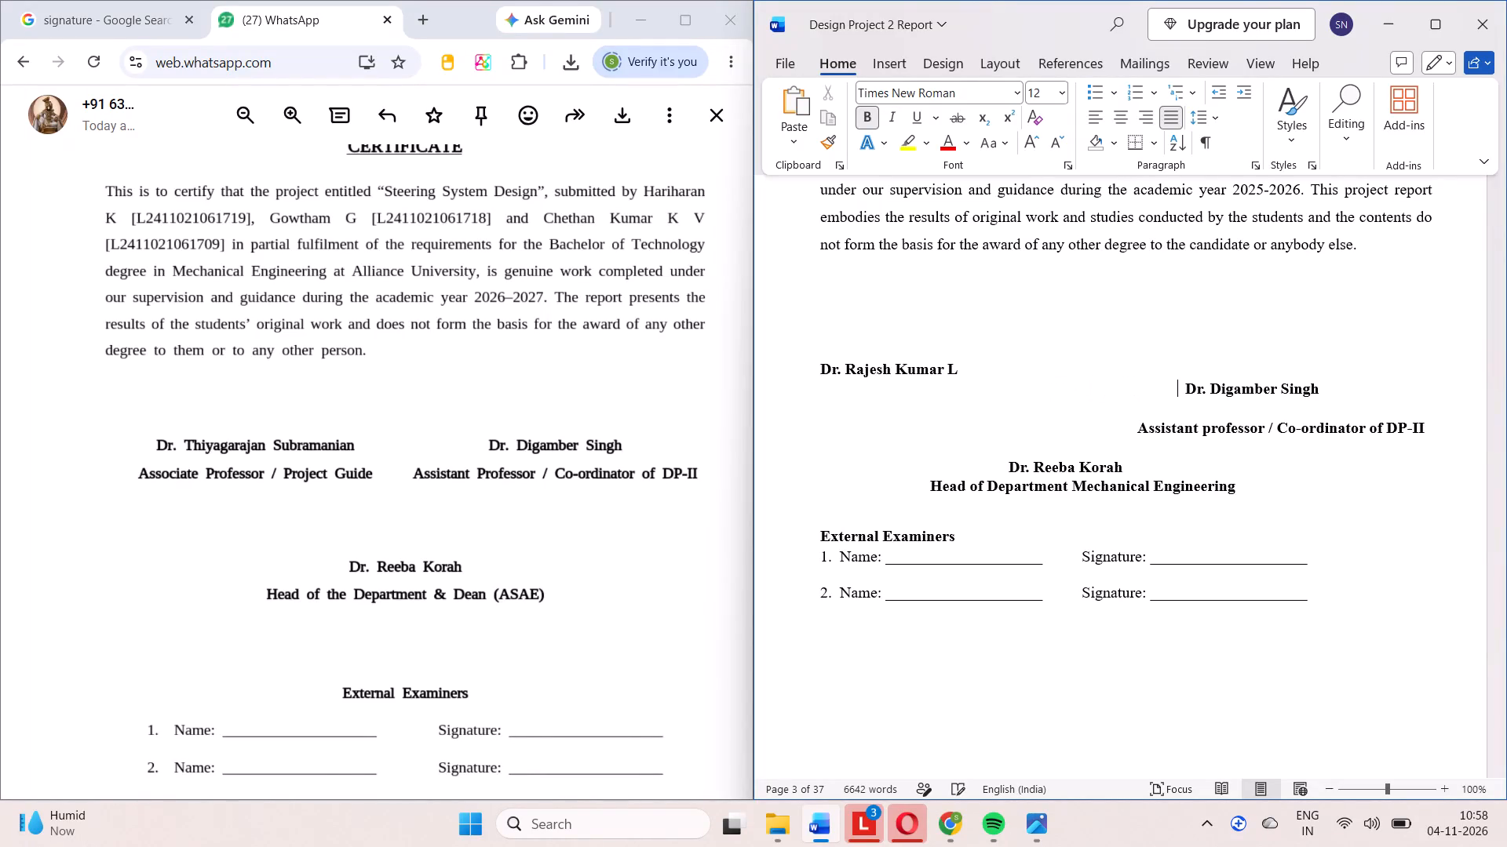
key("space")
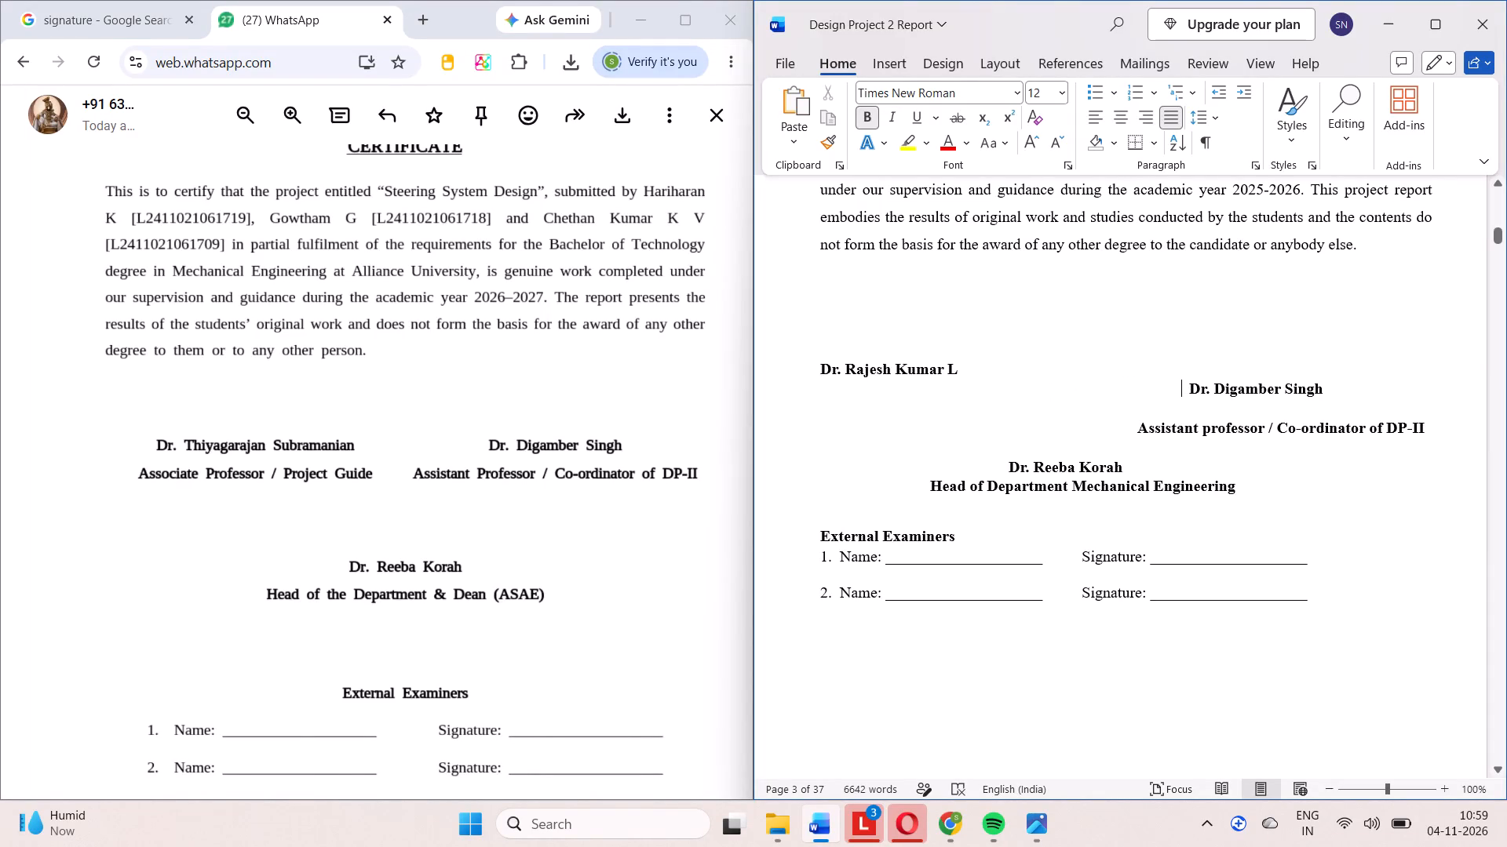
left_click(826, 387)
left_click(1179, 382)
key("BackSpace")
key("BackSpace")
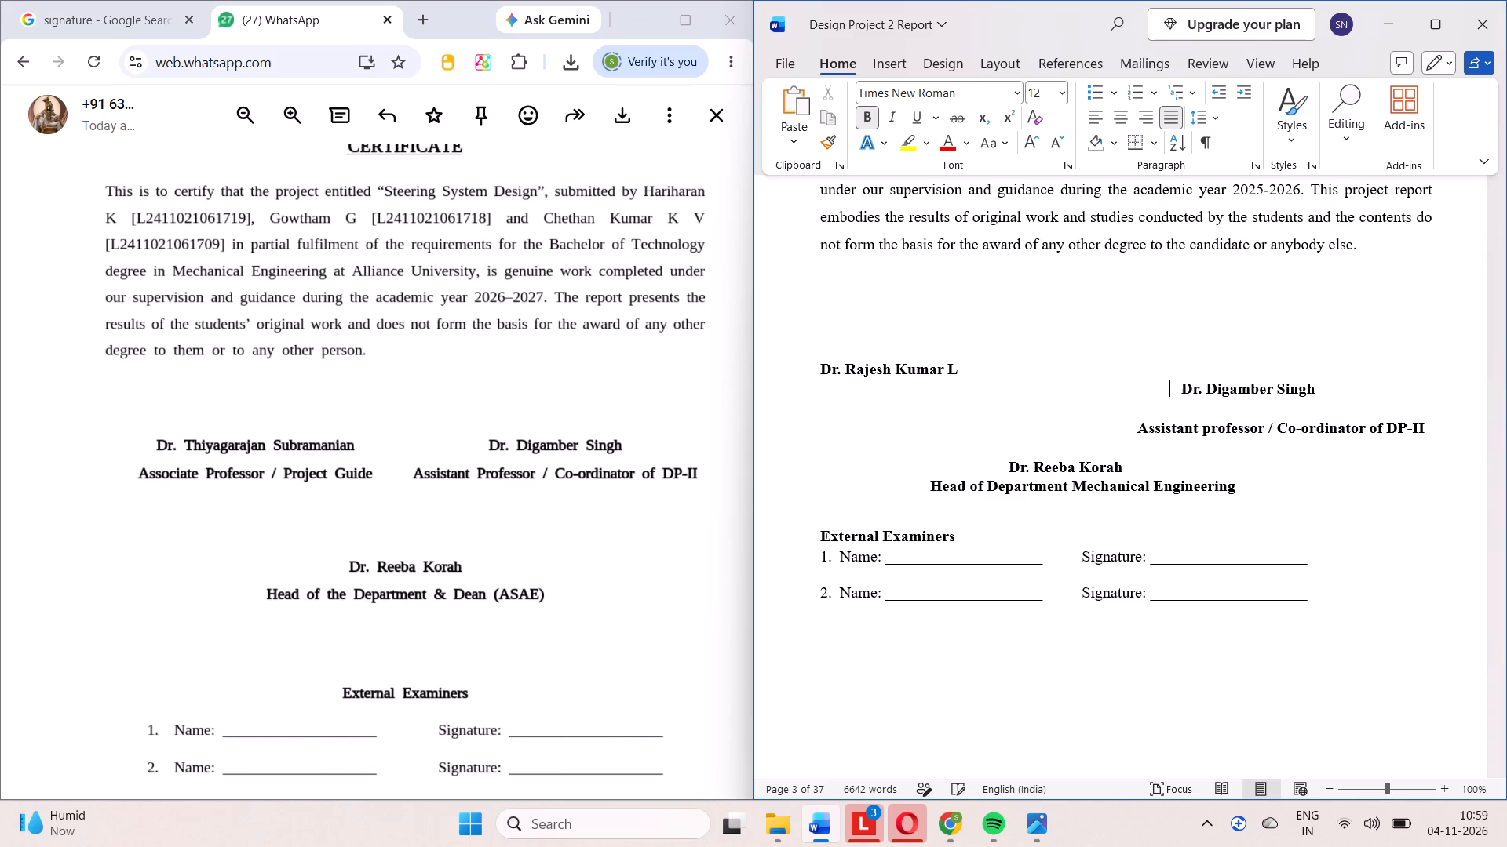